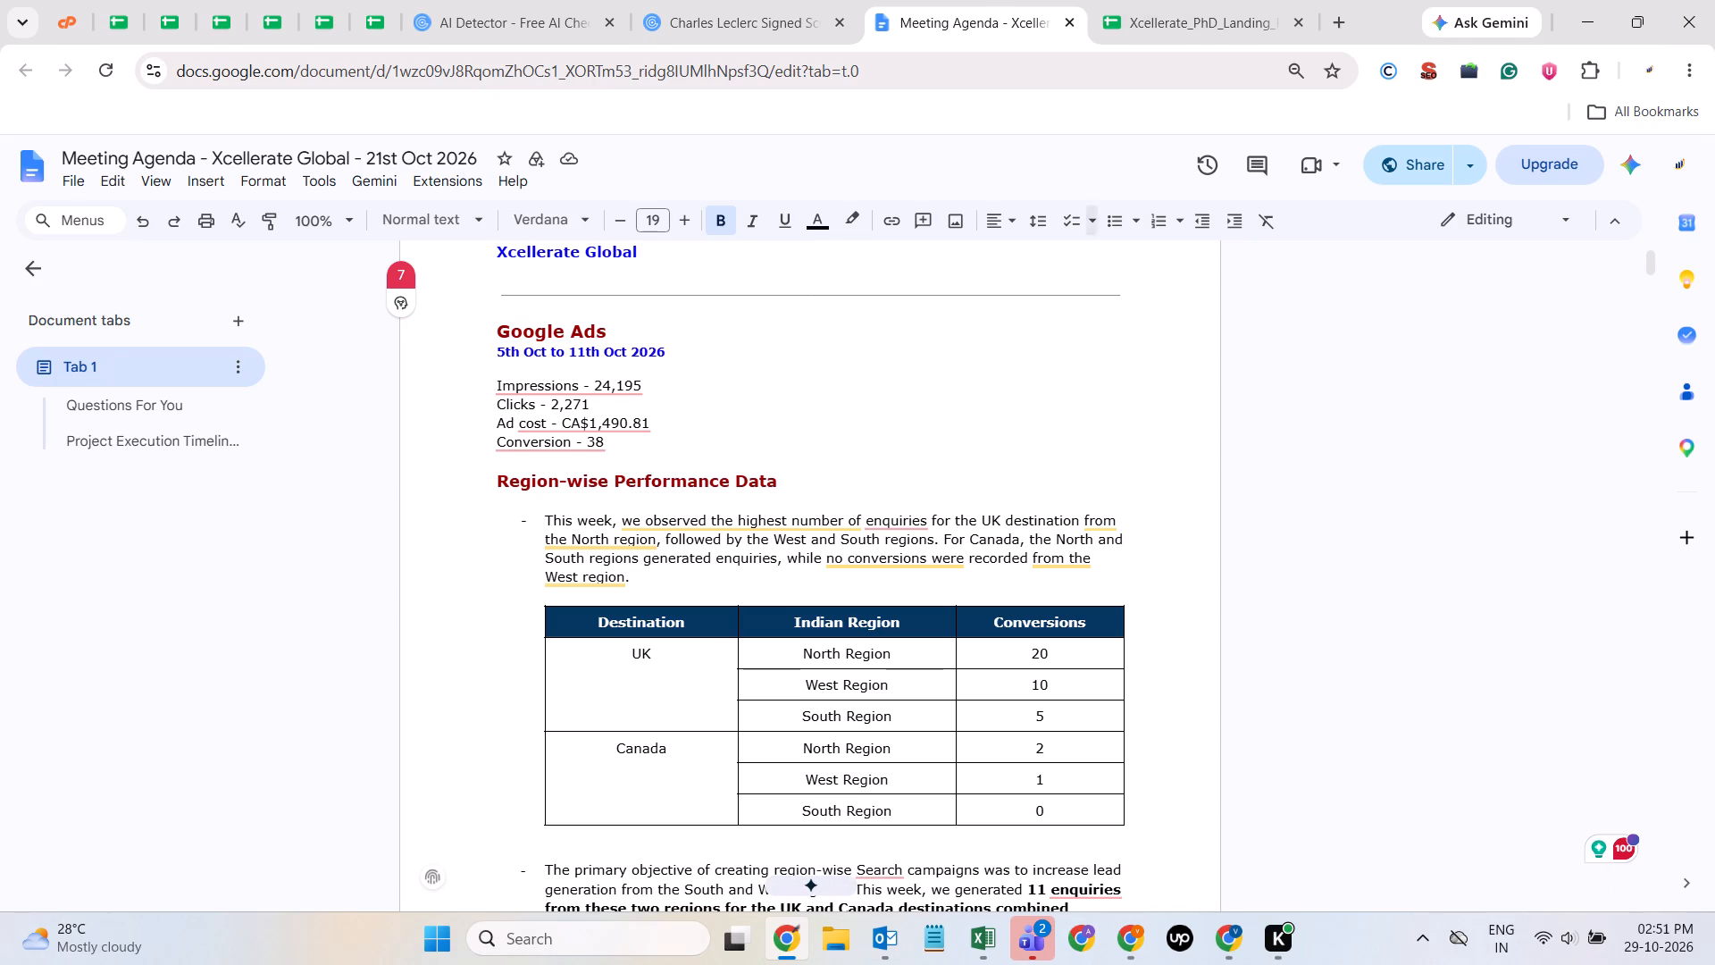
Review the meeting agenda from the region-wise Google Ads performance data through the Xcellerate PhD strategy introduction and page mockup table.
{"action": "scroll", "coordinate": [762, 445], "scroll_direction": "down", "scroll_amount": 1}
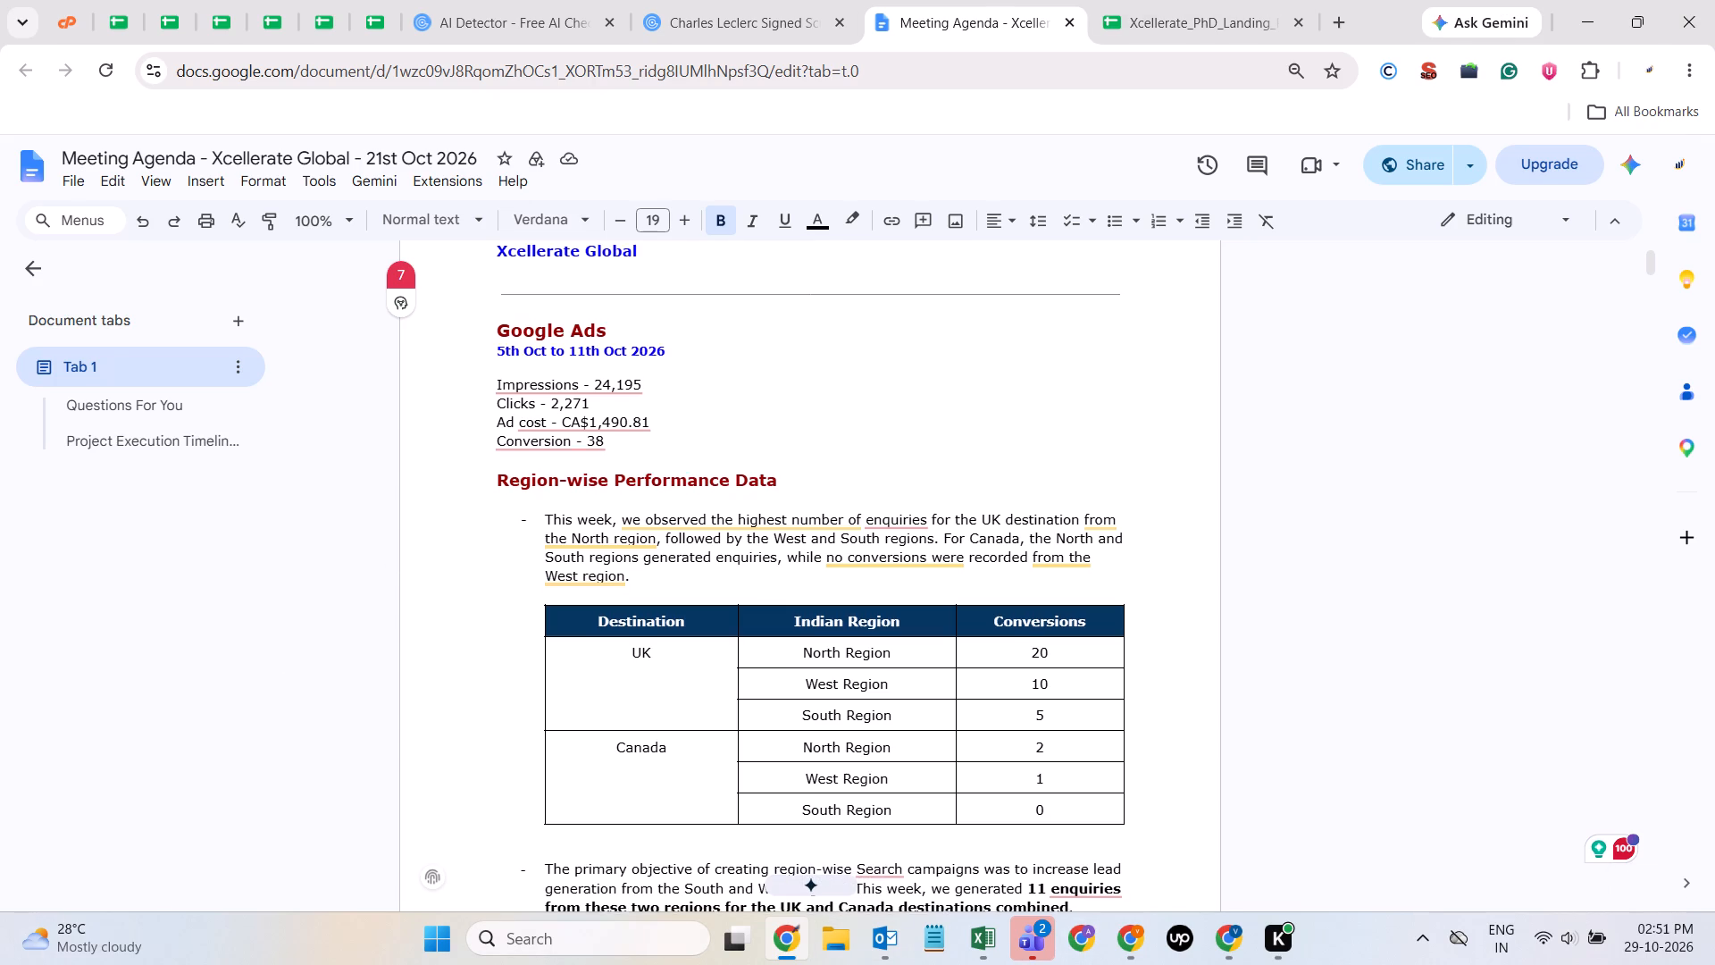
{"action": "scroll", "coordinate": [762, 445], "scroll_direction": "down", "scroll_amount": 9}
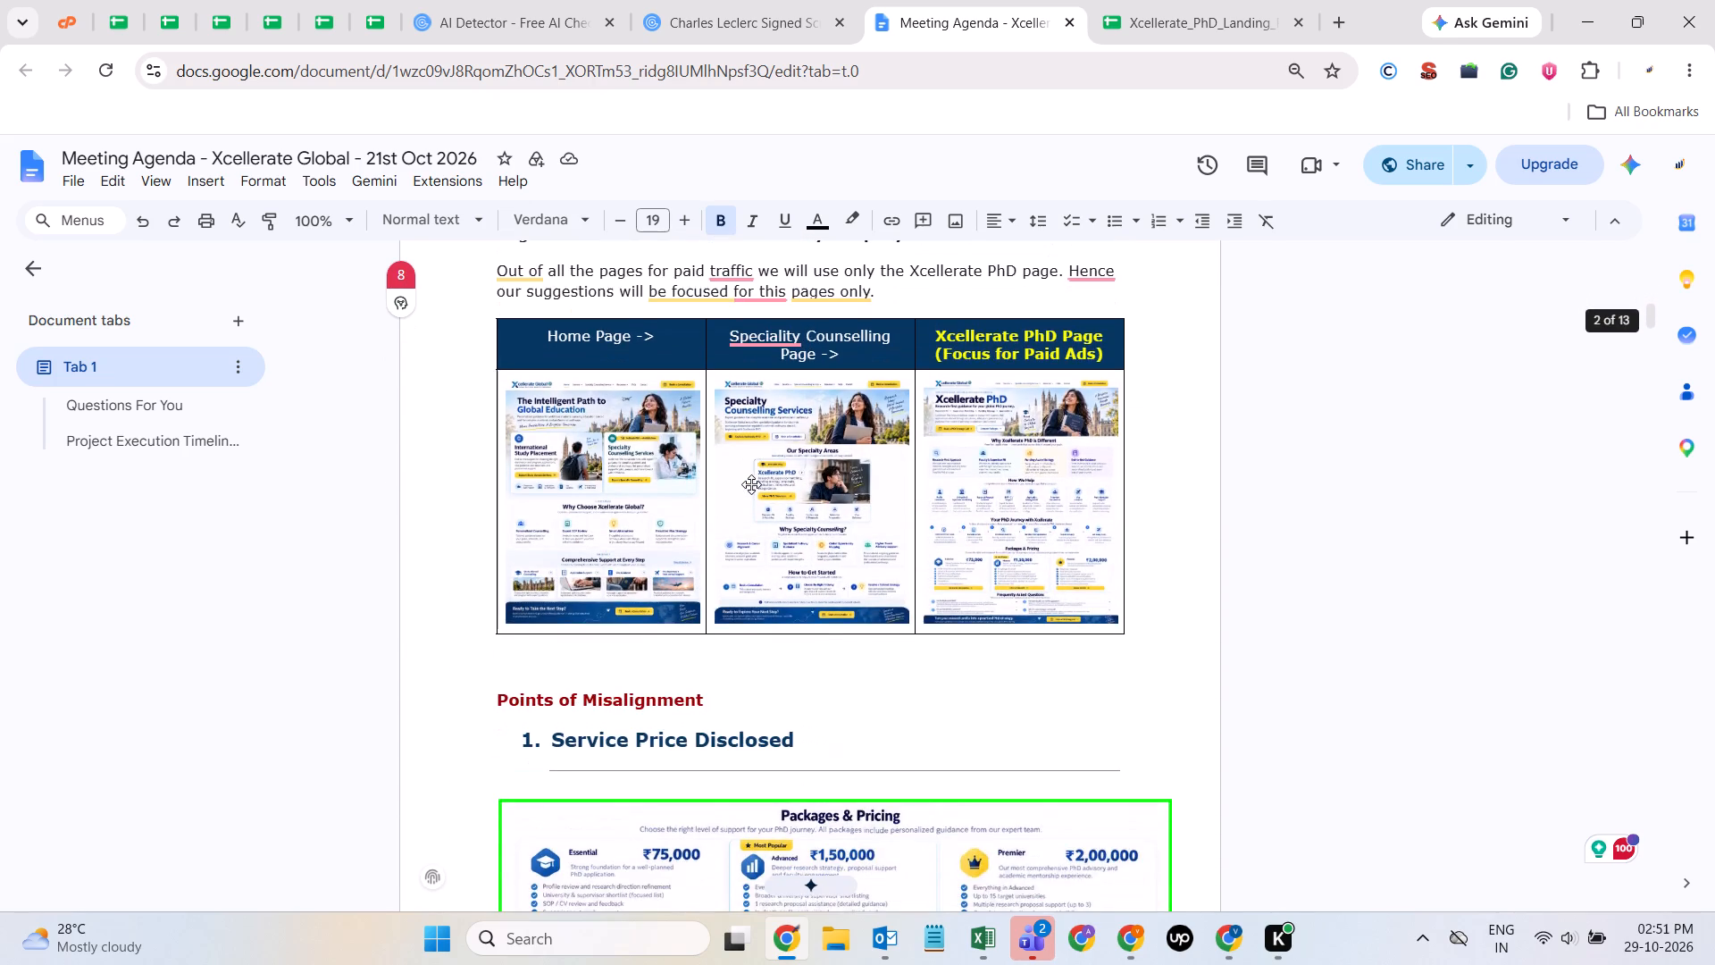
{"action": "scroll", "coordinate": [751, 484], "scroll_direction": "up", "scroll_amount": 6}
{"action": "scroll", "coordinate": [751, 484], "scroll_direction": "down", "scroll_amount": 1}
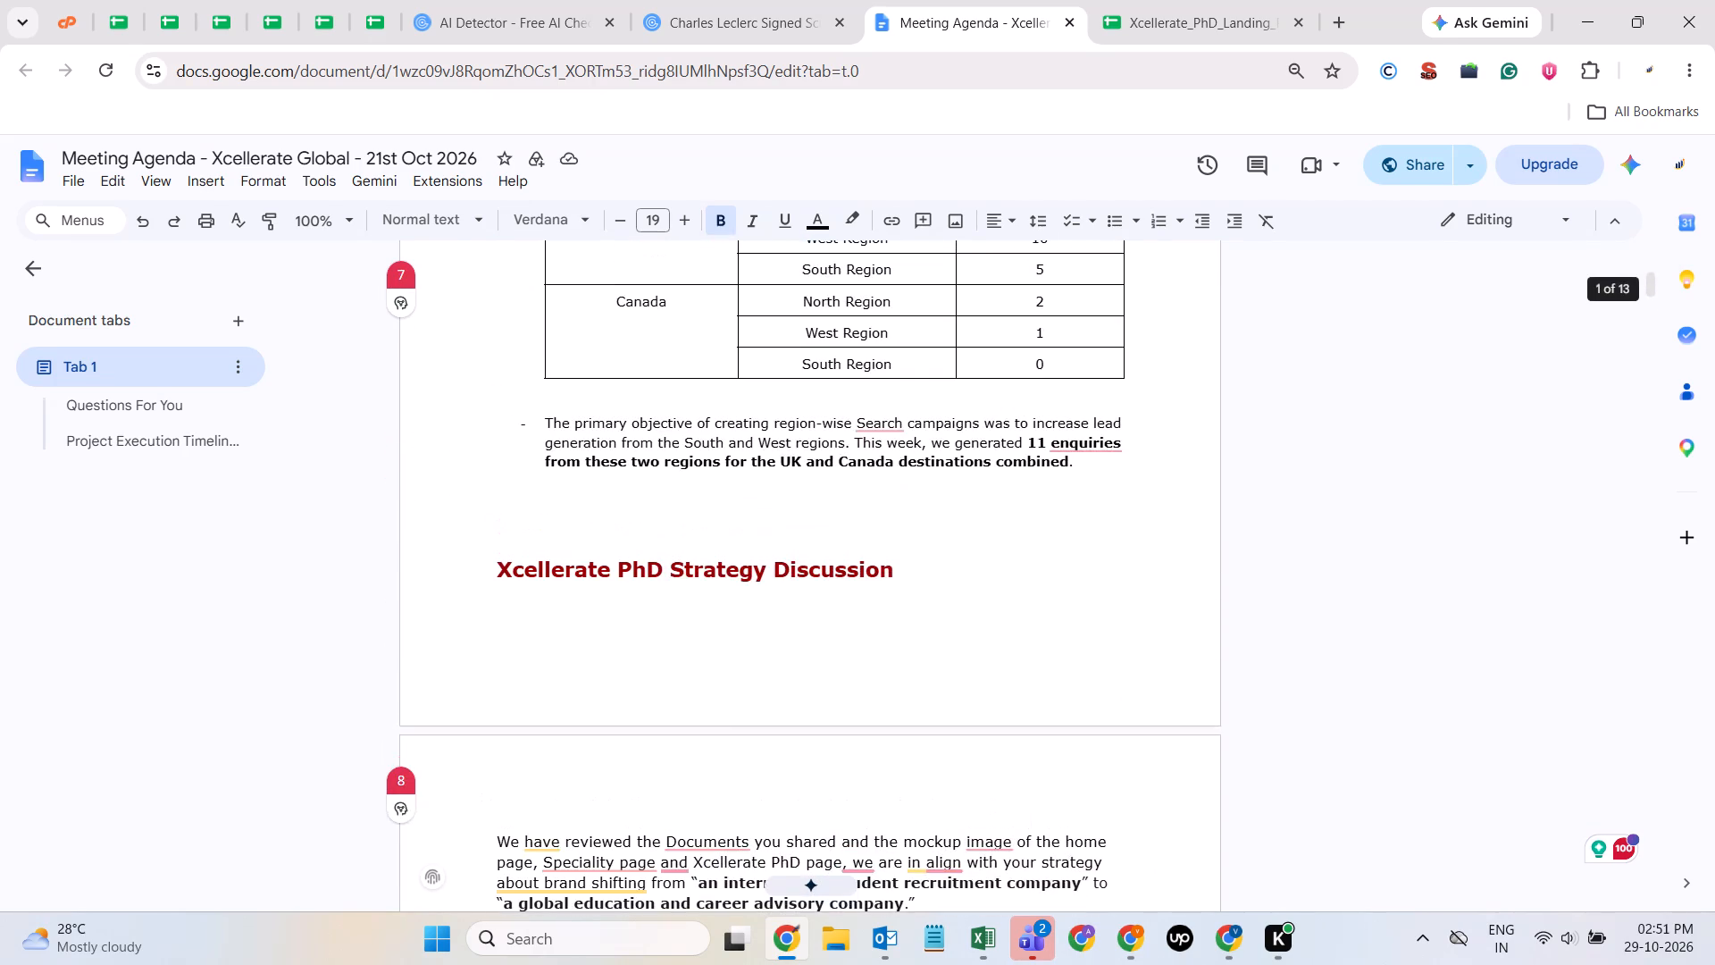
{"action": "scroll", "coordinate": [751, 484], "scroll_direction": "down", "scroll_amount": 2}
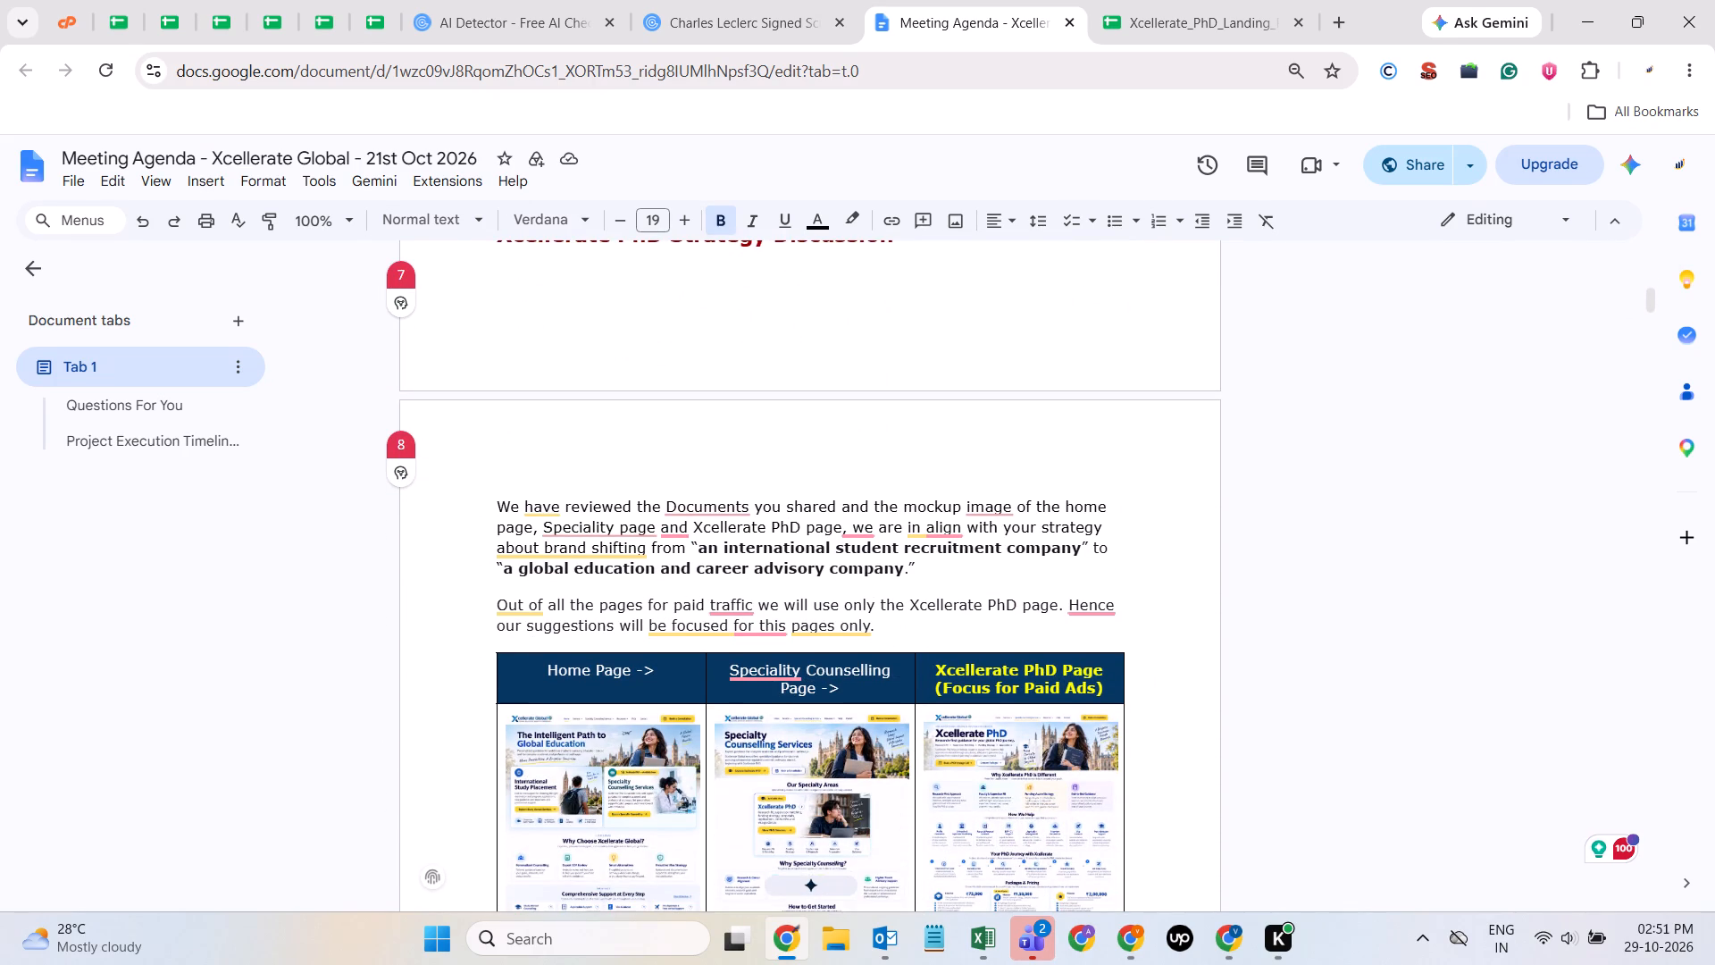
{"action": "scroll", "coordinate": [933, 459], "scroll_direction": "down", "scroll_amount": 1}
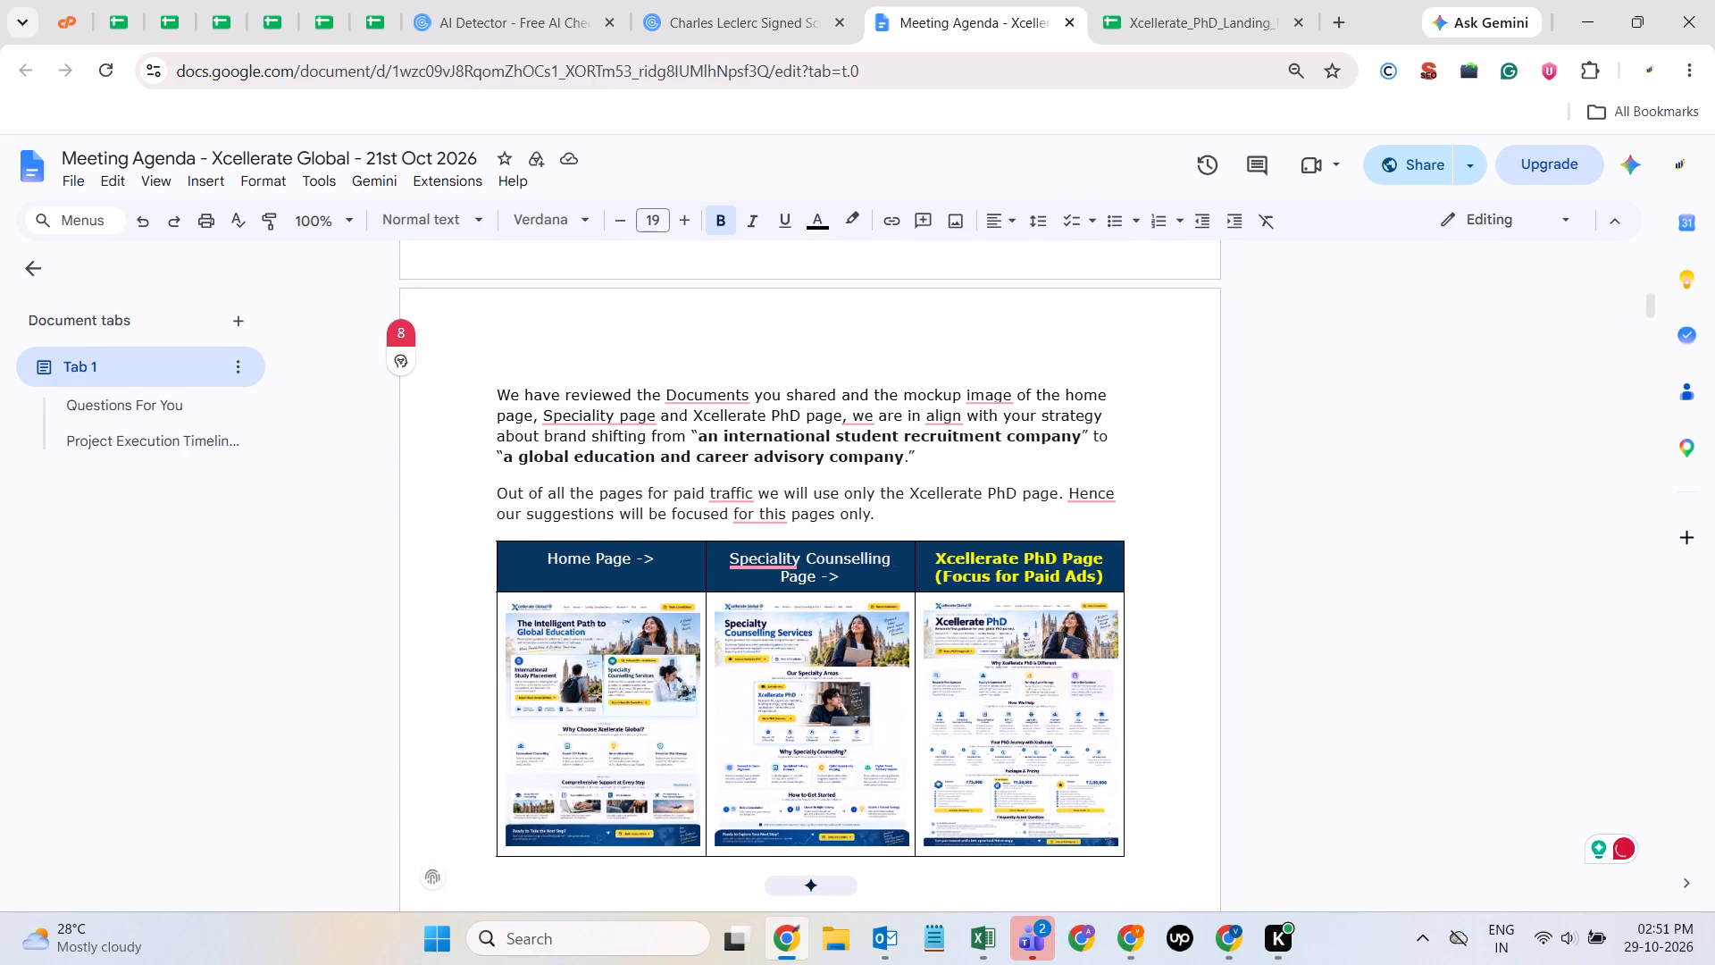
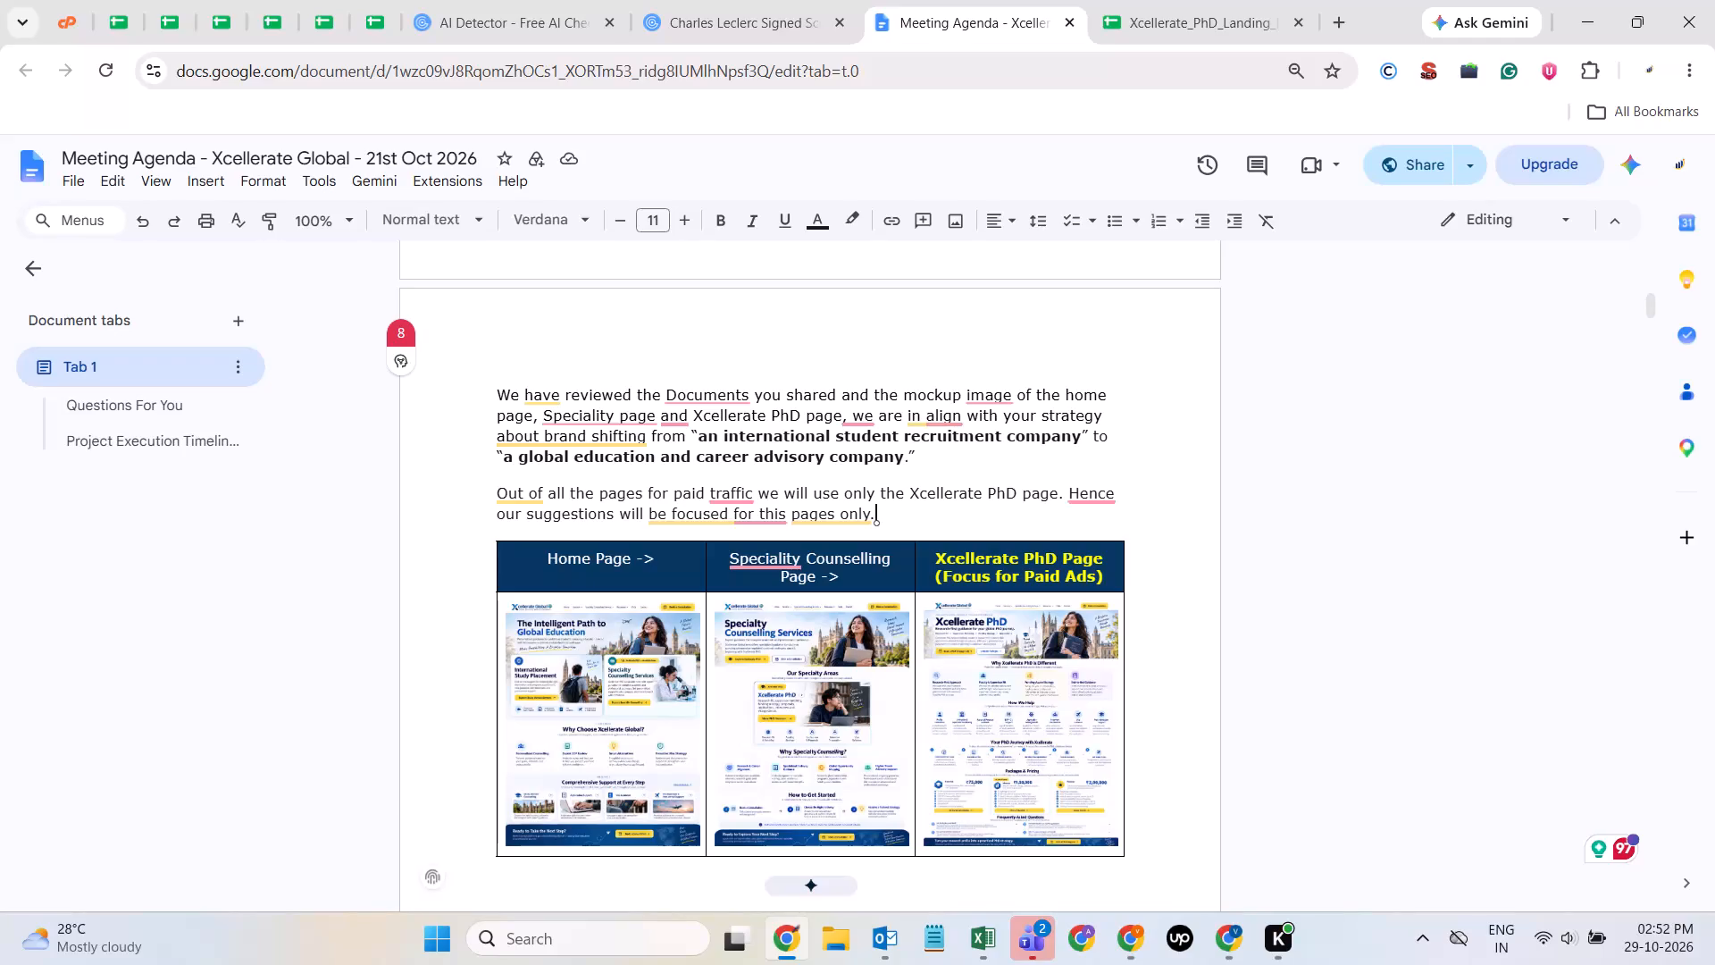
Review the first point of misalignment, Service Price Disclosed, including the packages and pricing mockup and the competitor page links.
{"action": "scroll", "coordinate": [954, 502], "scroll_direction": "up", "scroll_amount": 1}
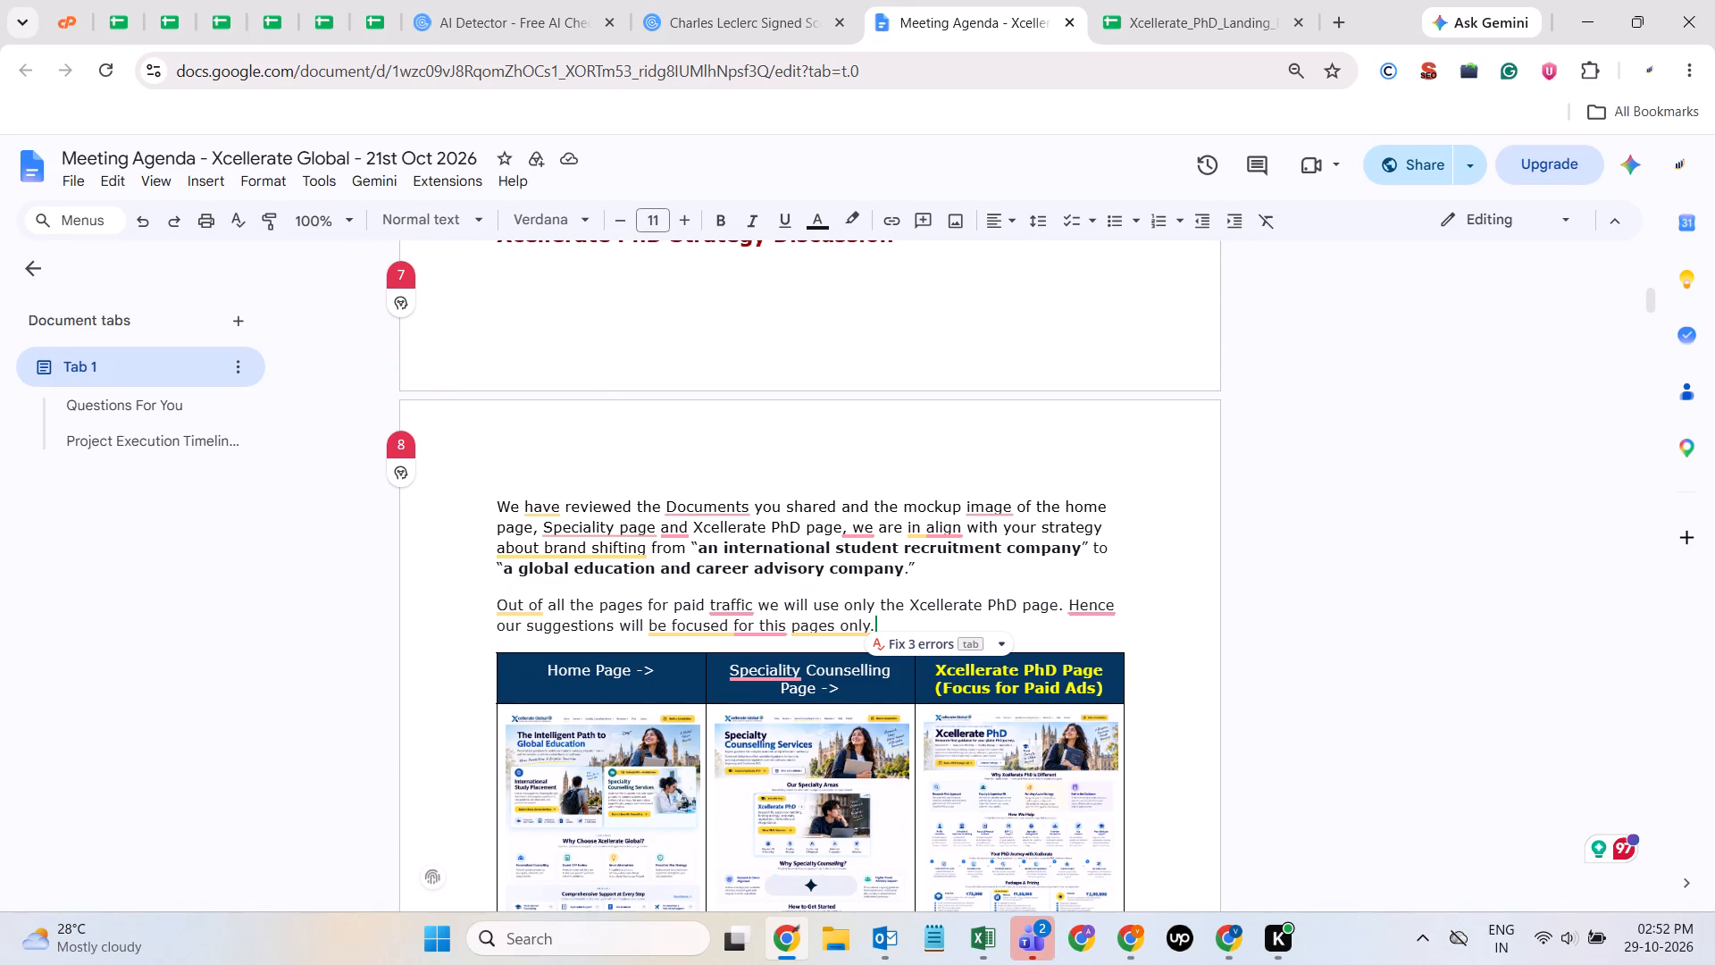
{"action": "scroll", "coordinate": [857, 483], "scroll_direction": "up", "scroll_amount": 3}
{"action": "scroll", "coordinate": [866, 476], "scroll_direction": "down", "scroll_amount": 5}
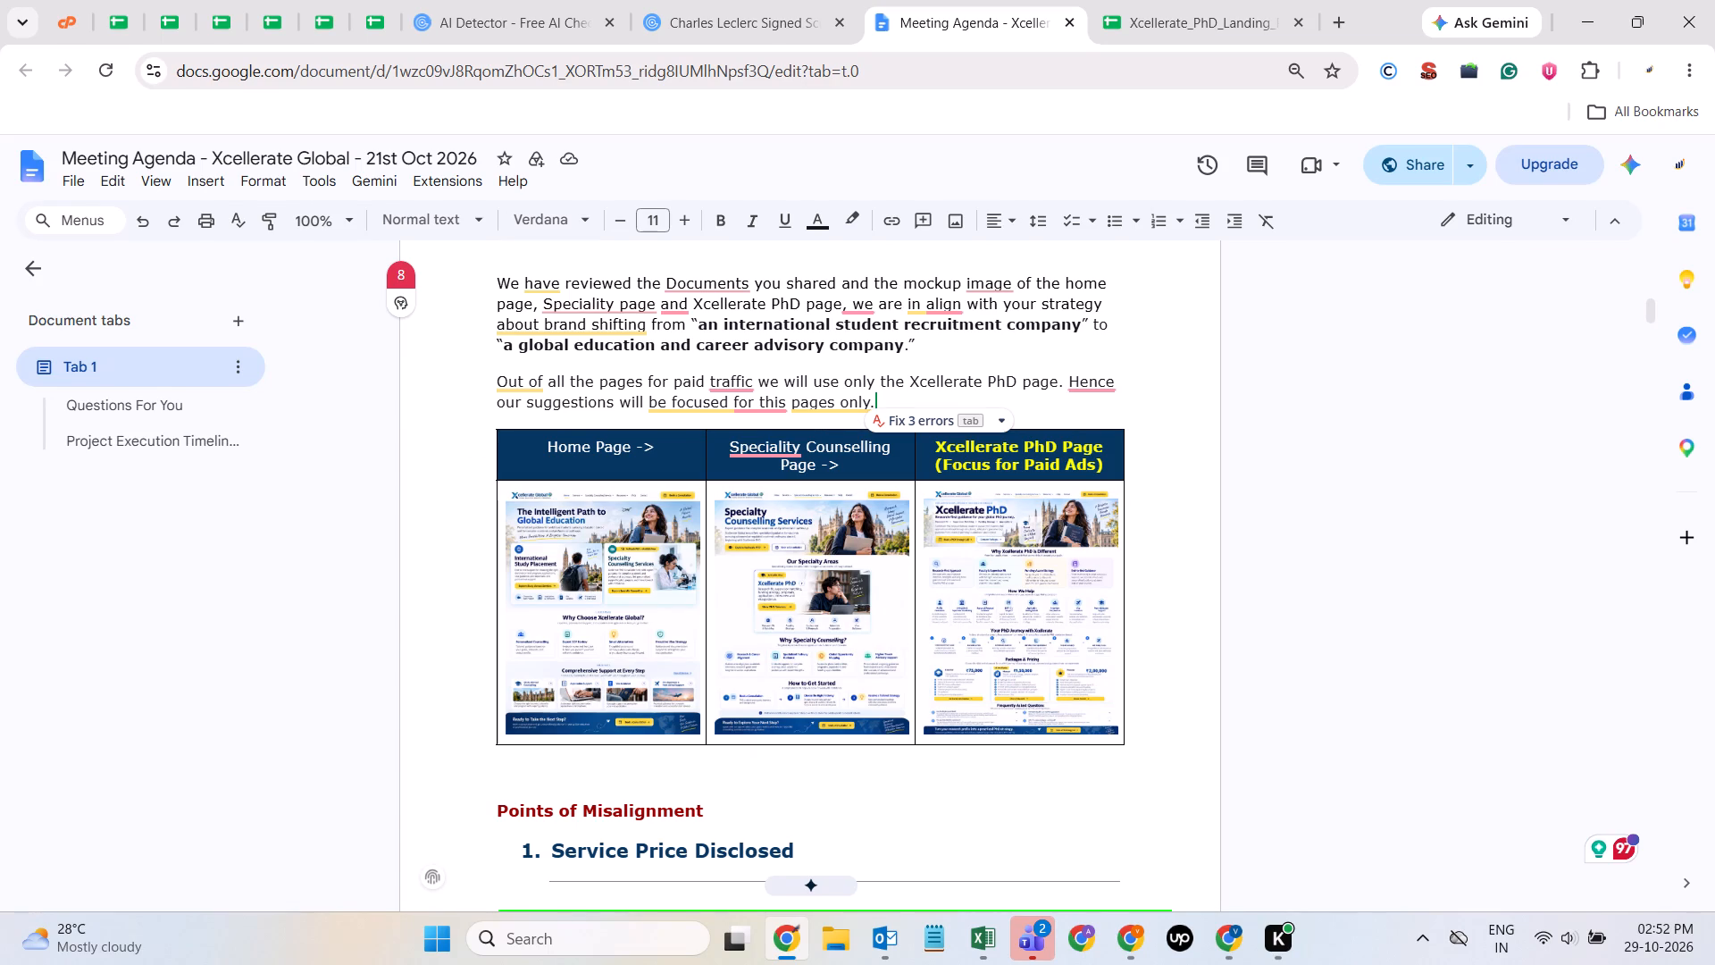
{"action": "scroll", "coordinate": [1151, 485], "scroll_direction": "down", "scroll_amount": 2}
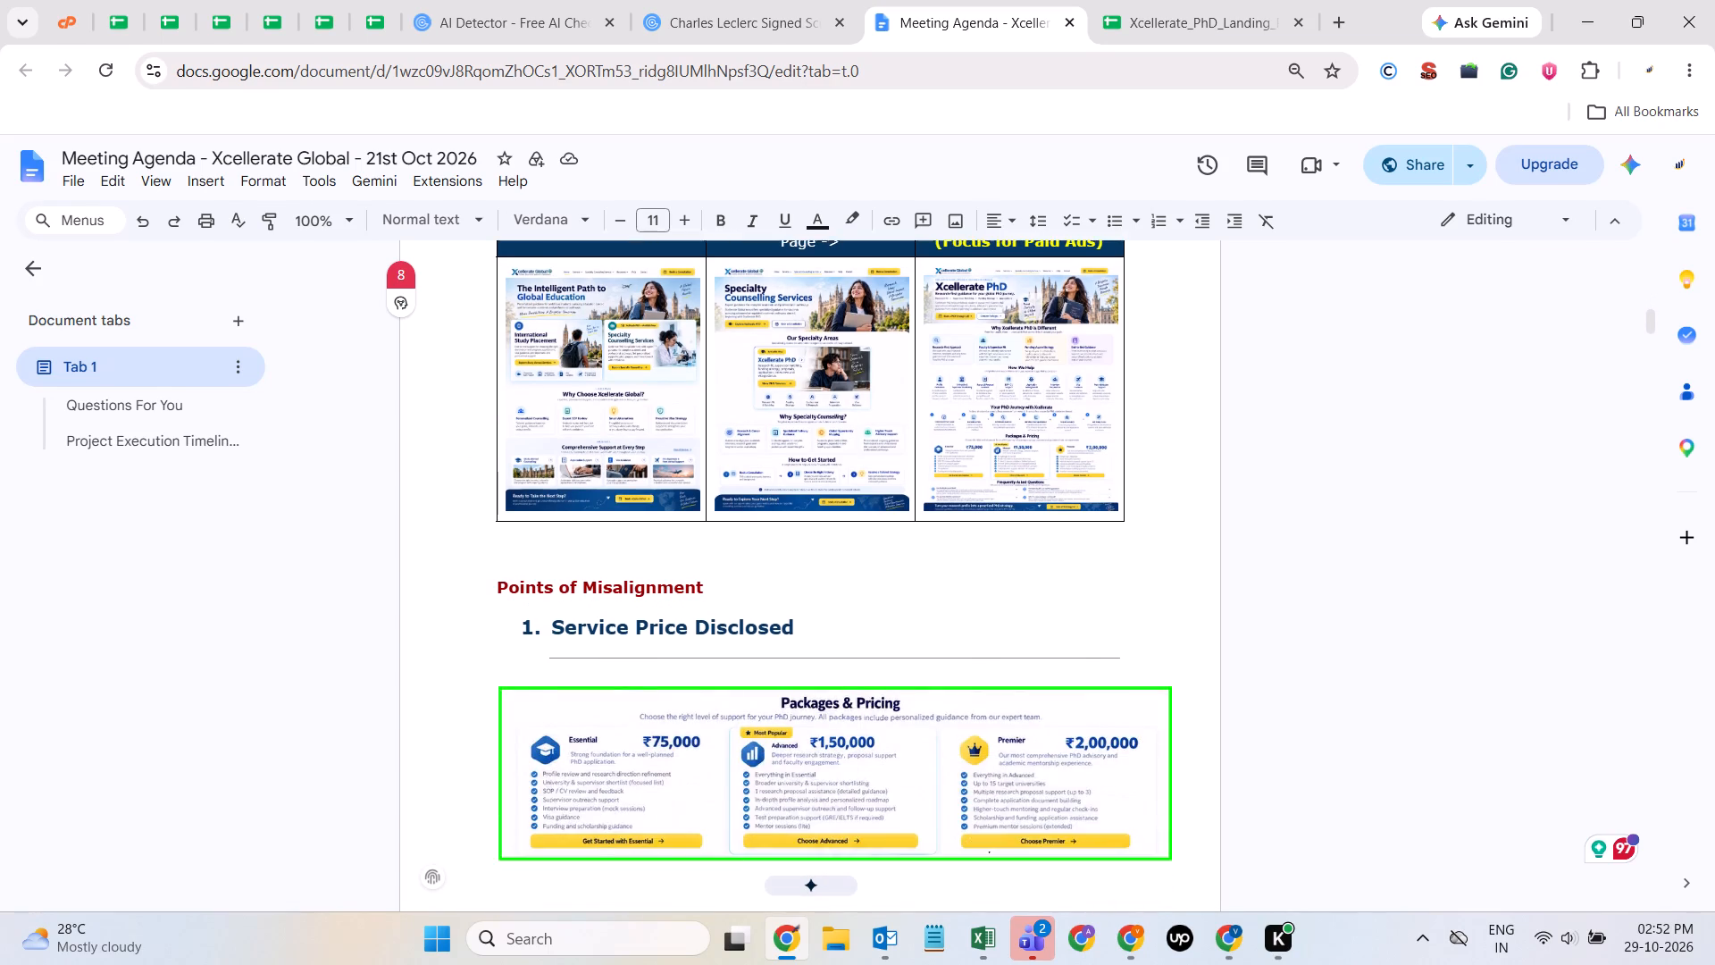
{"action": "scroll", "coordinate": [1151, 485], "scroll_direction": "down", "scroll_amount": 2}
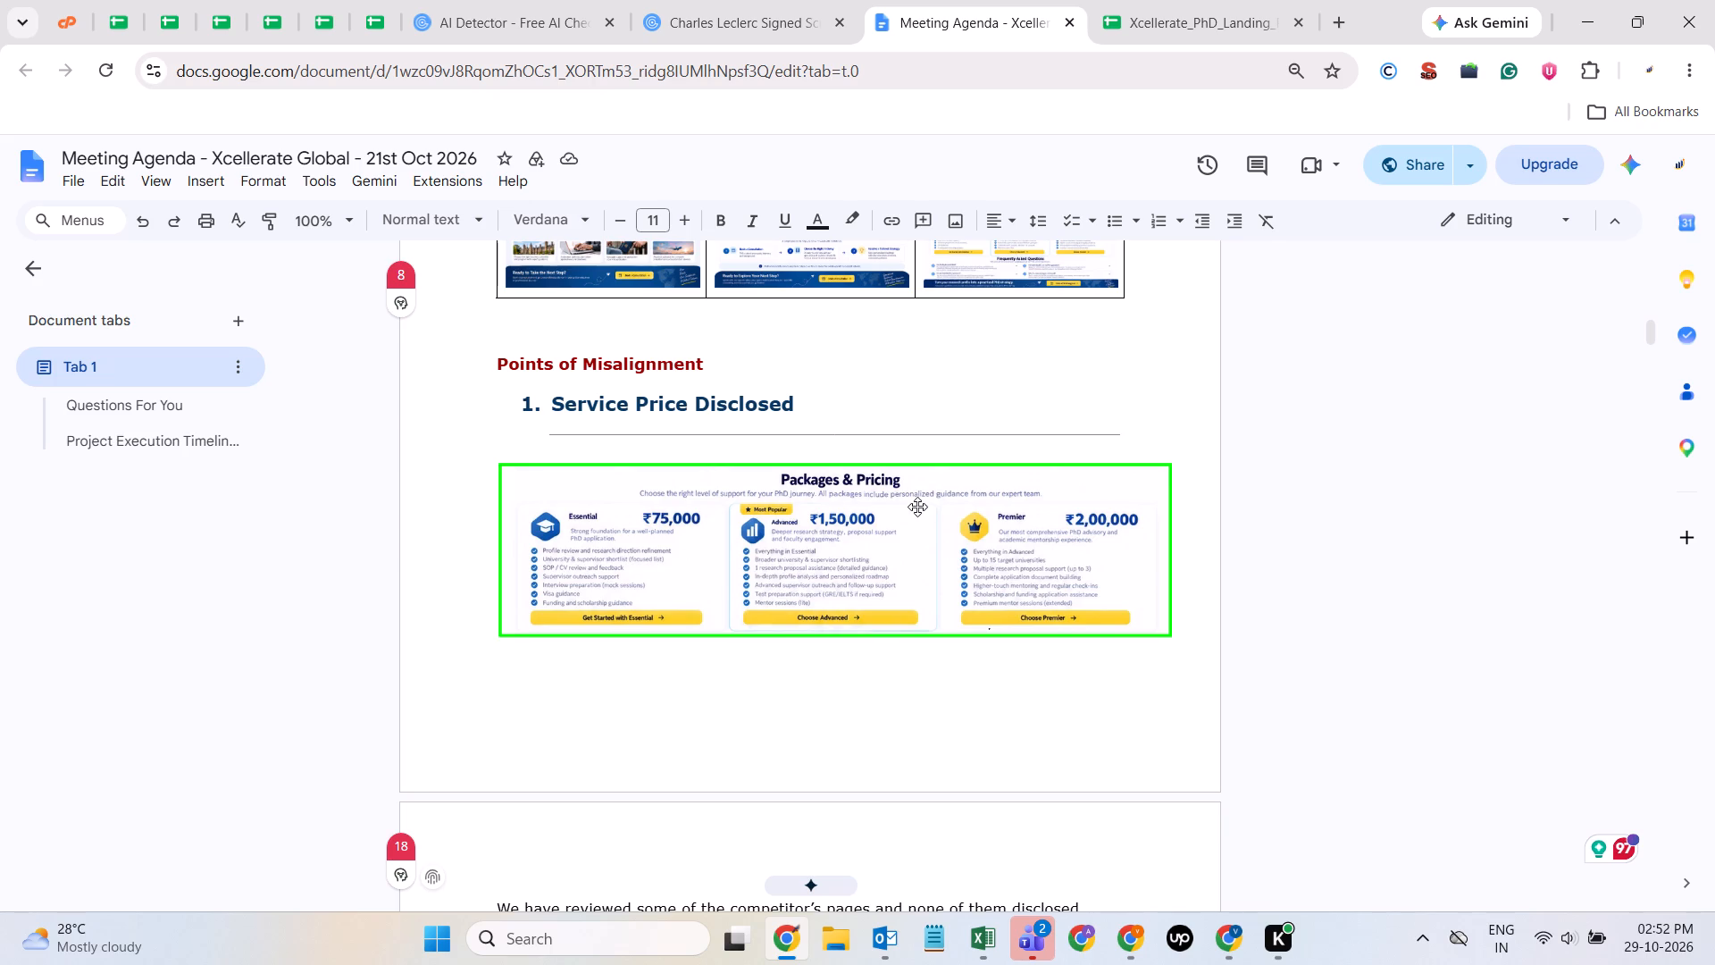
{"action": "scroll", "coordinate": [913, 512], "scroll_direction": "down", "scroll_amount": 3}
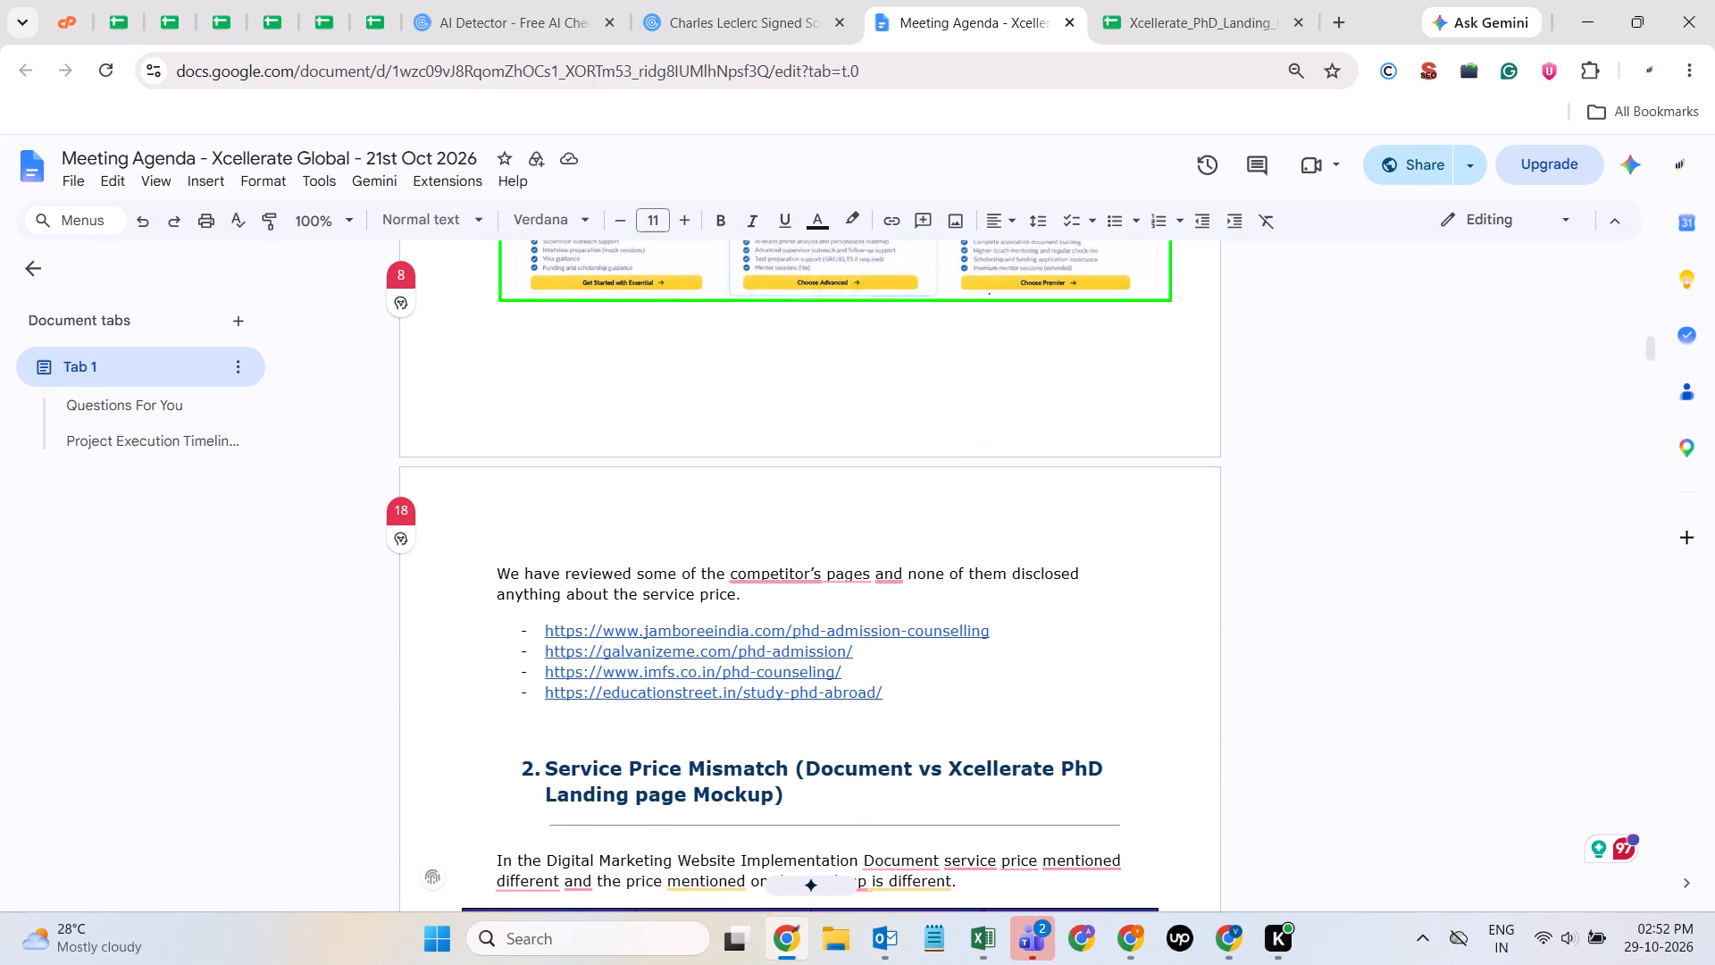
{"action": "scroll", "coordinate": [983, 519], "scroll_direction": "down", "scroll_amount": 3}
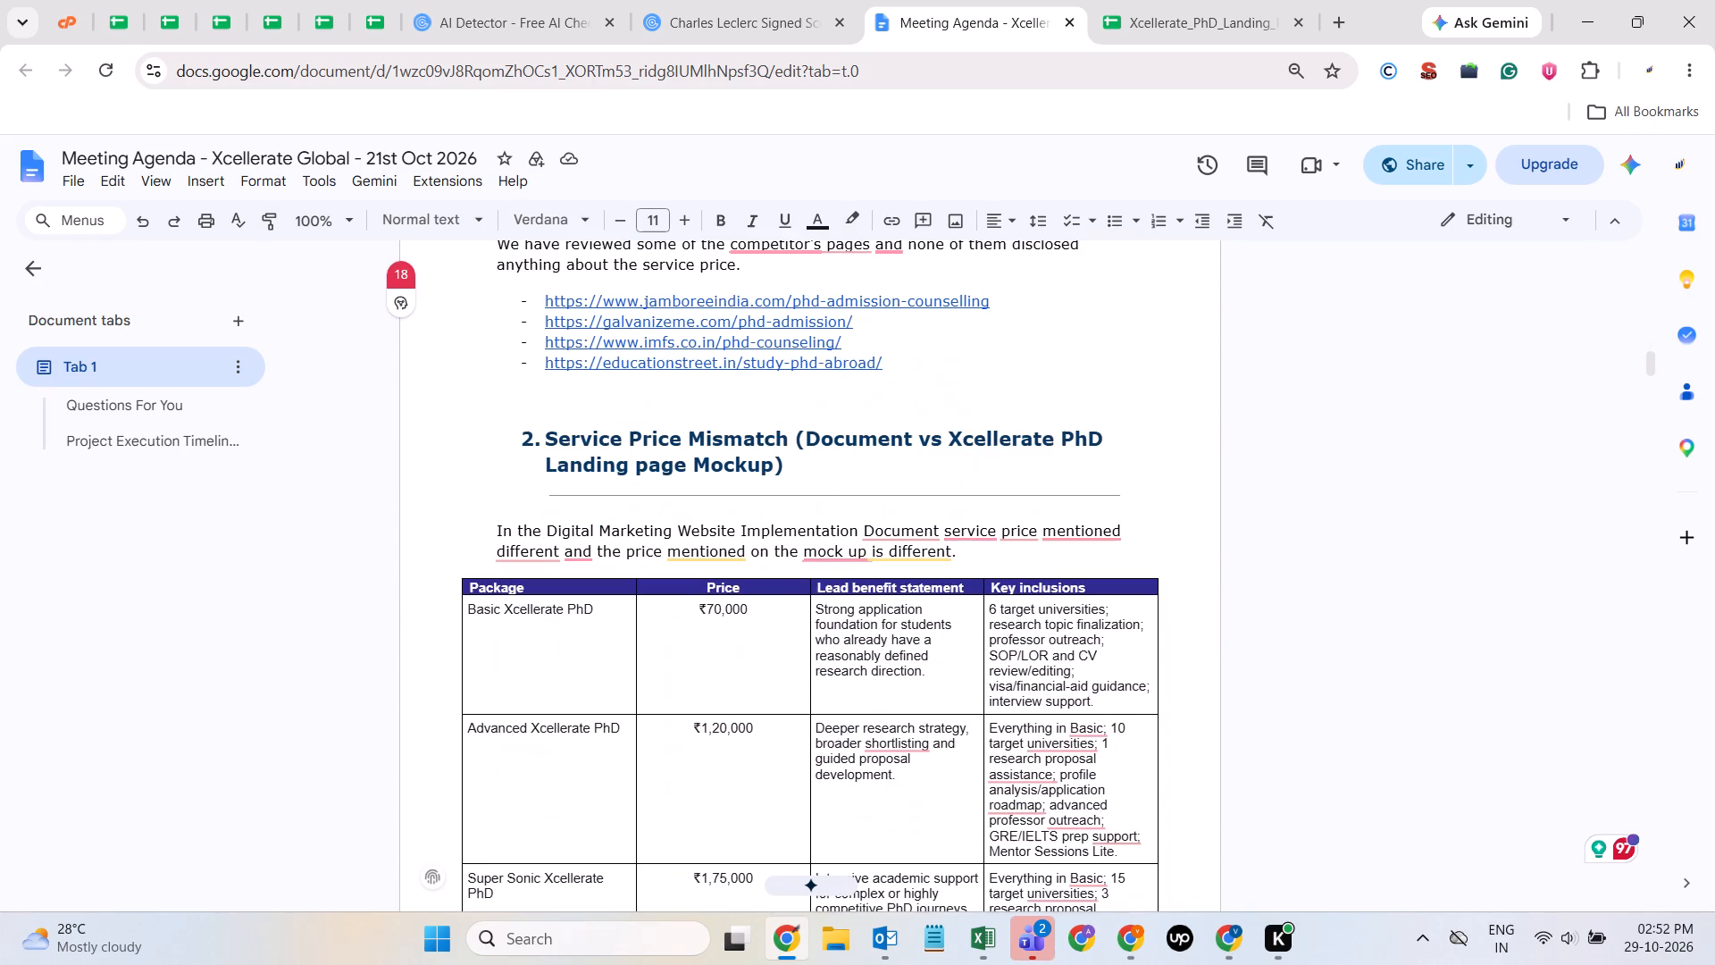
{"action": "scroll", "coordinate": [983, 519], "scroll_direction": "up", "scroll_amount": 5}
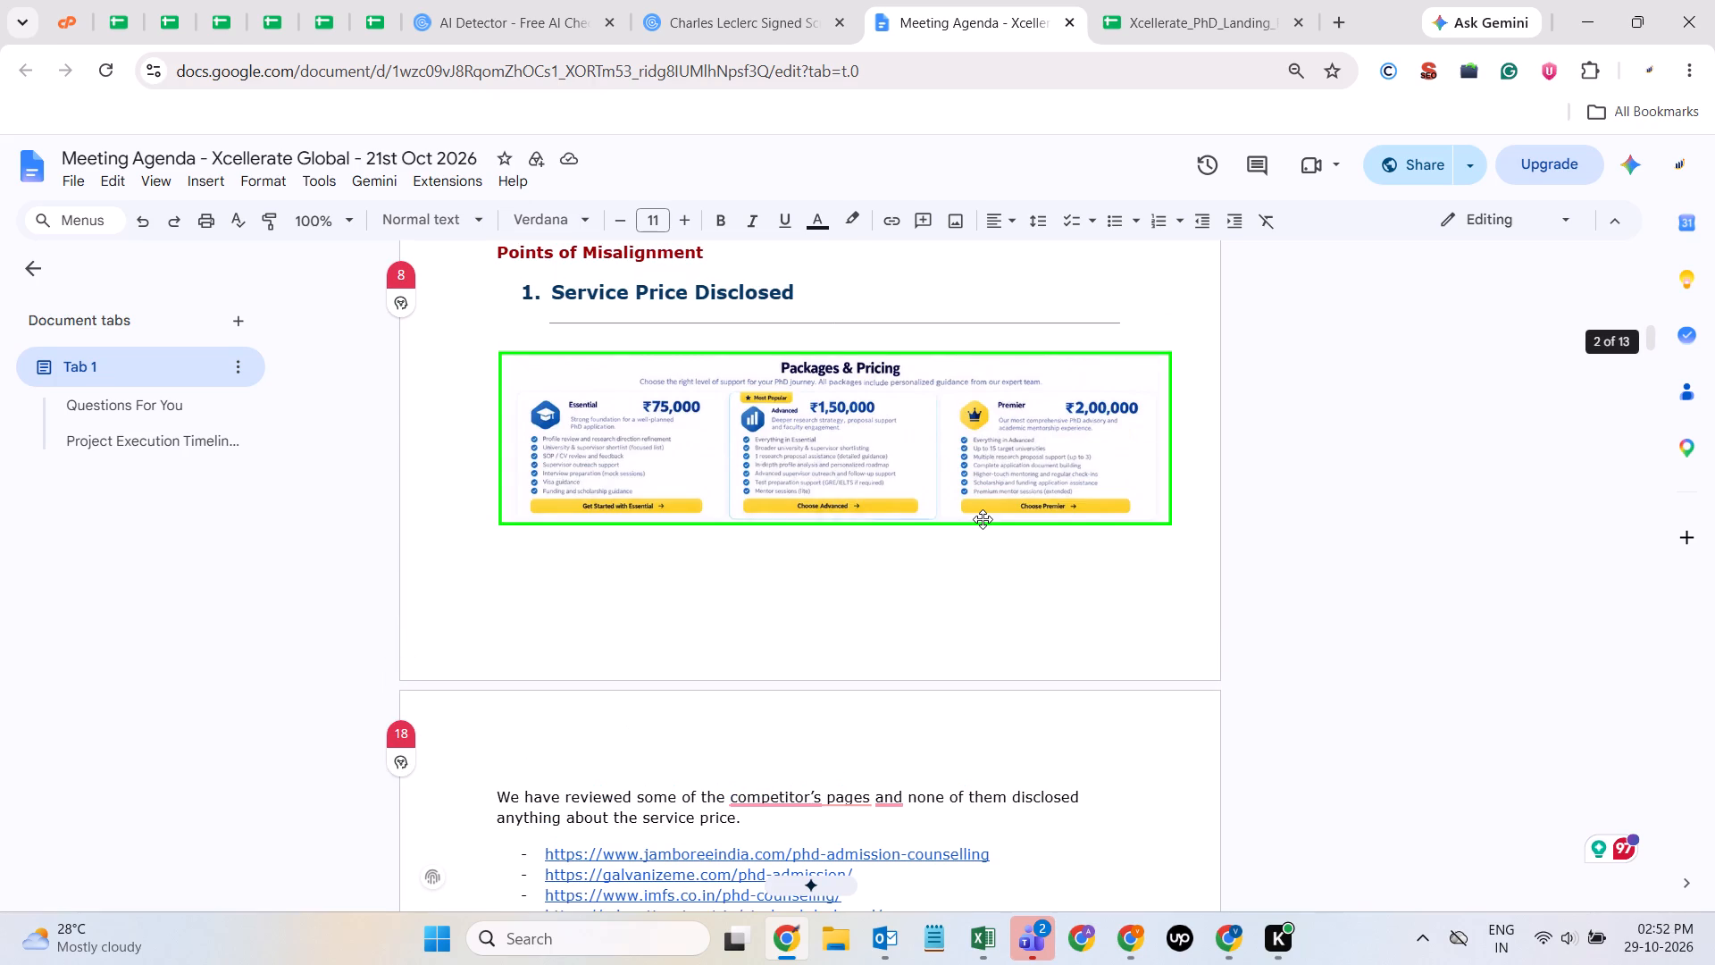
{"action": "scroll", "coordinate": [983, 519], "scroll_direction": "down", "scroll_amount": 4}
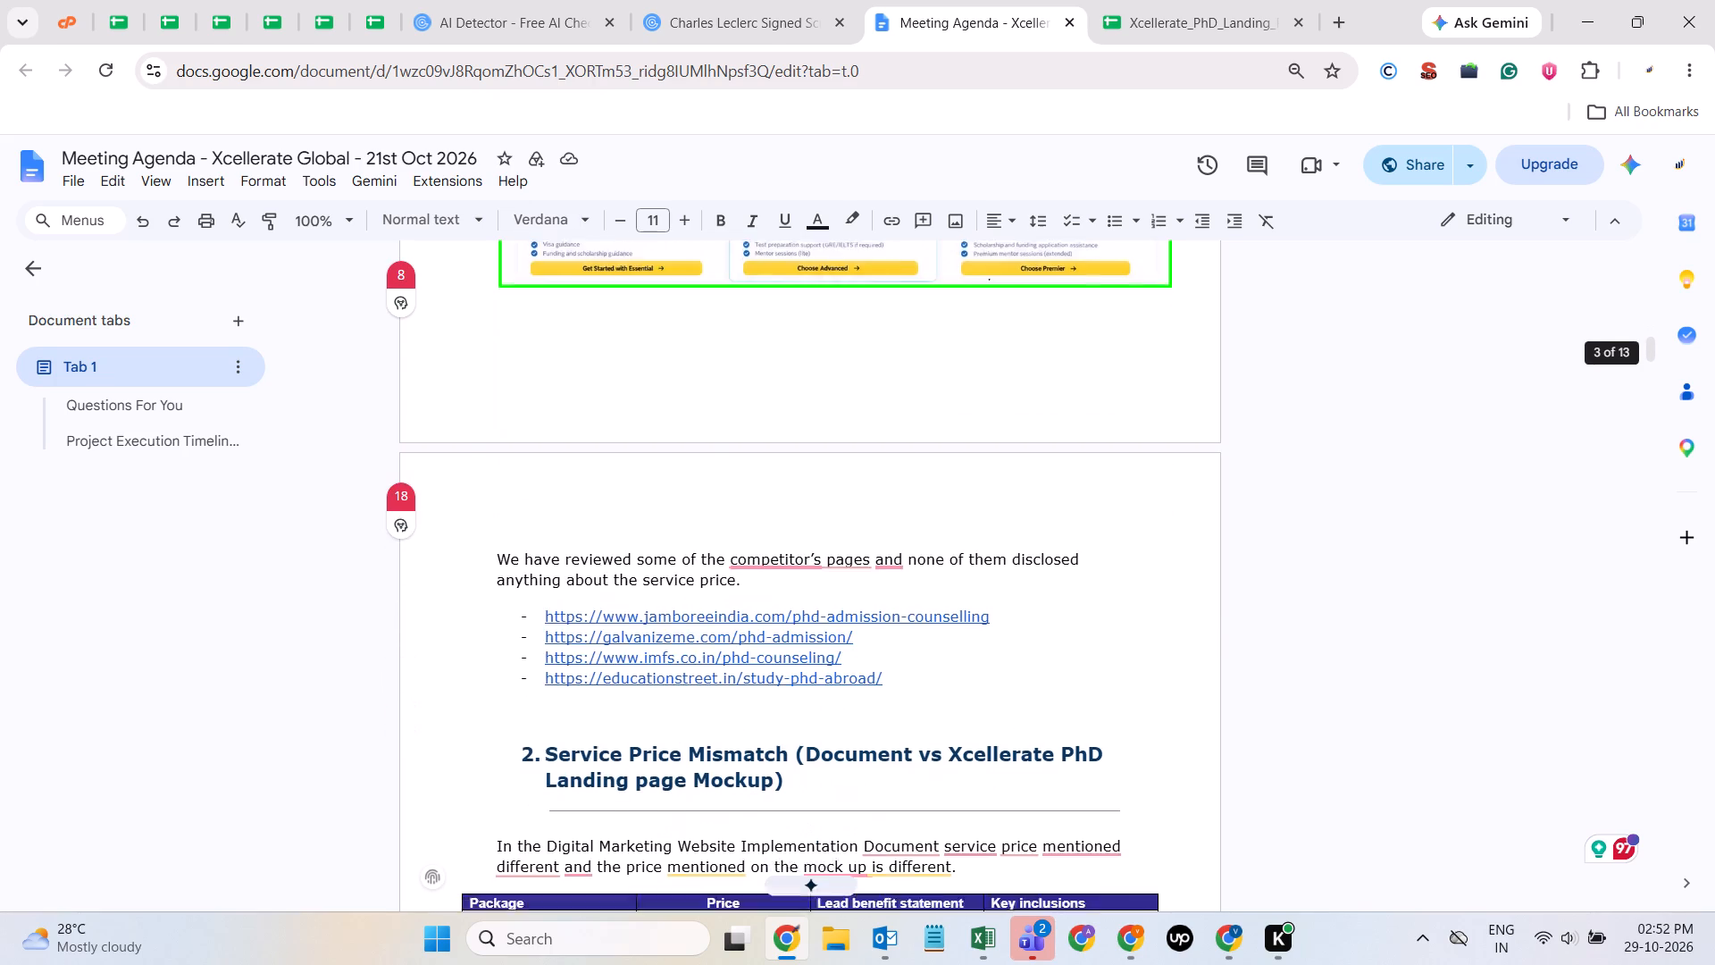
Examine the Service Price Mismatch section and its package table for the Basic, Advanced and Super Sonic Xcellerate PhD plans.
{"action": "scroll", "coordinate": [983, 519], "scroll_direction": "down", "scroll_amount": 1}
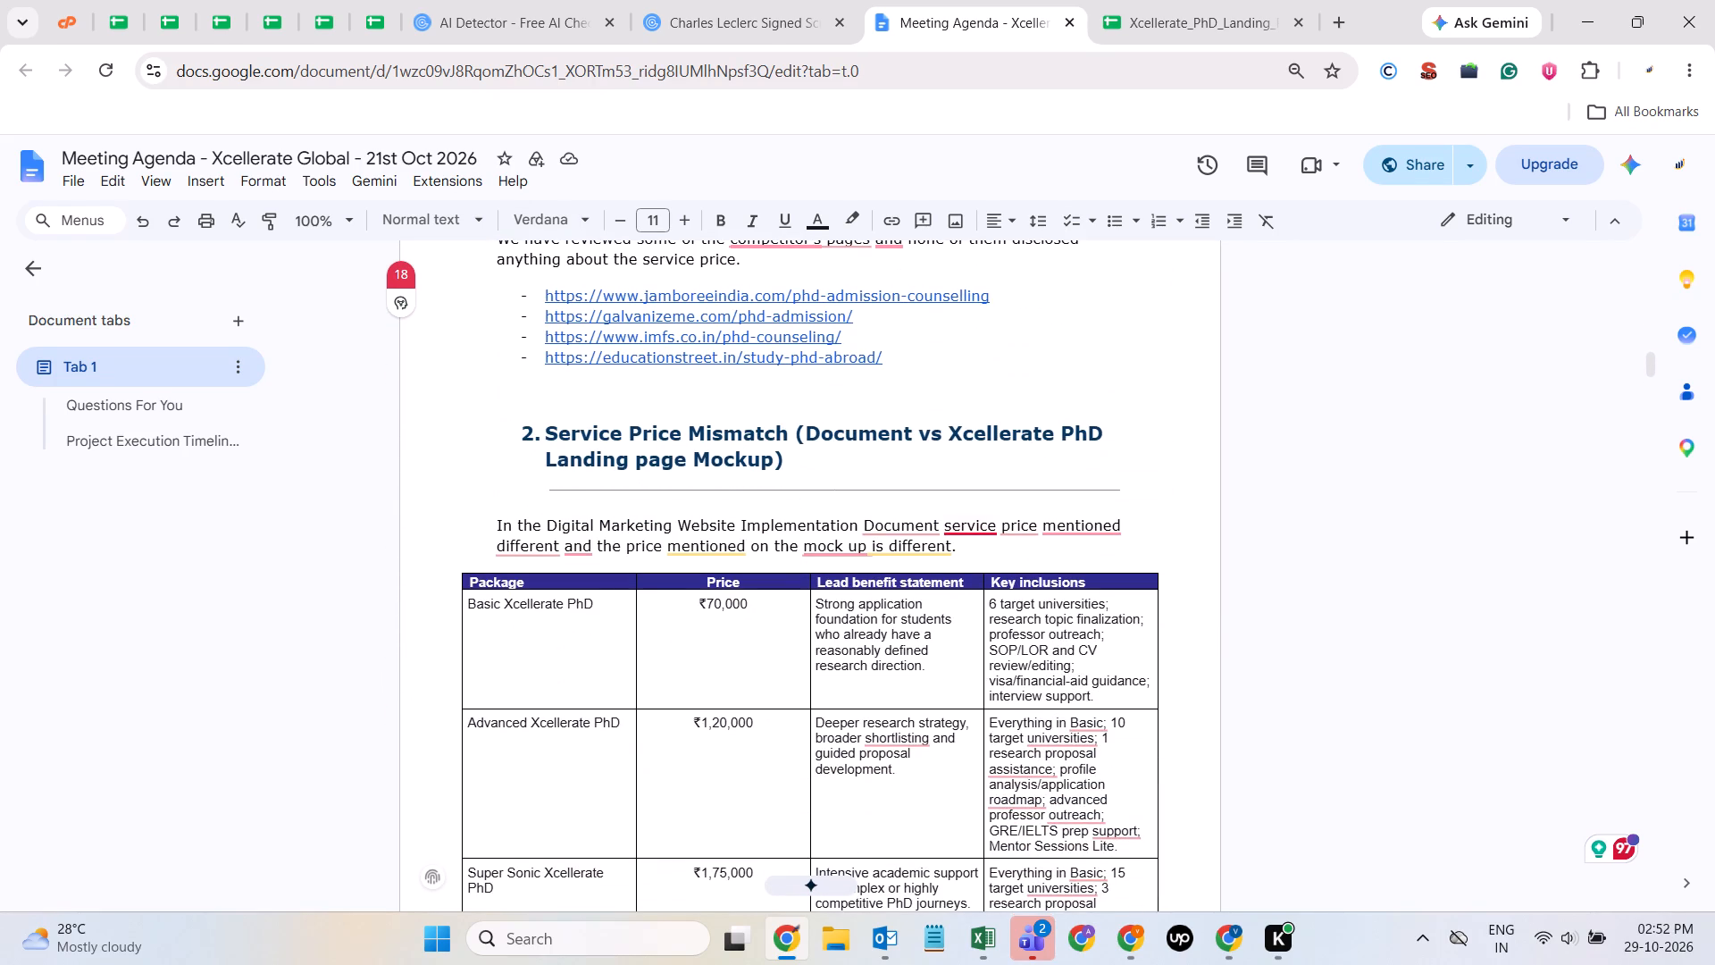
{"action": "scroll", "coordinate": [1003, 508], "scroll_direction": "down", "scroll_amount": 3}
{"action": "scroll", "coordinate": [1132, 454], "scroll_direction": "down", "scroll_amount": 2}
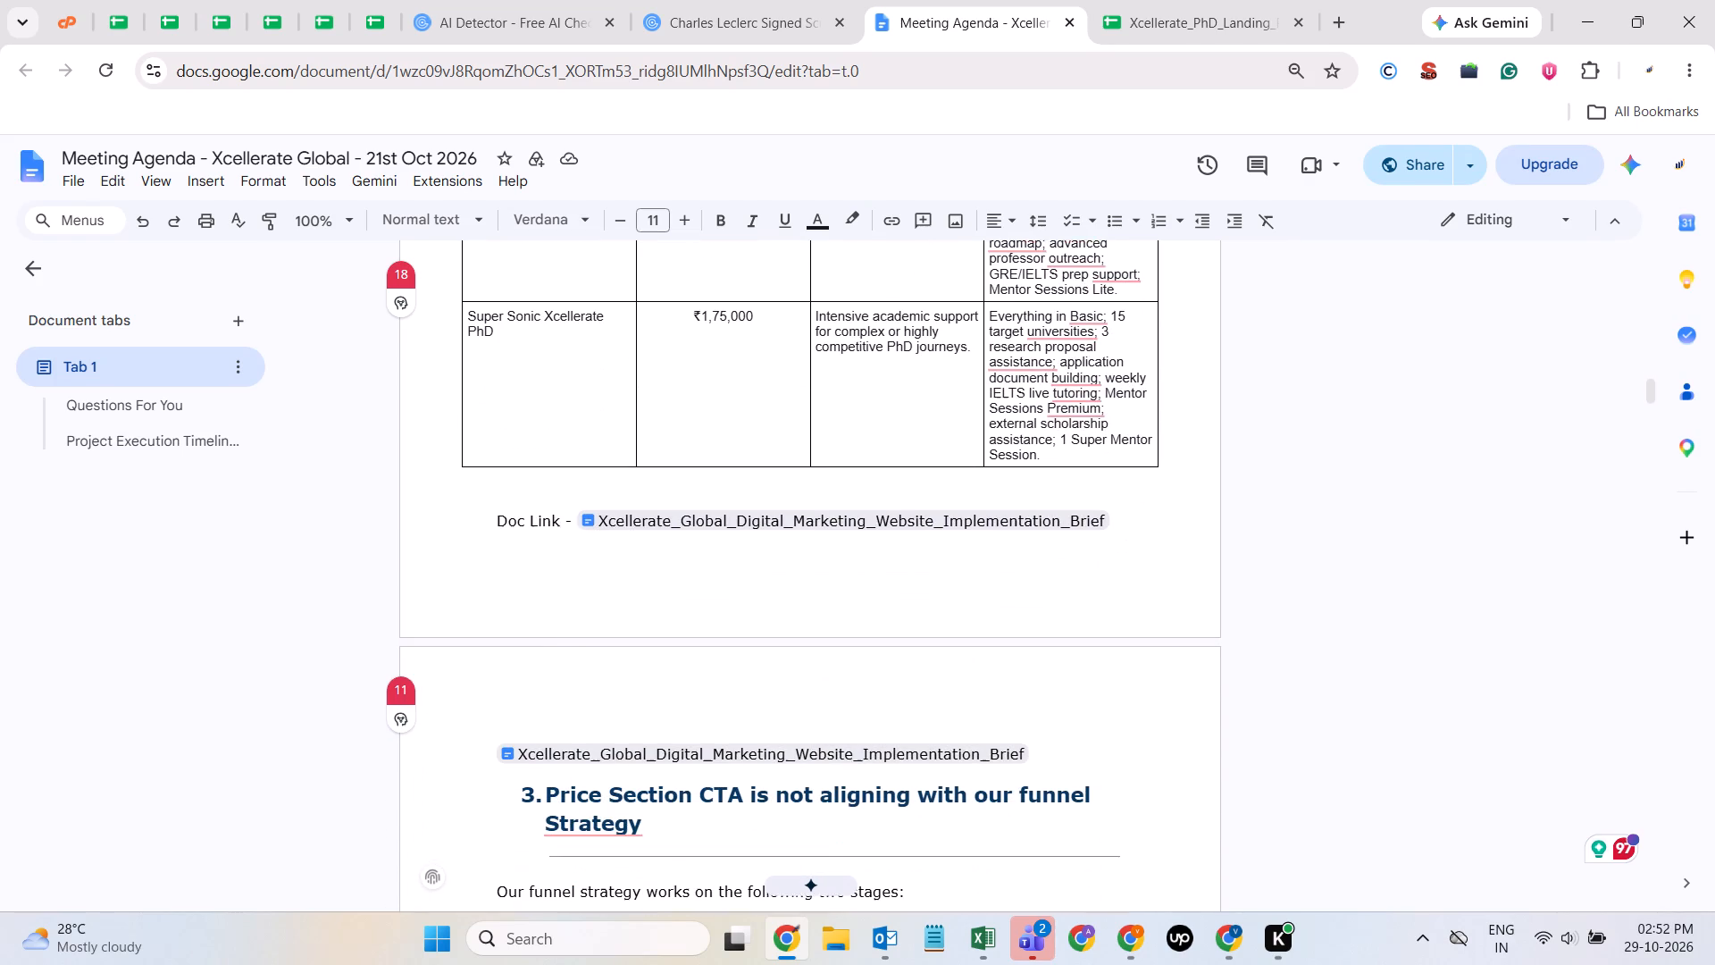
{"action": "scroll", "coordinate": [1134, 454], "scroll_direction": "up", "scroll_amount": 3}
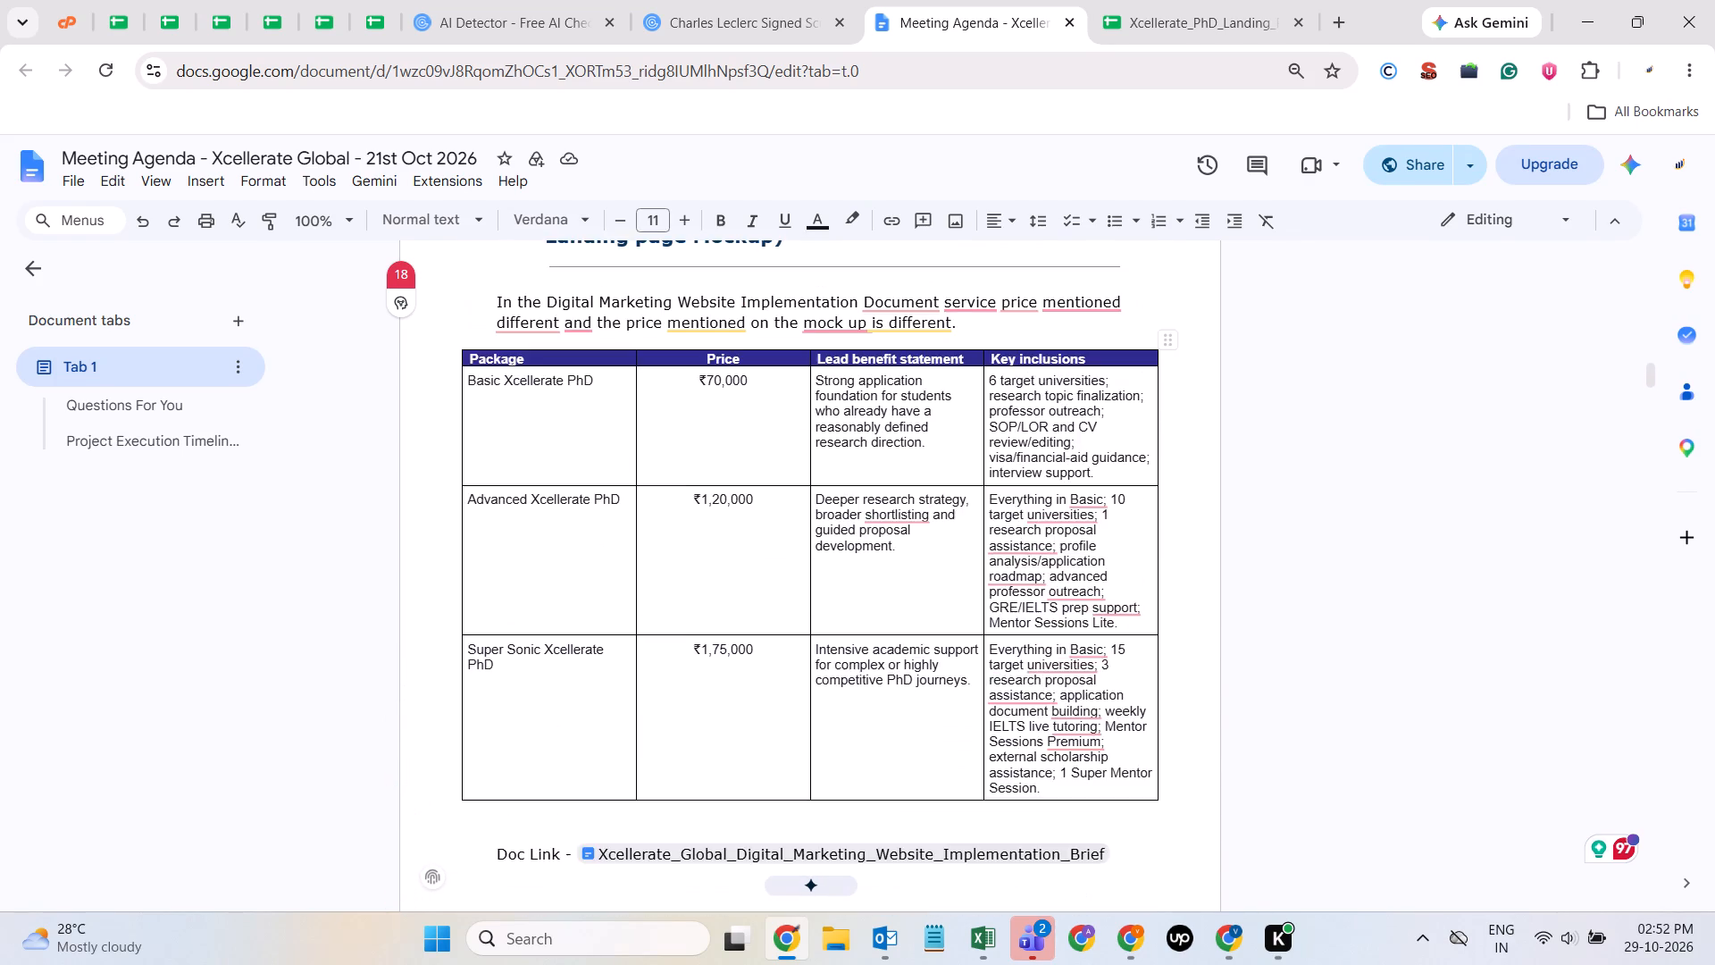
{"action": "scroll", "coordinate": [1134, 454], "scroll_direction": "up", "scroll_amount": 2}
{"action": "scroll", "coordinate": [1152, 445], "scroll_direction": "down", "scroll_amount": 1}
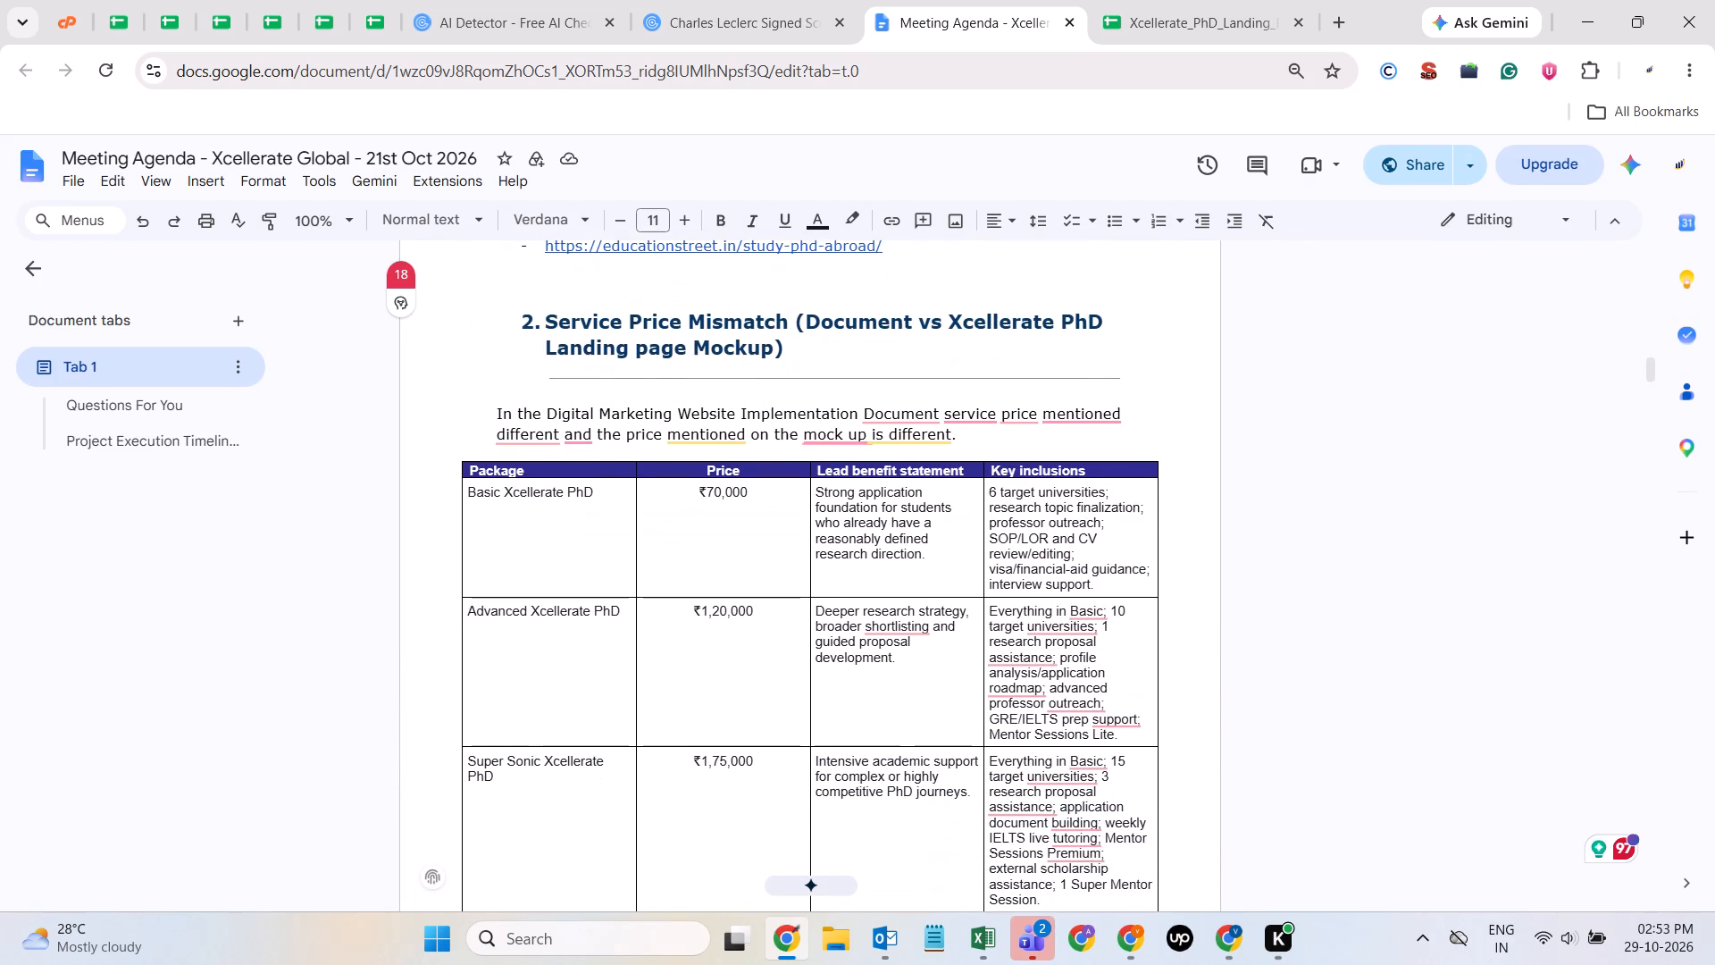
{"action": "scroll", "coordinate": [1140, 440], "scroll_direction": "down", "scroll_amount": 2}
{"action": "scroll", "coordinate": [1140, 440], "scroll_direction": "up", "scroll_amount": 1}
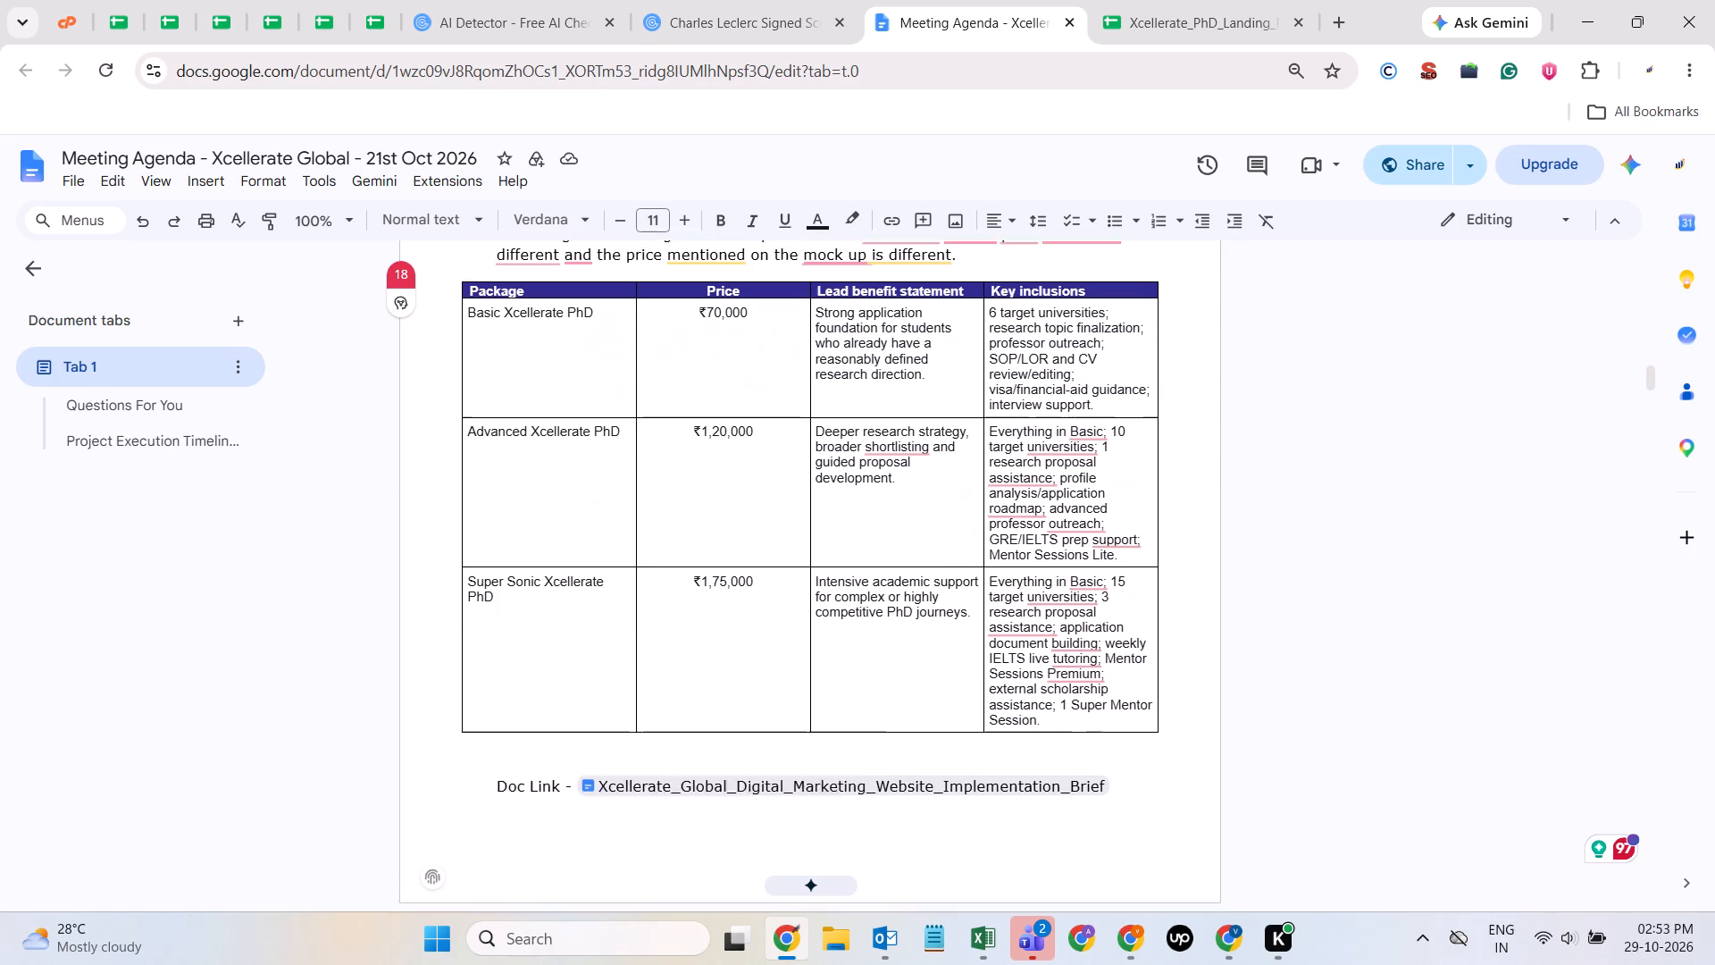
{"action": "scroll", "coordinate": [1140, 440], "scroll_direction": "up", "scroll_amount": 3}
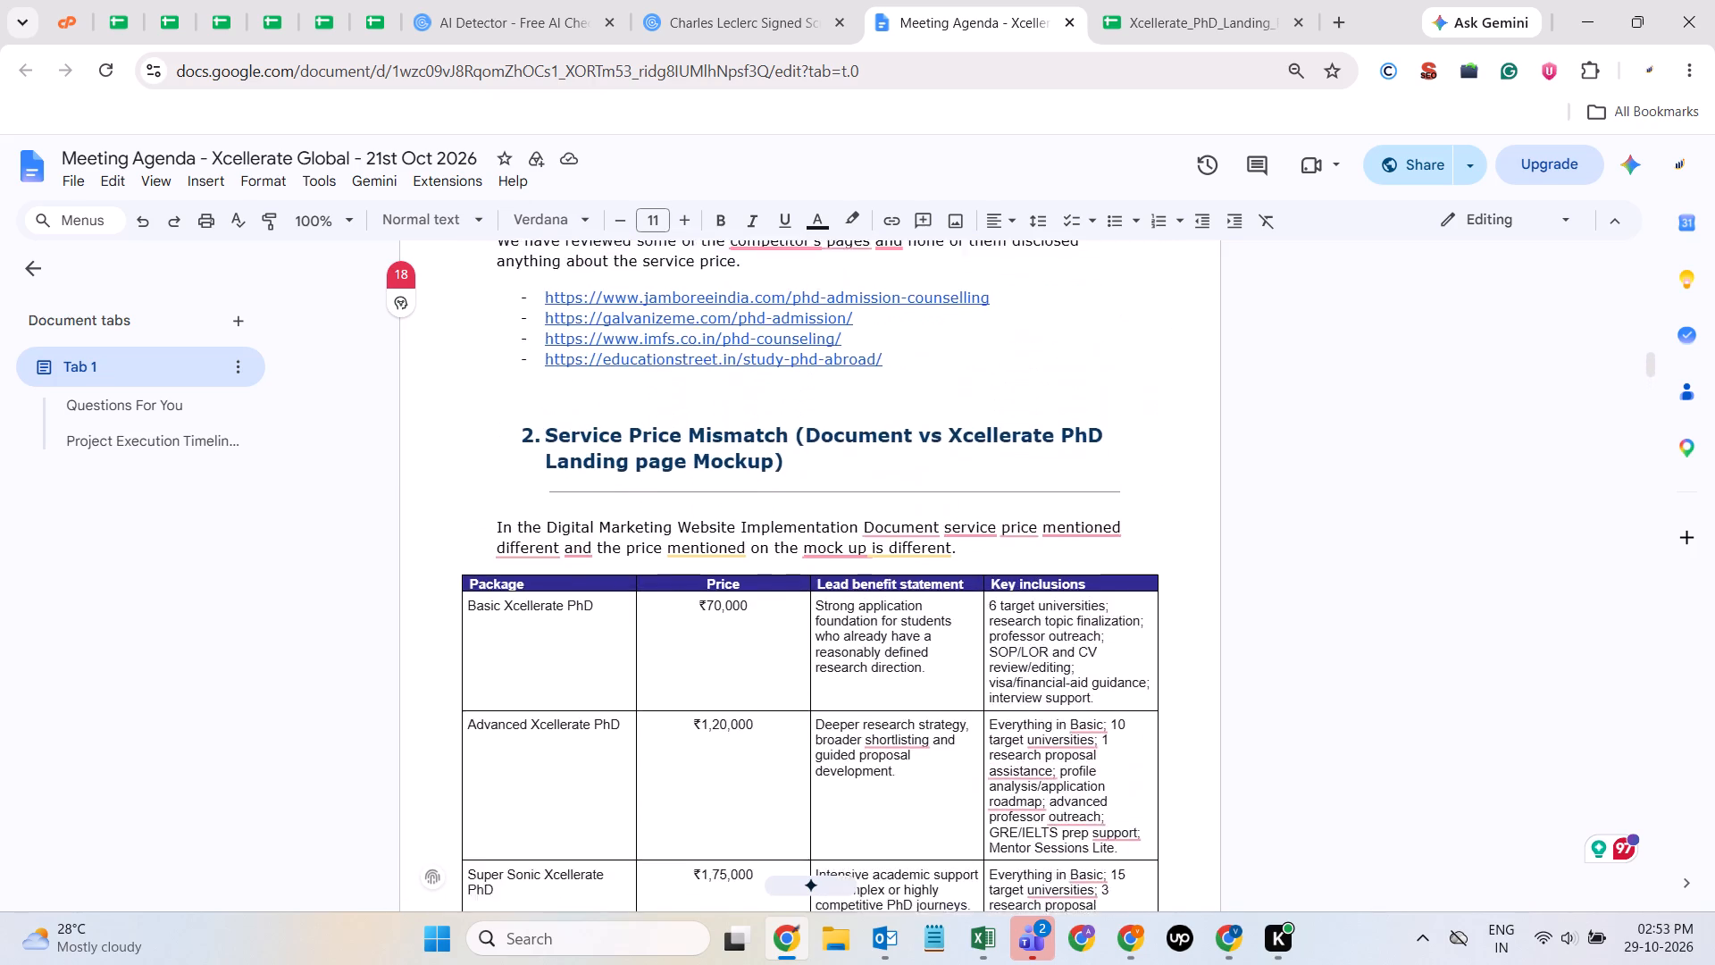
{"action": "scroll", "coordinate": [1140, 440], "scroll_direction": "down", "scroll_amount": 2}
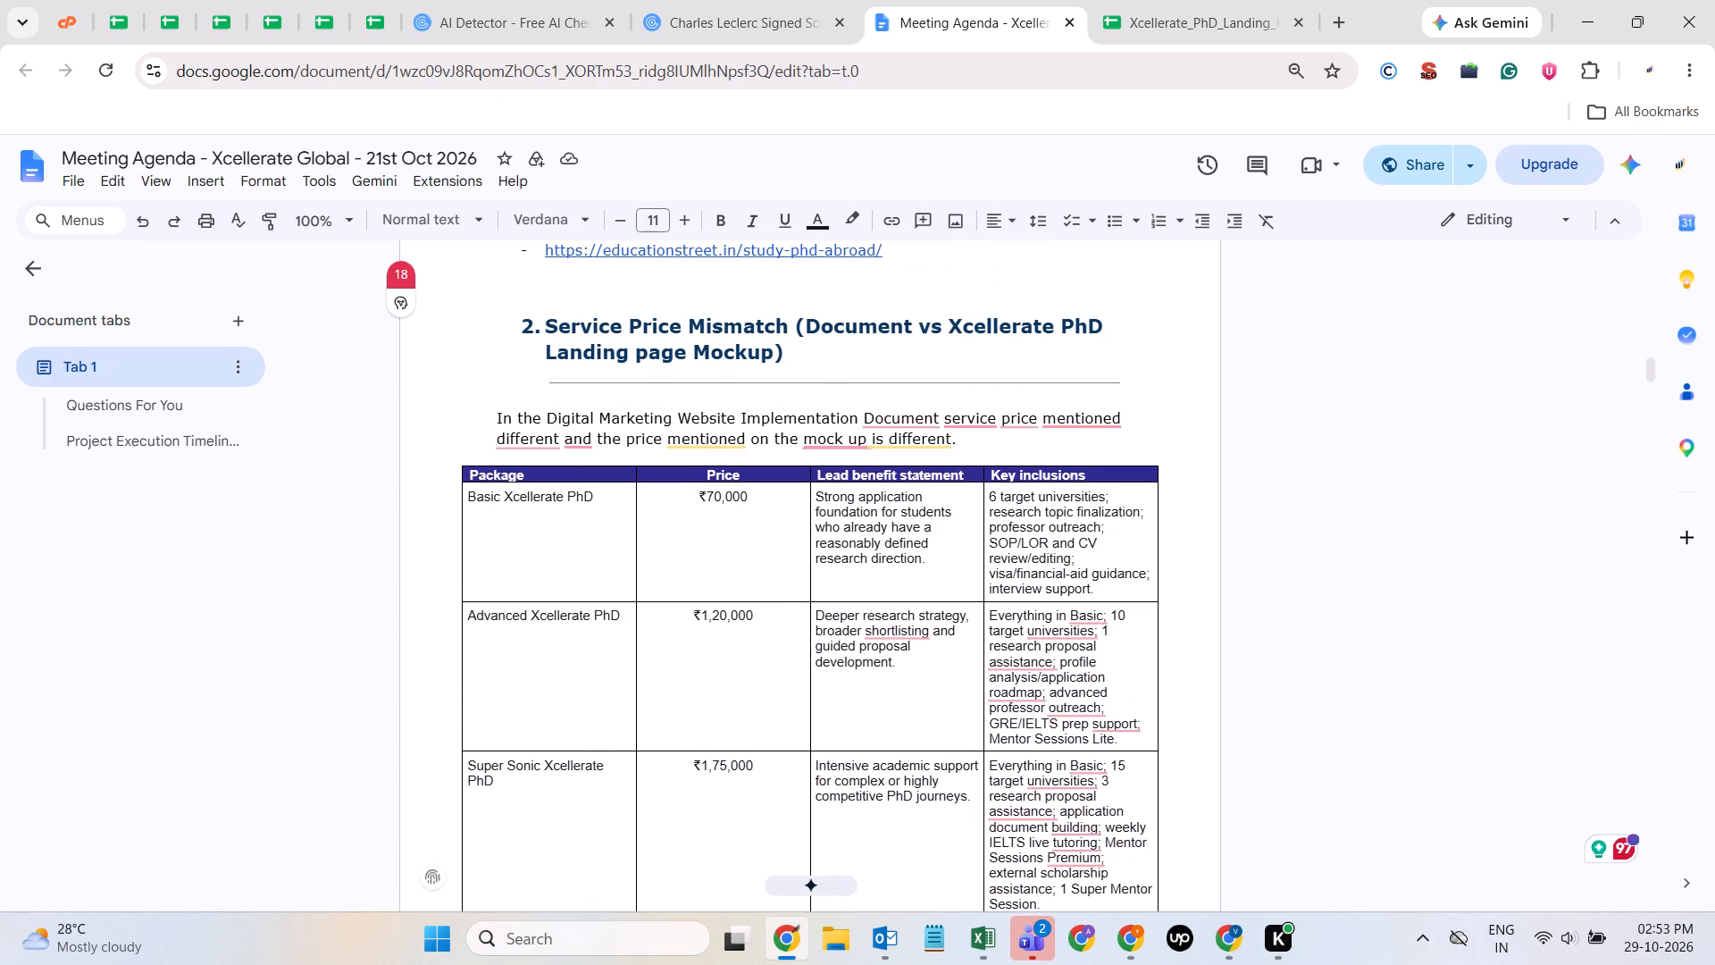
Compare the prices in the Packages & Pricing mockup with those in the implementation document's package table.
{"action": "scroll", "coordinate": [1140, 440], "scroll_direction": "up", "scroll_amount": 6}
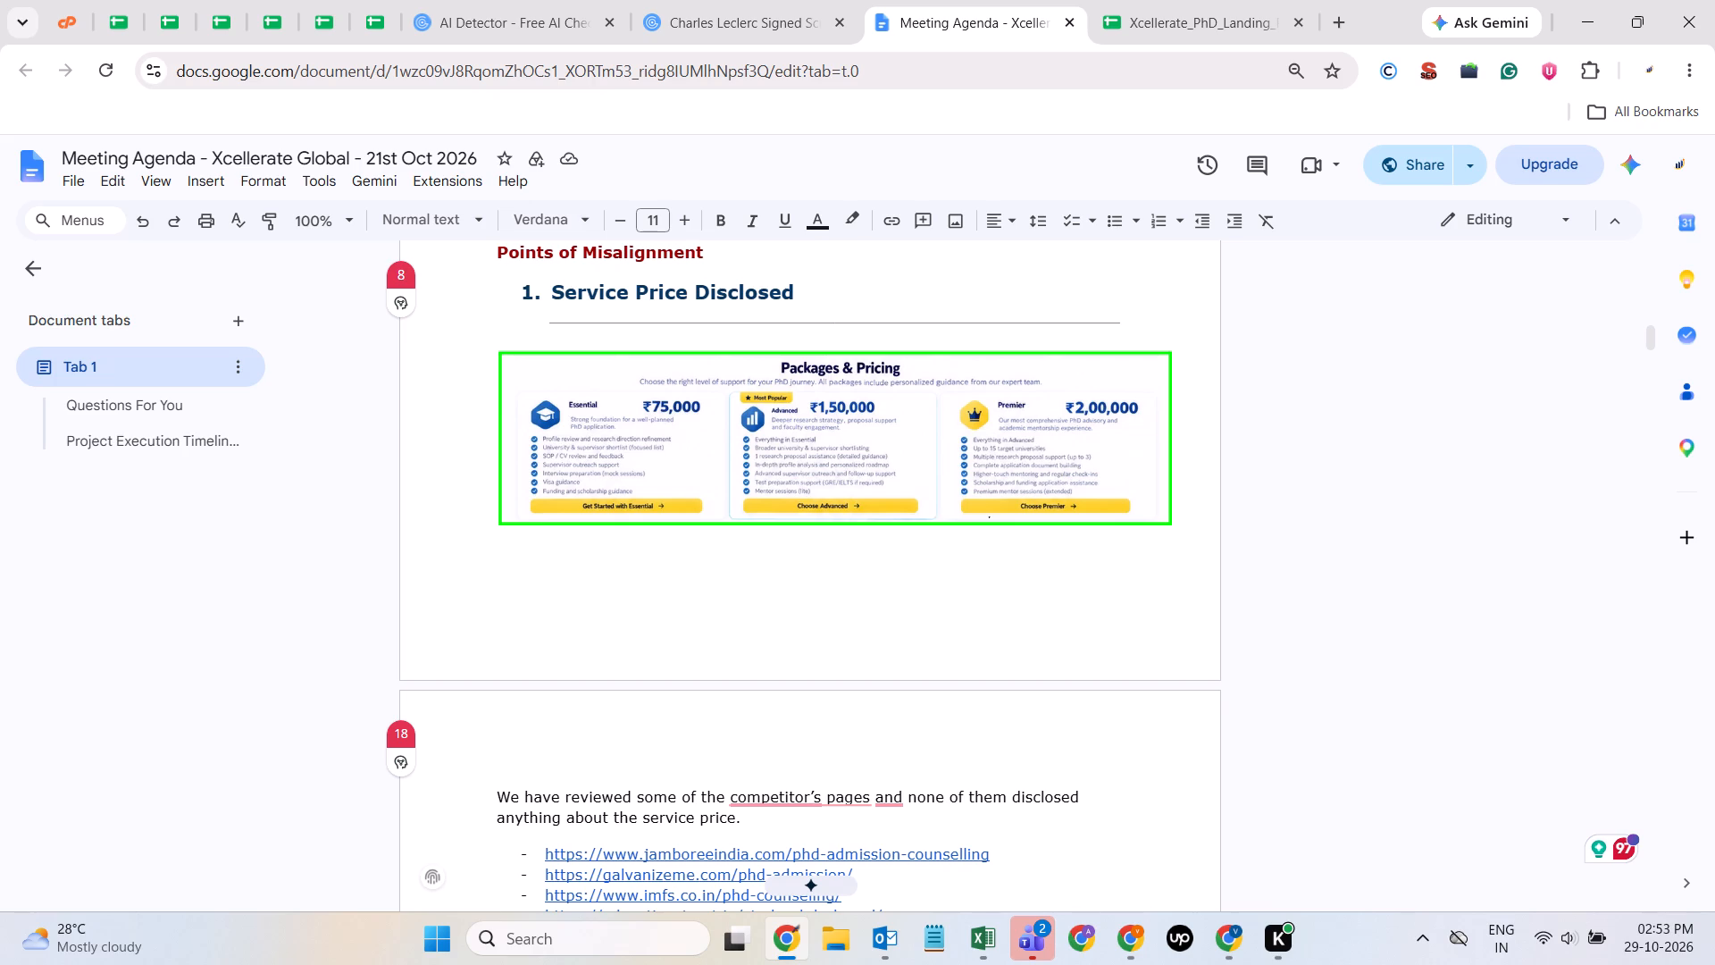
{"action": "scroll", "coordinate": [1195, 281], "scroll_direction": "down", "scroll_amount": 2}
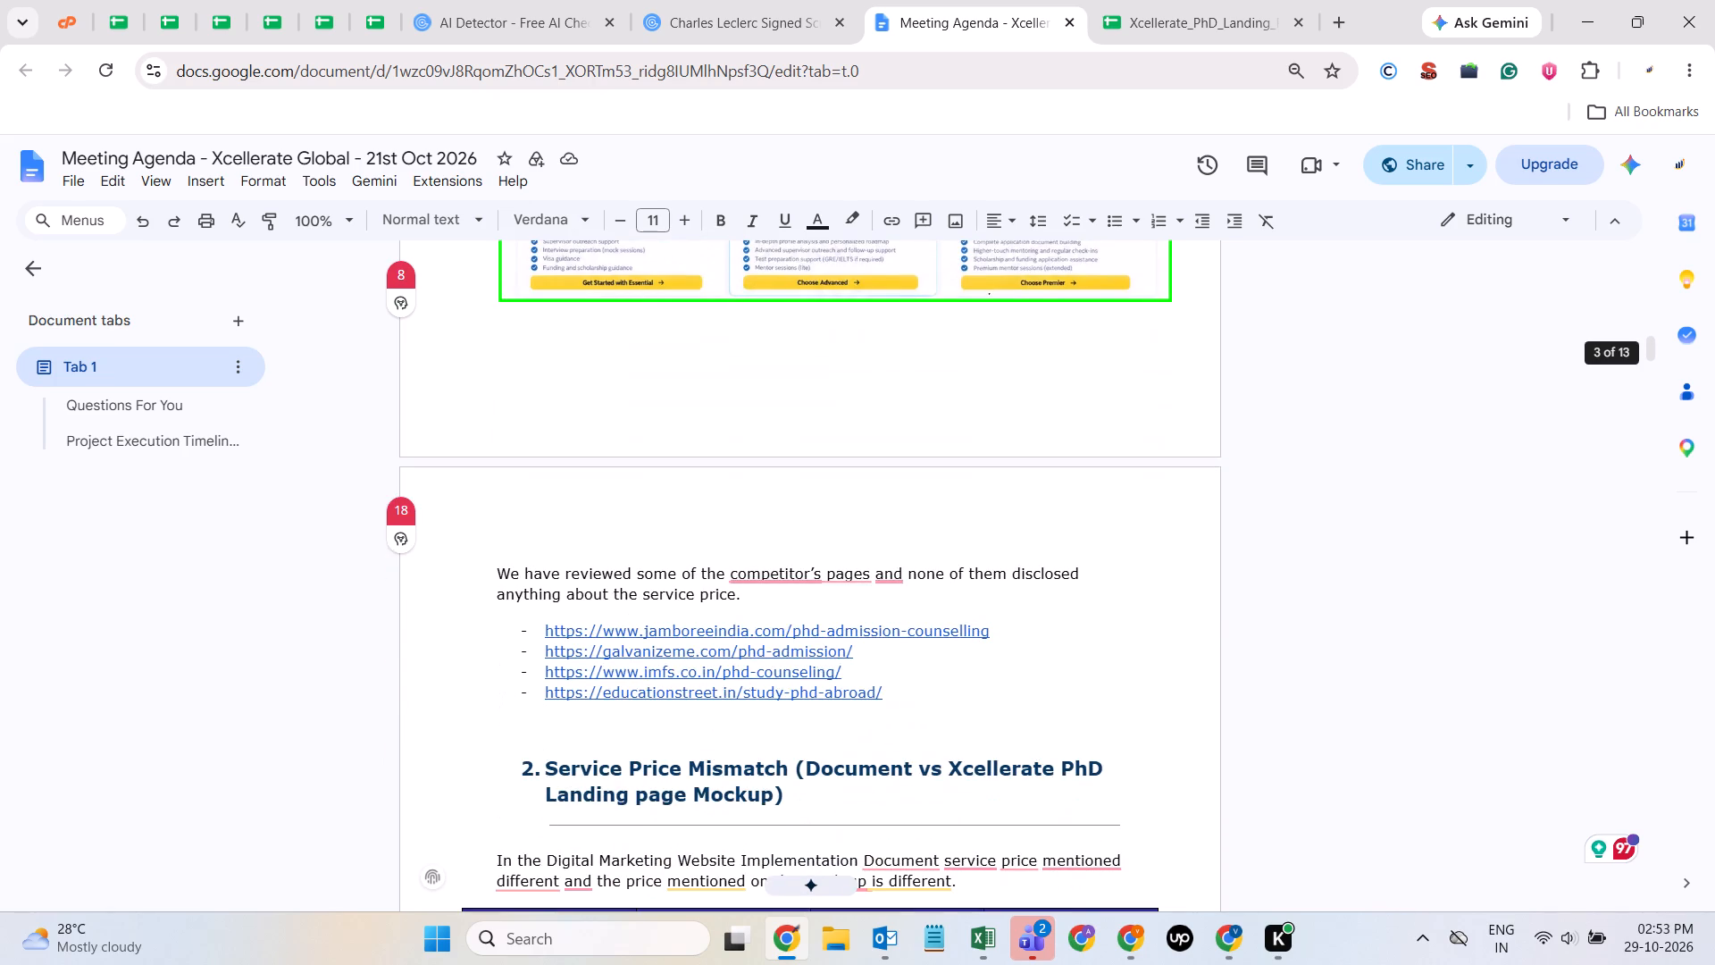
{"action": "scroll", "coordinate": [1195, 272], "scroll_direction": "up", "scroll_amount": 2}
{"action": "scroll", "coordinate": [1195, 272], "scroll_direction": "down", "scroll_amount": 1}
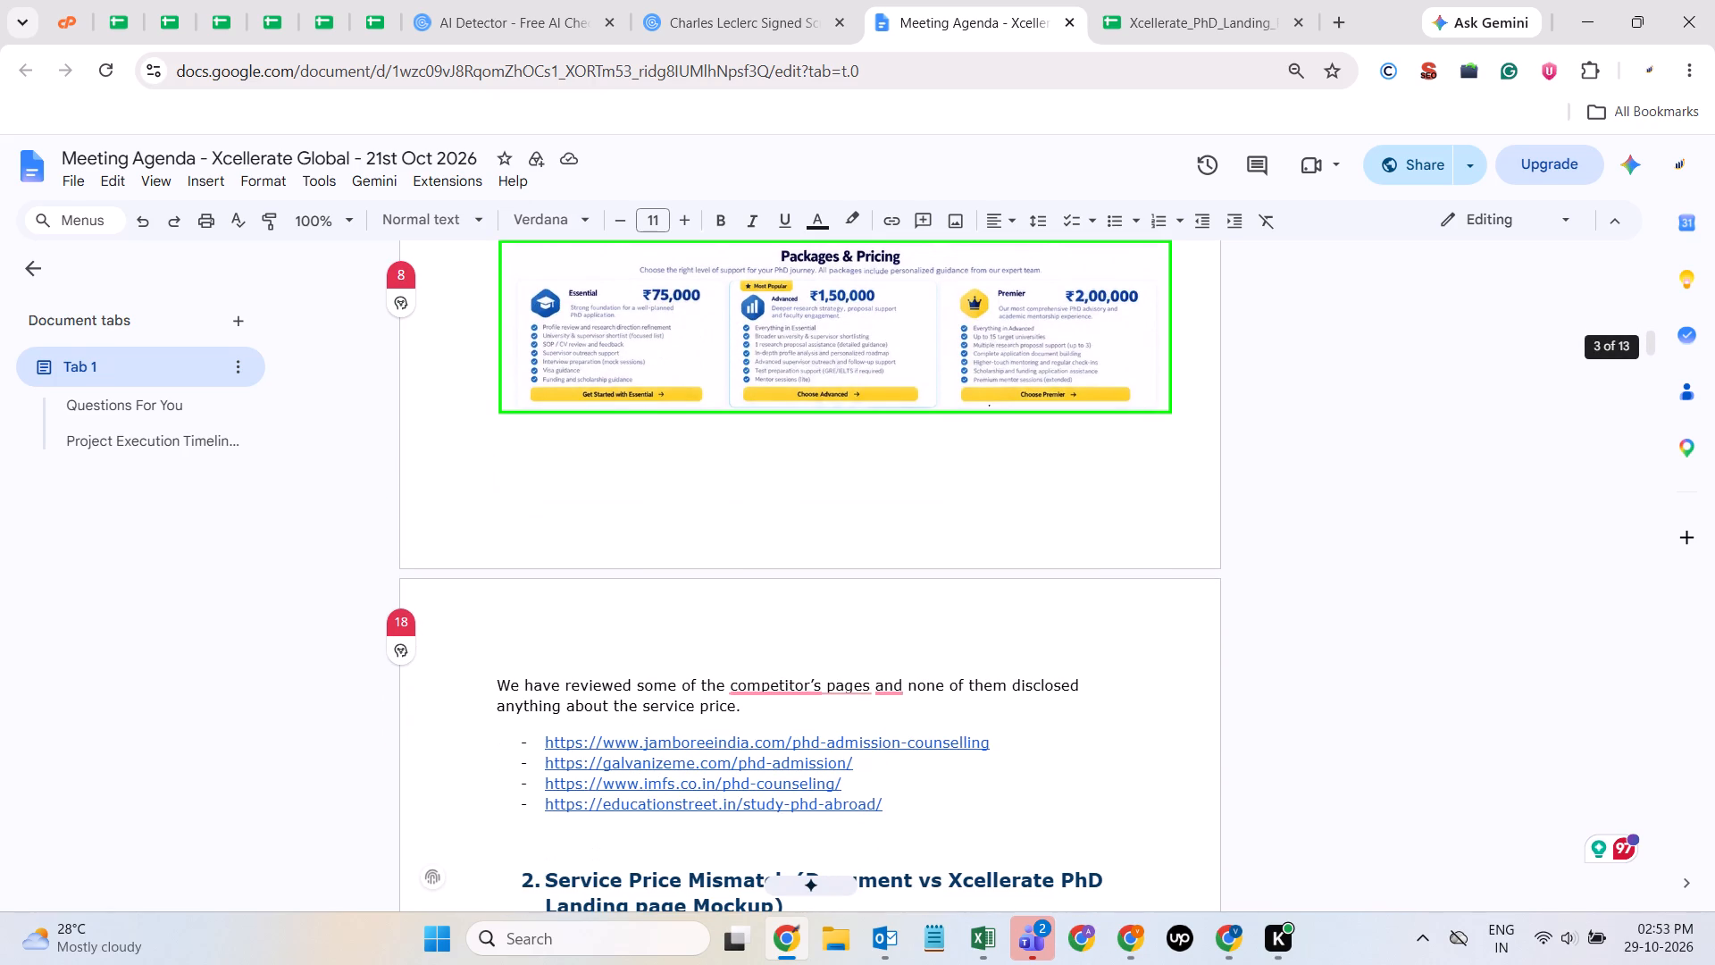
{"action": "scroll", "coordinate": [1182, 265], "scroll_direction": "down", "scroll_amount": 3}
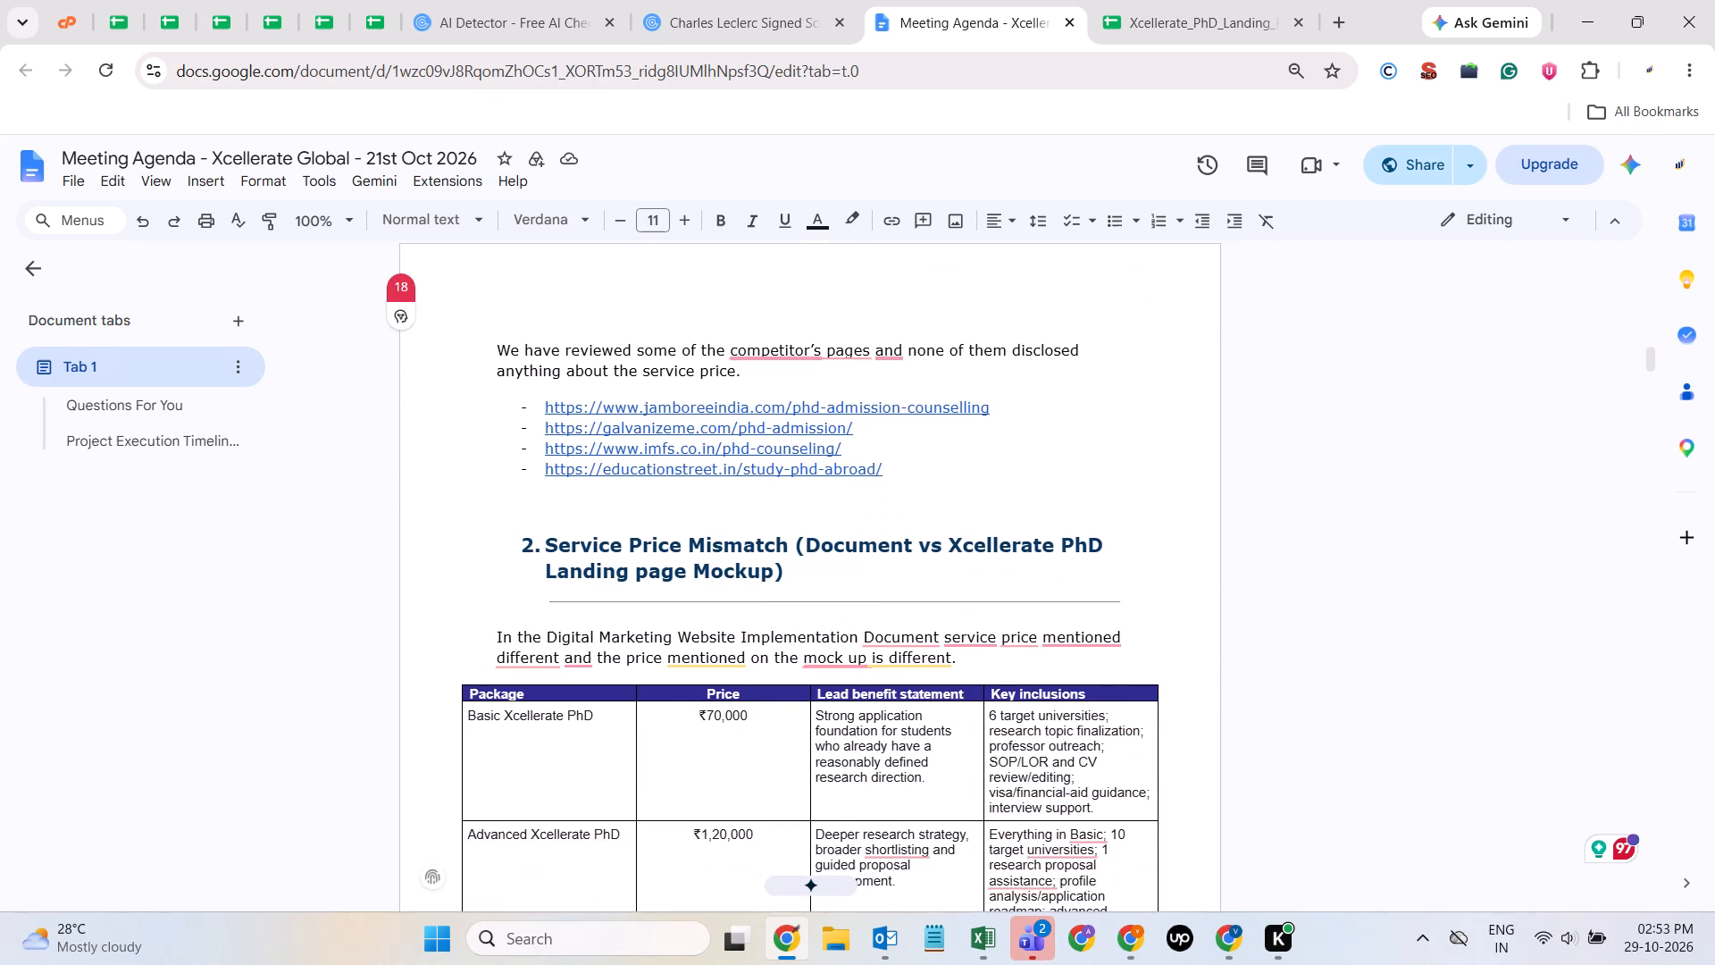
{"action": "scroll", "coordinate": [1182, 265], "scroll_direction": "down", "scroll_amount": 4}
{"action": "scroll", "coordinate": [1182, 265], "scroll_direction": "up", "scroll_amount": 1}
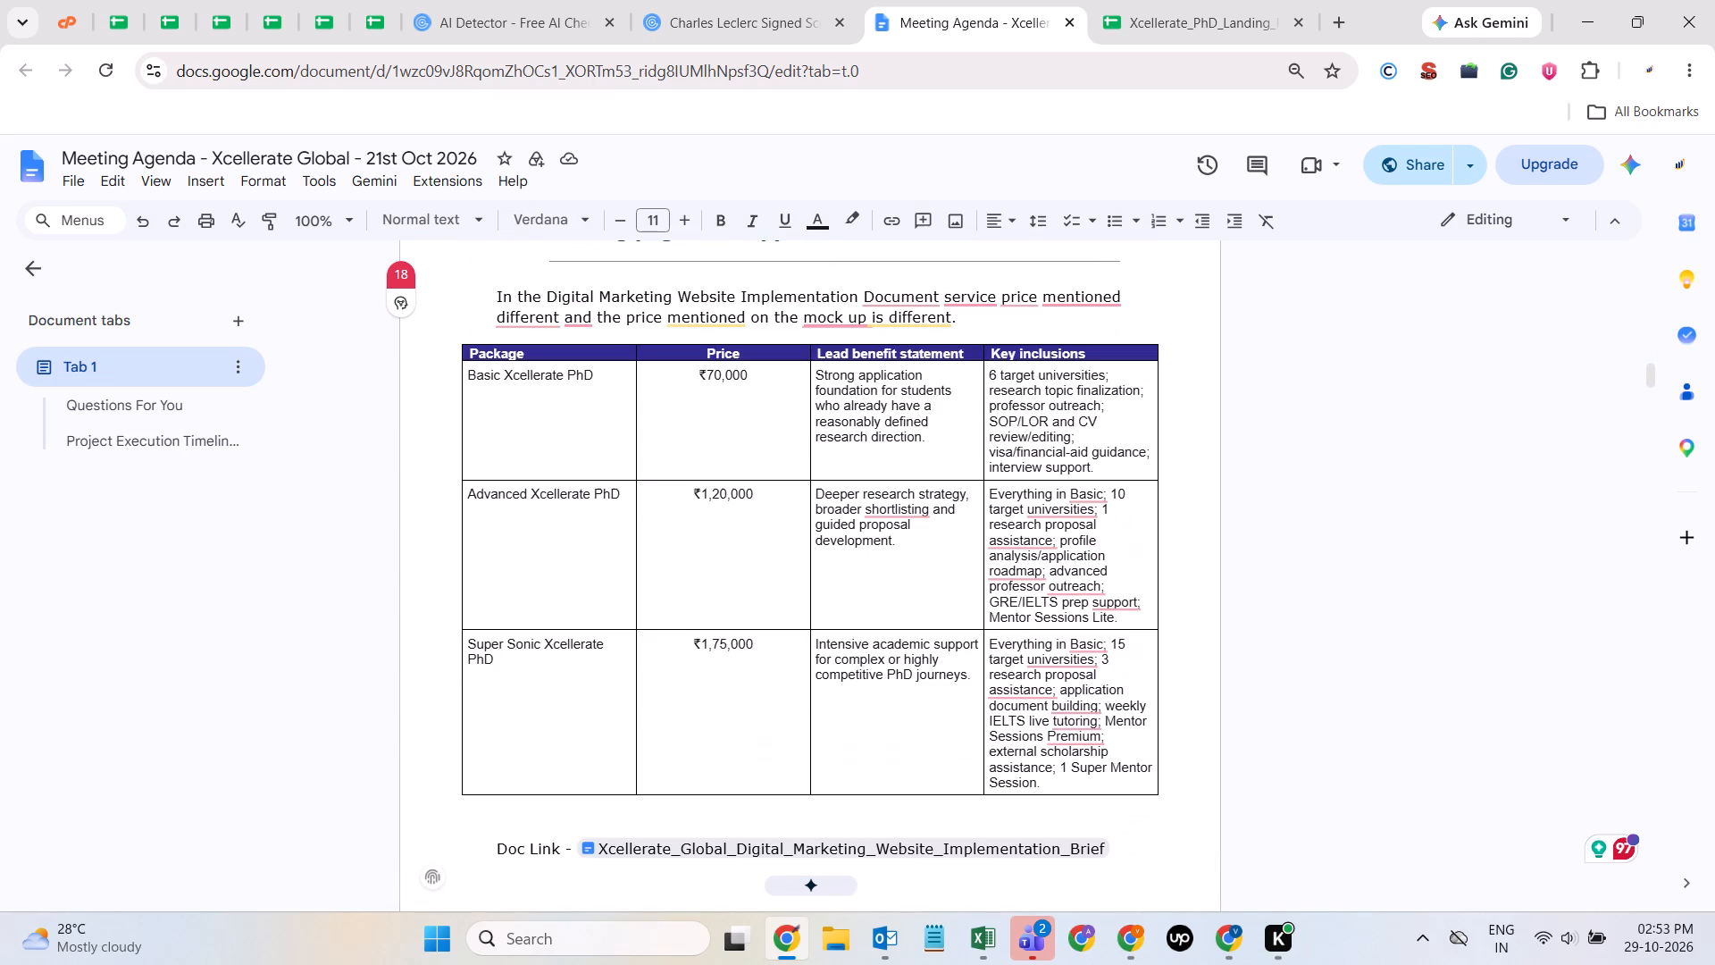
Recheck the Service Price Mismatch section, from the competitor links through the package table to the implementation brief link.
{"action": "left_click", "coordinate": [1182, 265]}
{"action": "scroll", "coordinate": [1182, 265], "scroll_direction": "down", "scroll_amount": 2}
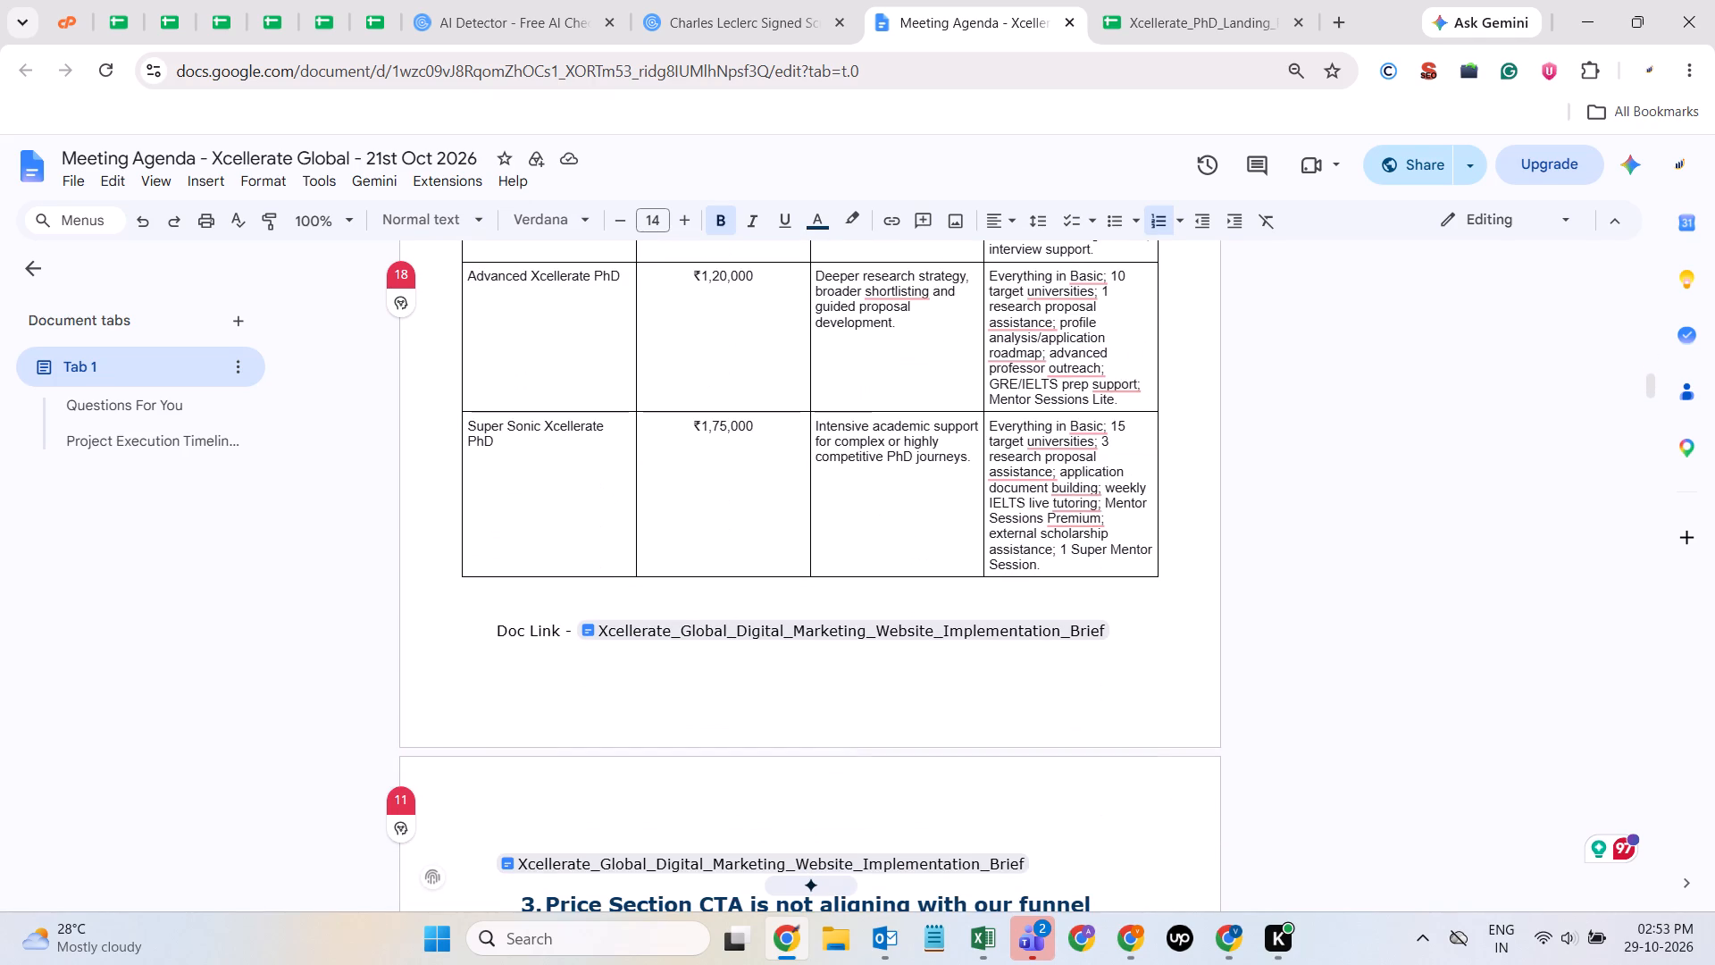
{"action": "scroll", "coordinate": [1182, 265], "scroll_direction": "down", "scroll_amount": 2}
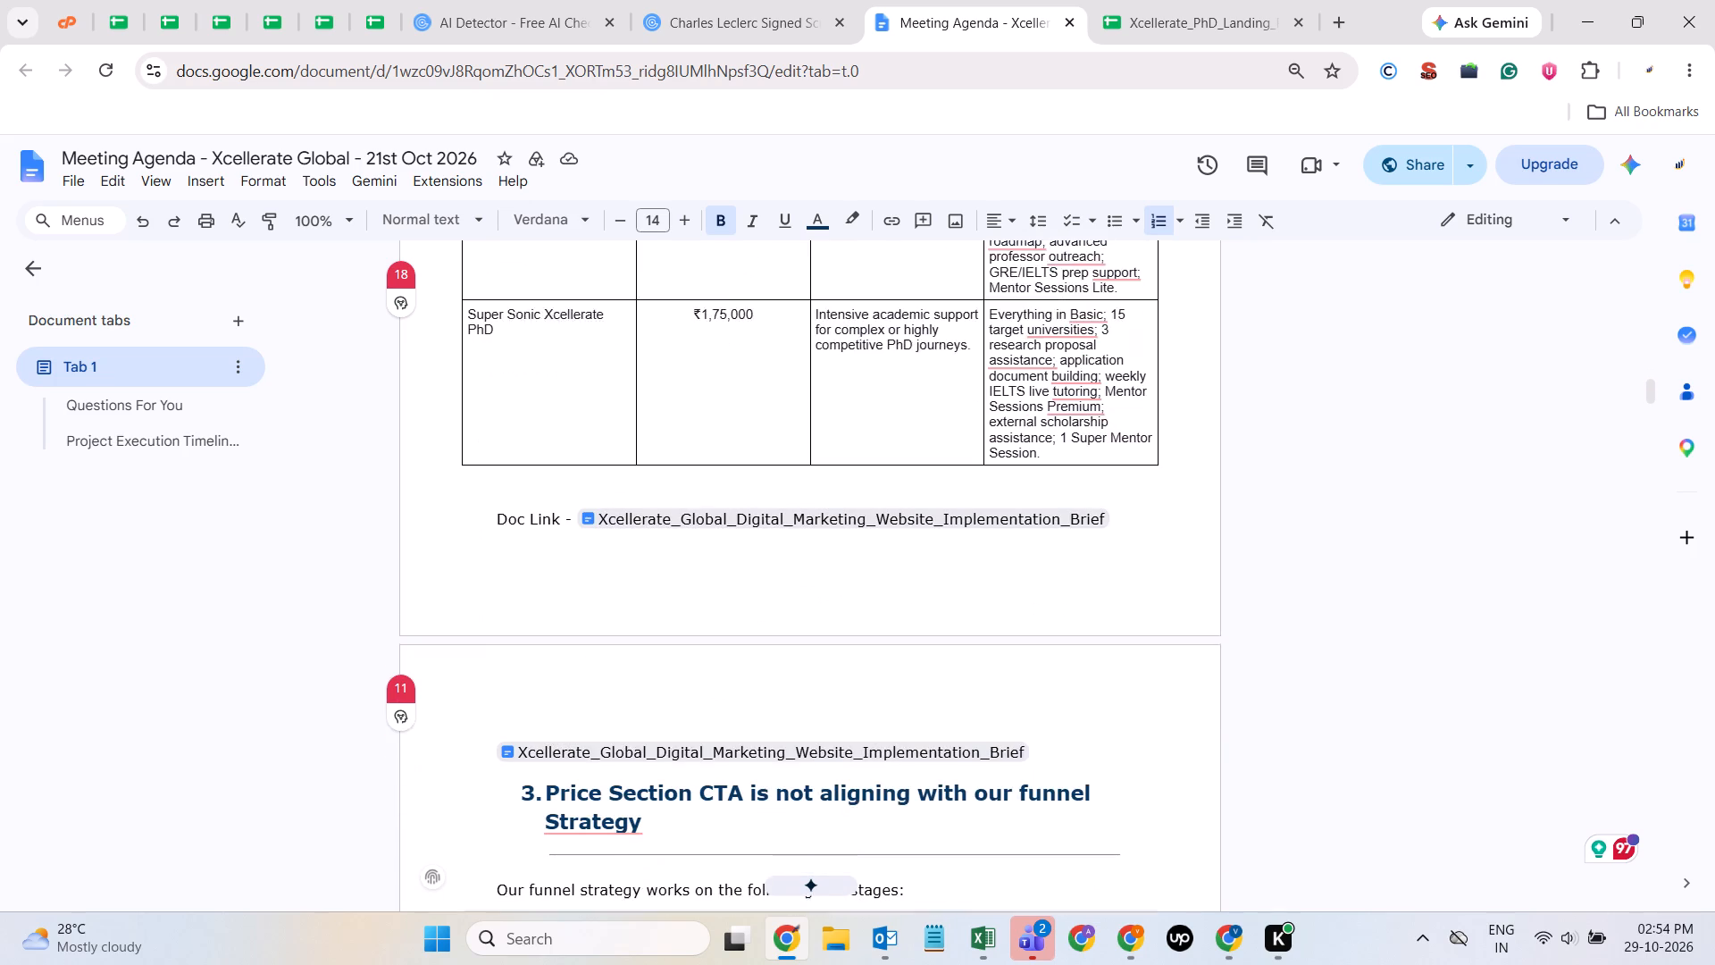
{"action": "scroll", "coordinate": [1169, 340], "scroll_direction": "up", "scroll_amount": 1}
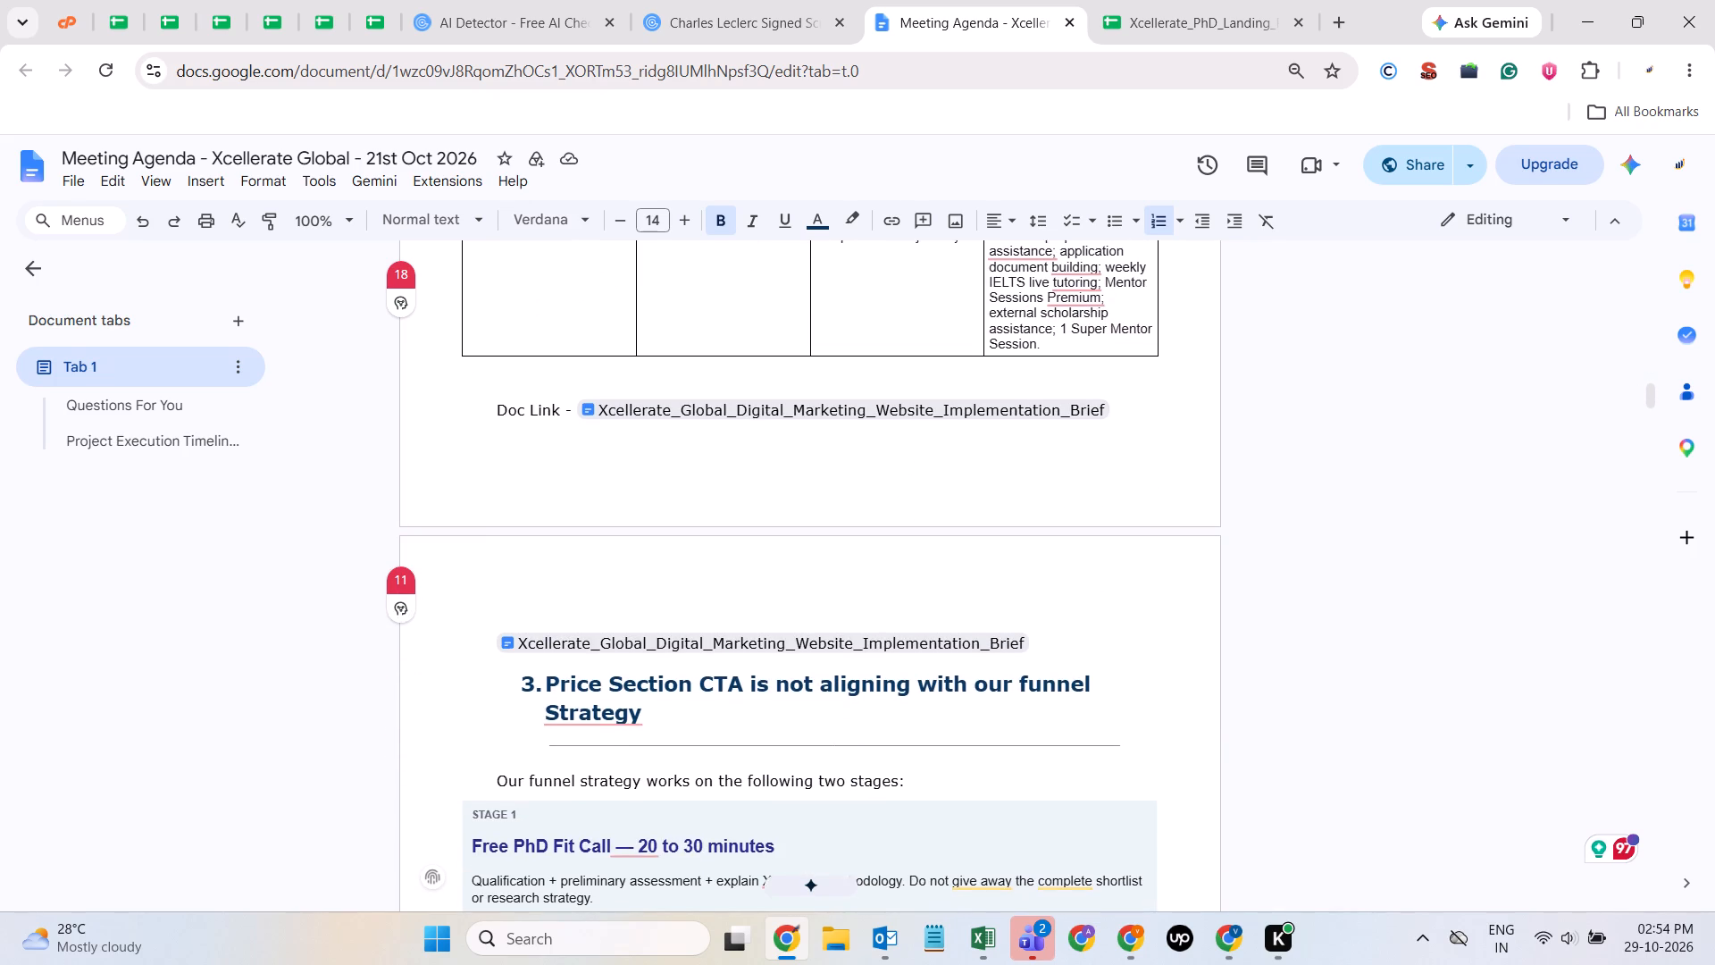
{"action": "scroll", "coordinate": [1169, 340], "scroll_direction": "up", "scroll_amount": 3}
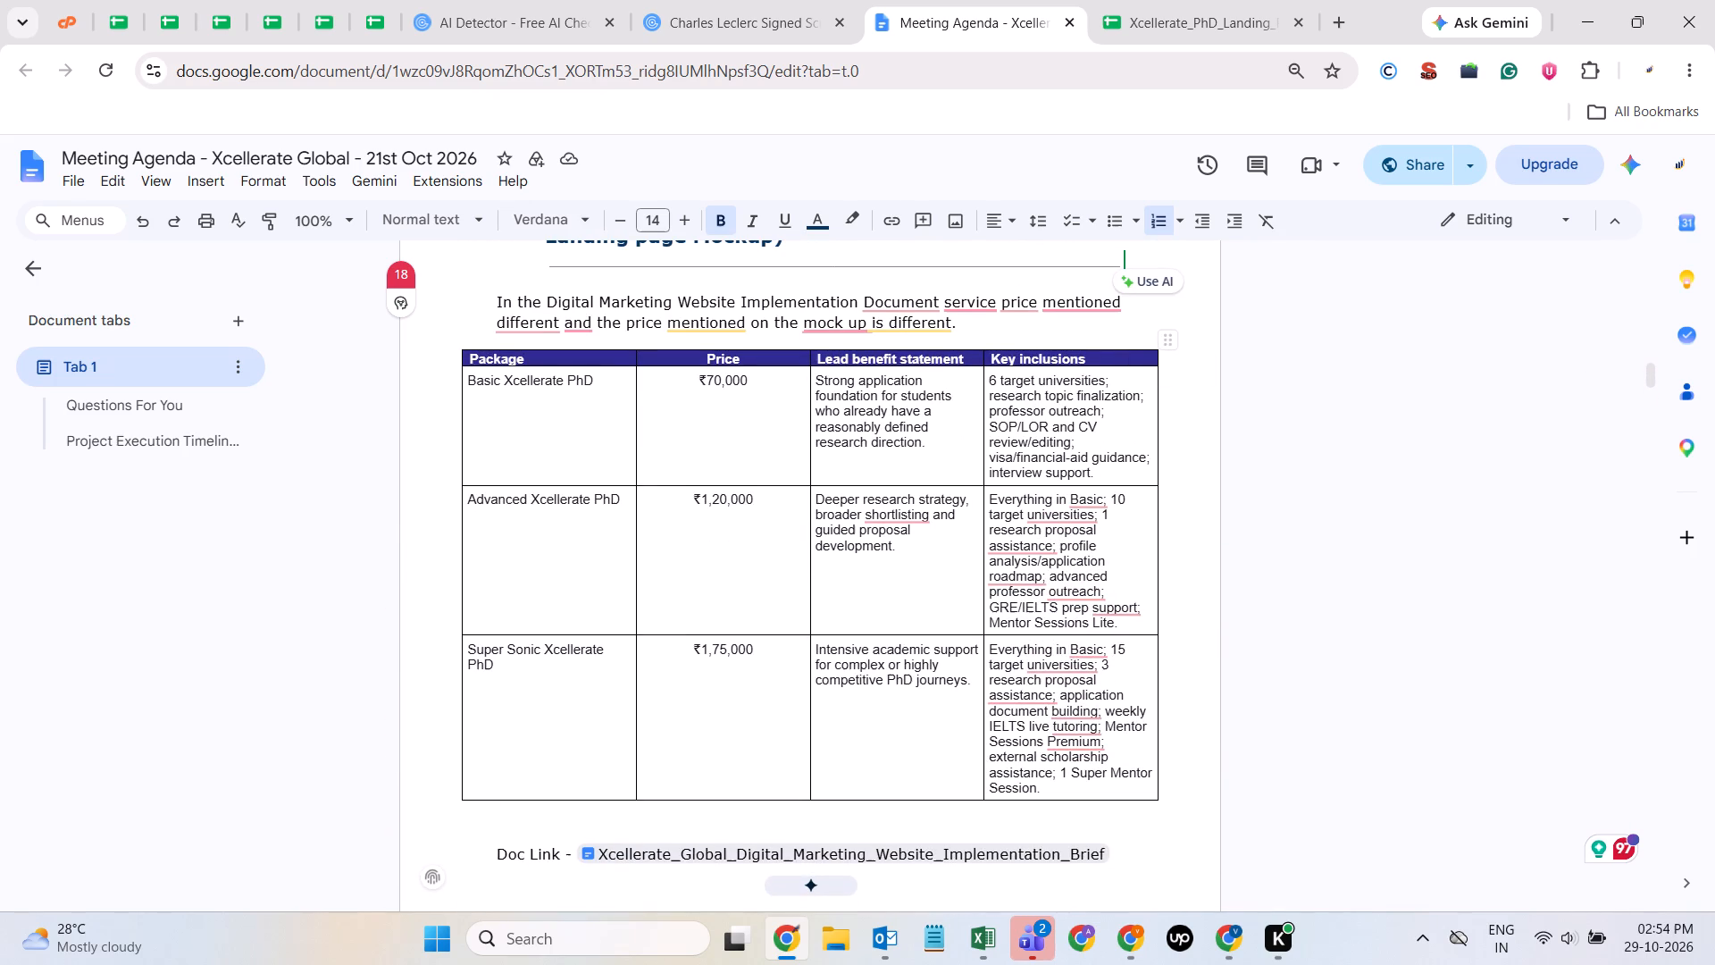
{"action": "scroll", "coordinate": [872, 439], "scroll_direction": "up", "scroll_amount": 3}
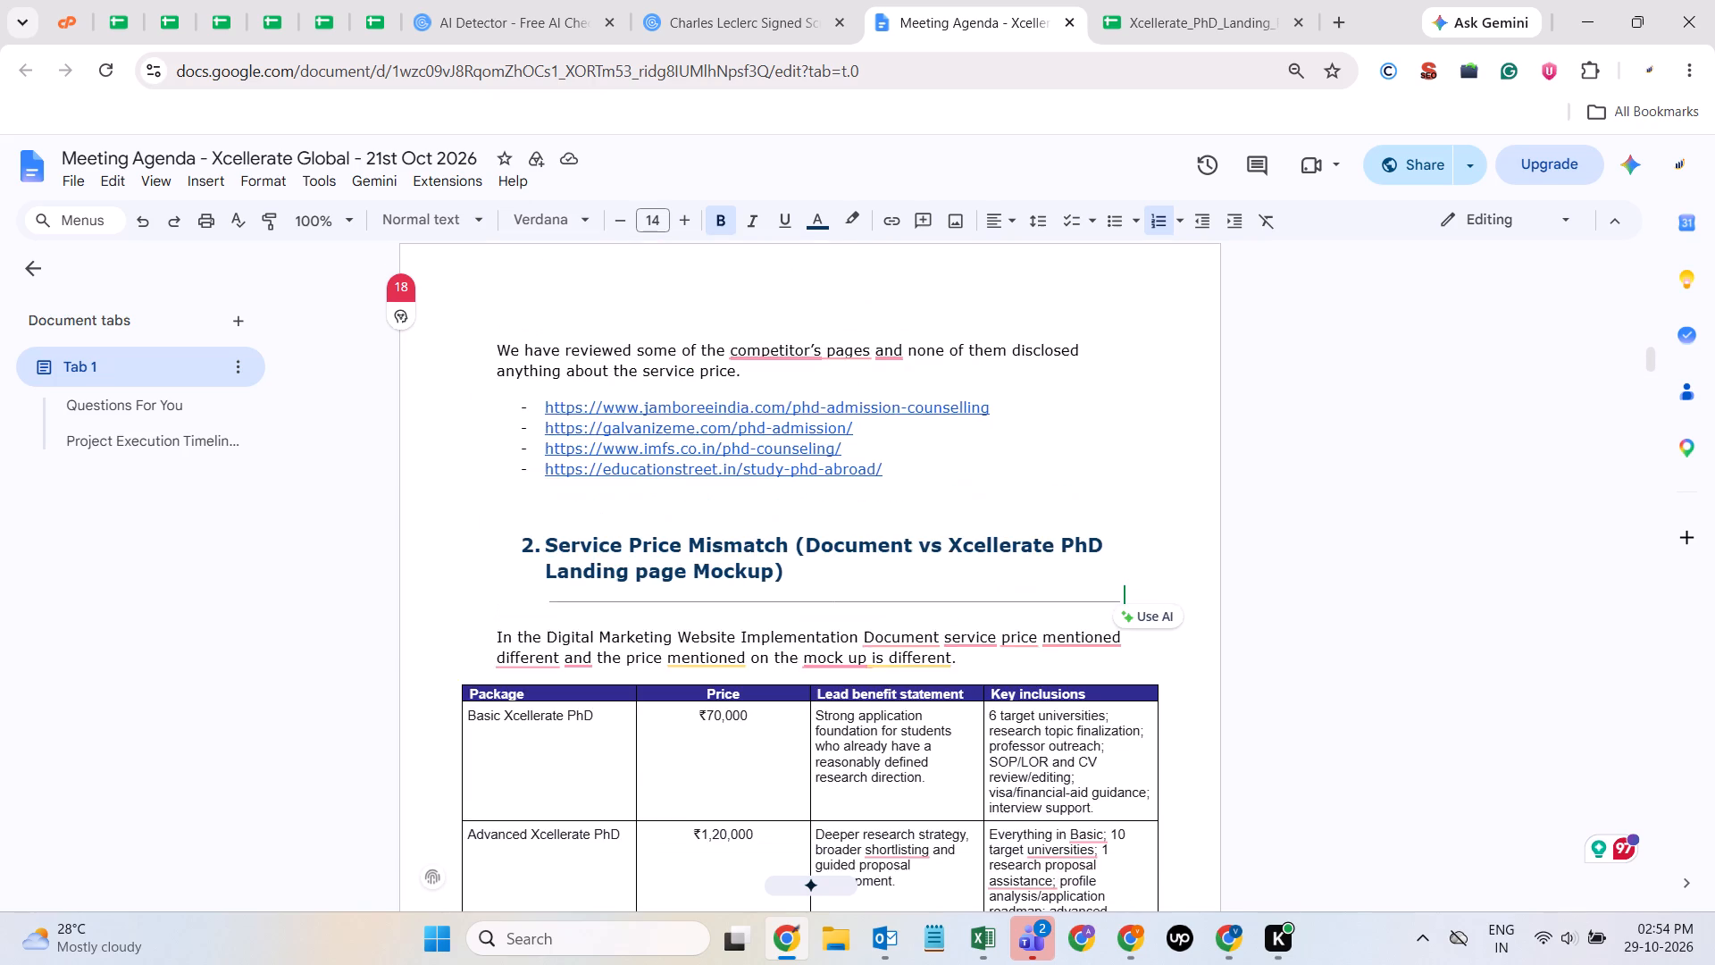
{"action": "scroll", "coordinate": [872, 439], "scroll_direction": "up", "scroll_amount": 1}
{"action": "scroll", "coordinate": [872, 439], "scroll_direction": "down", "scroll_amount": 5}
{"action": "scroll", "coordinate": [872, 439], "scroll_direction": "up", "scroll_amount": 4}
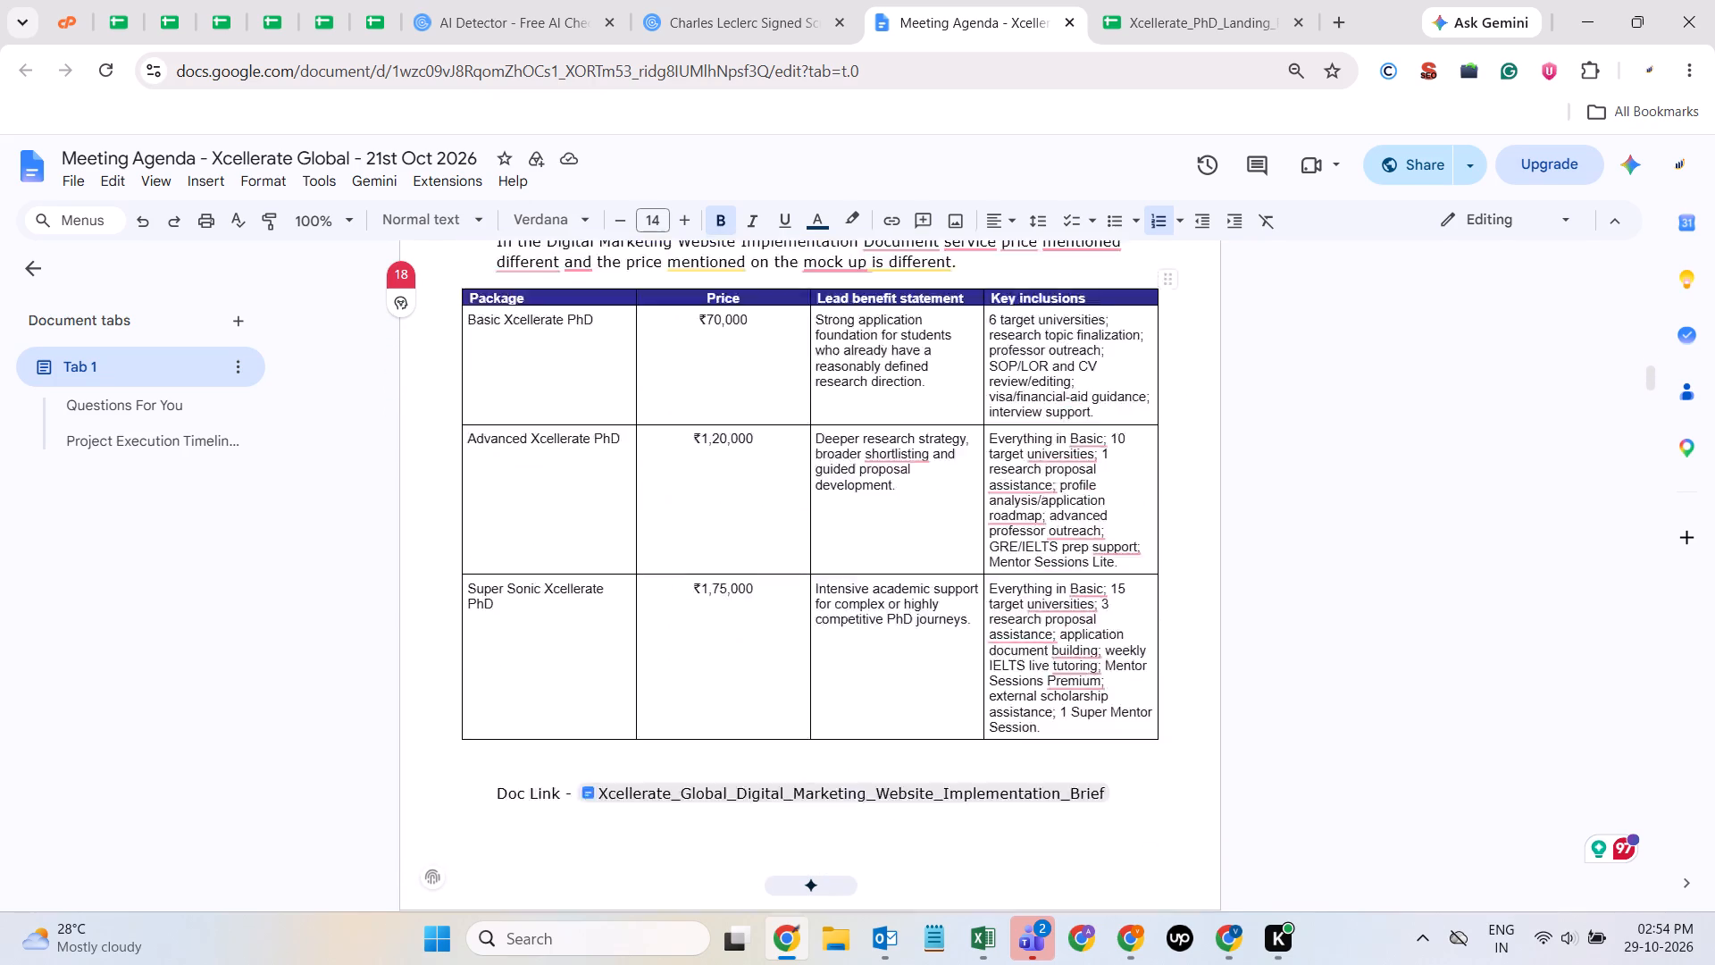
{"action": "scroll", "coordinate": [872, 439], "scroll_direction": "up", "scroll_amount": 5}
{"action": "scroll", "coordinate": [872, 439], "scroll_direction": "down", "scroll_amount": 4}
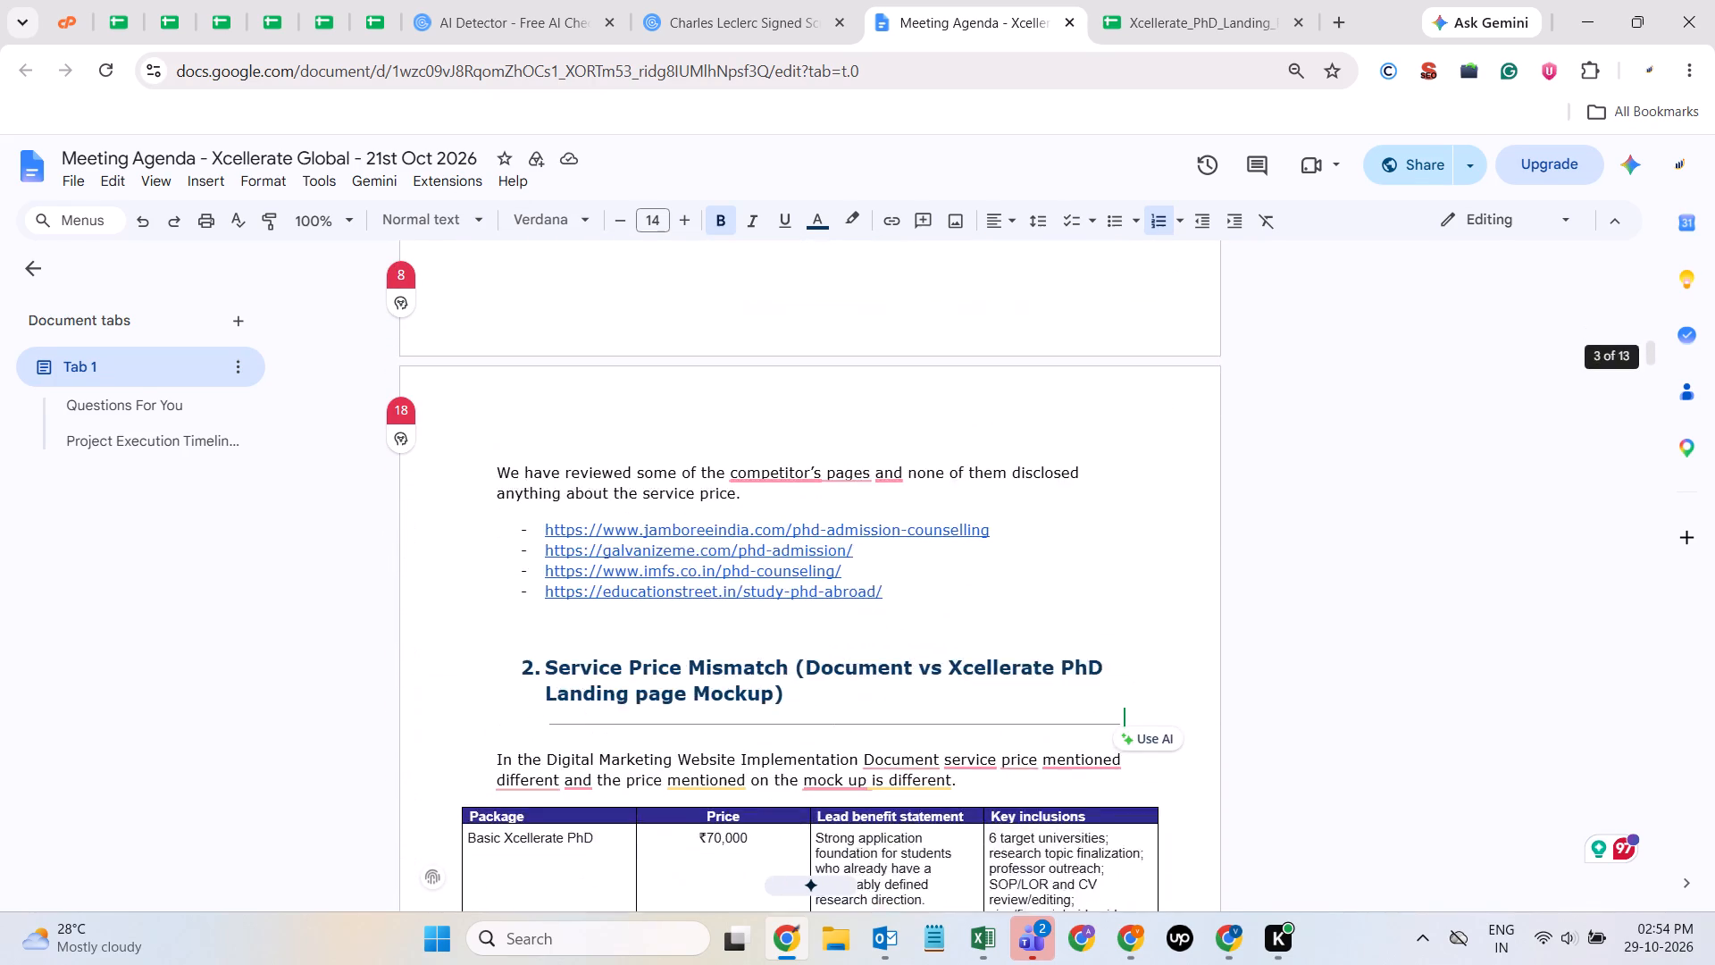
{"action": "scroll", "coordinate": [872, 439], "scroll_direction": "down", "scroll_amount": 2}
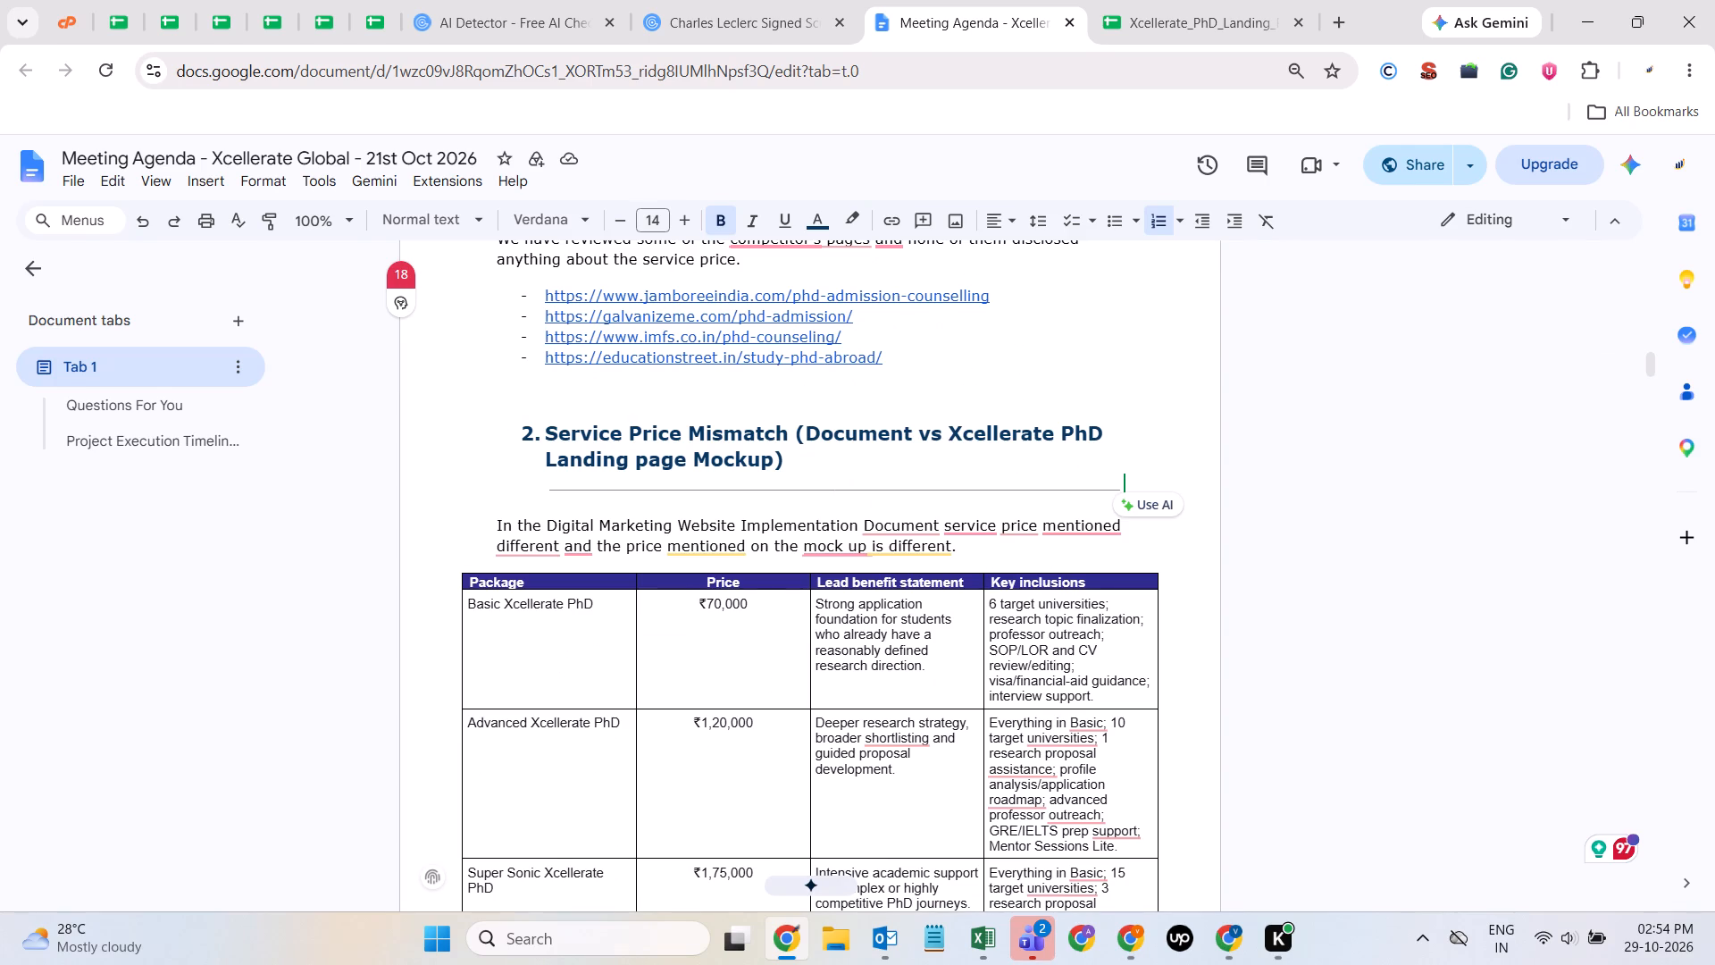
{"action": "scroll", "coordinate": [1082, 406], "scroll_direction": "down", "scroll_amount": 3}
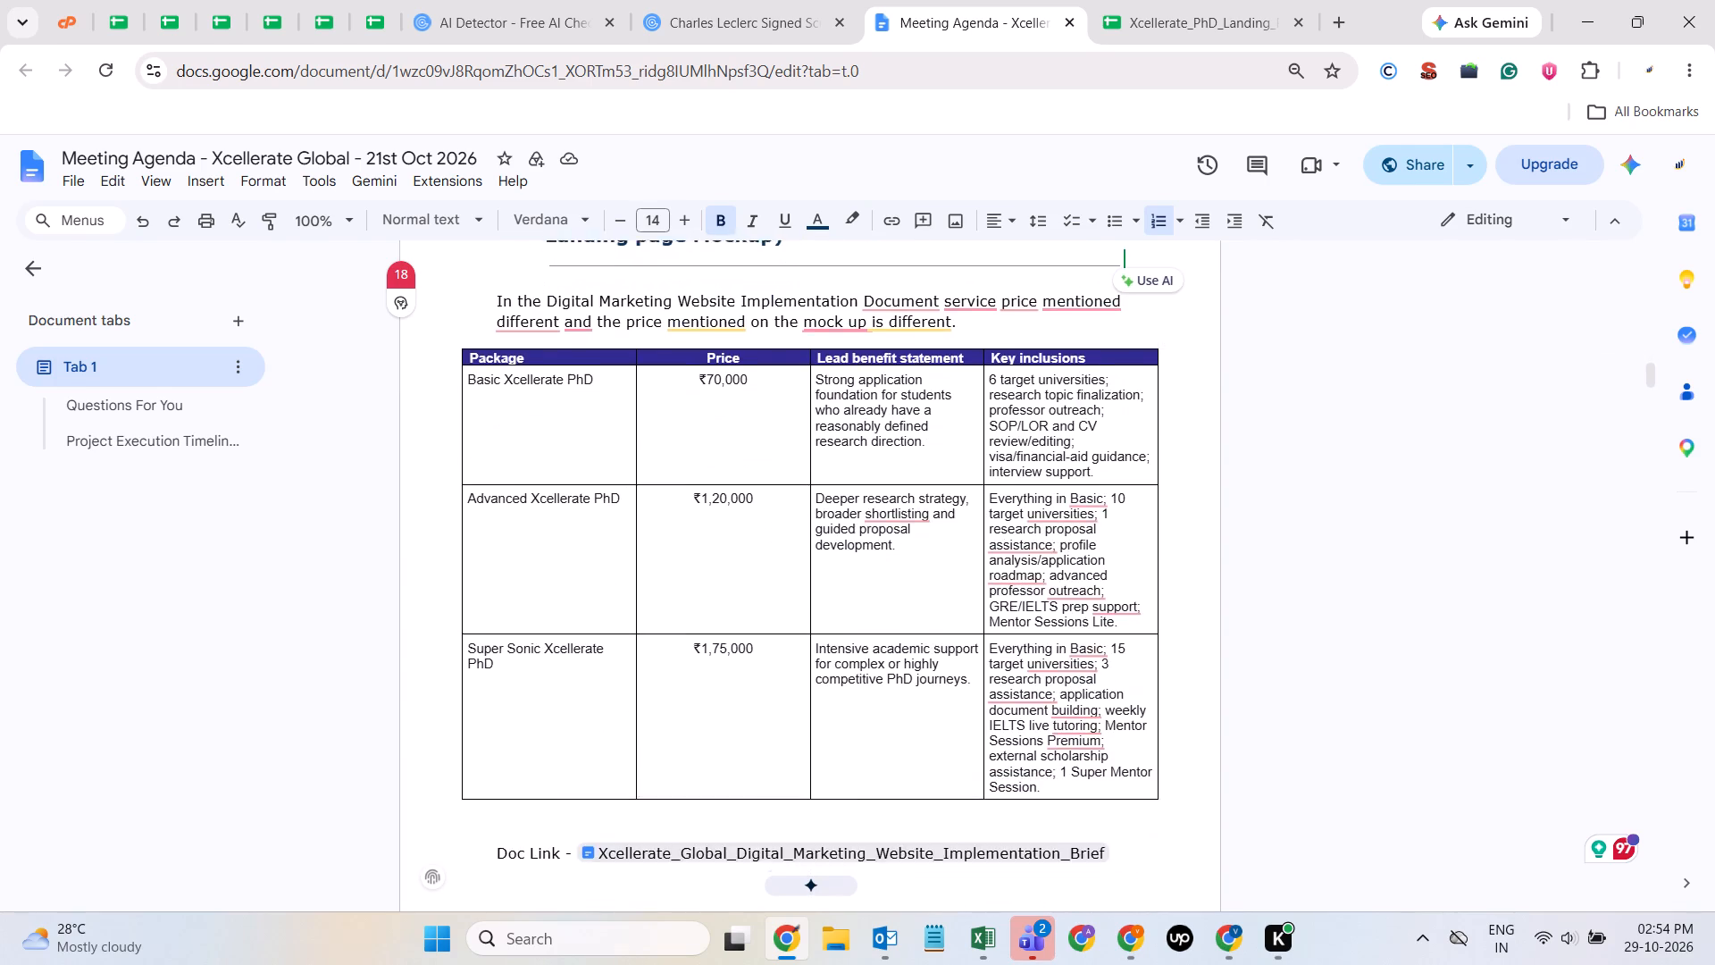
Review the Price Section CTA point with its funnel stages and recommended PhD advisory packages, continuing to the landing page structure point.
{"action": "scroll", "coordinate": [1082, 406], "scroll_direction": "down", "scroll_amount": 4}
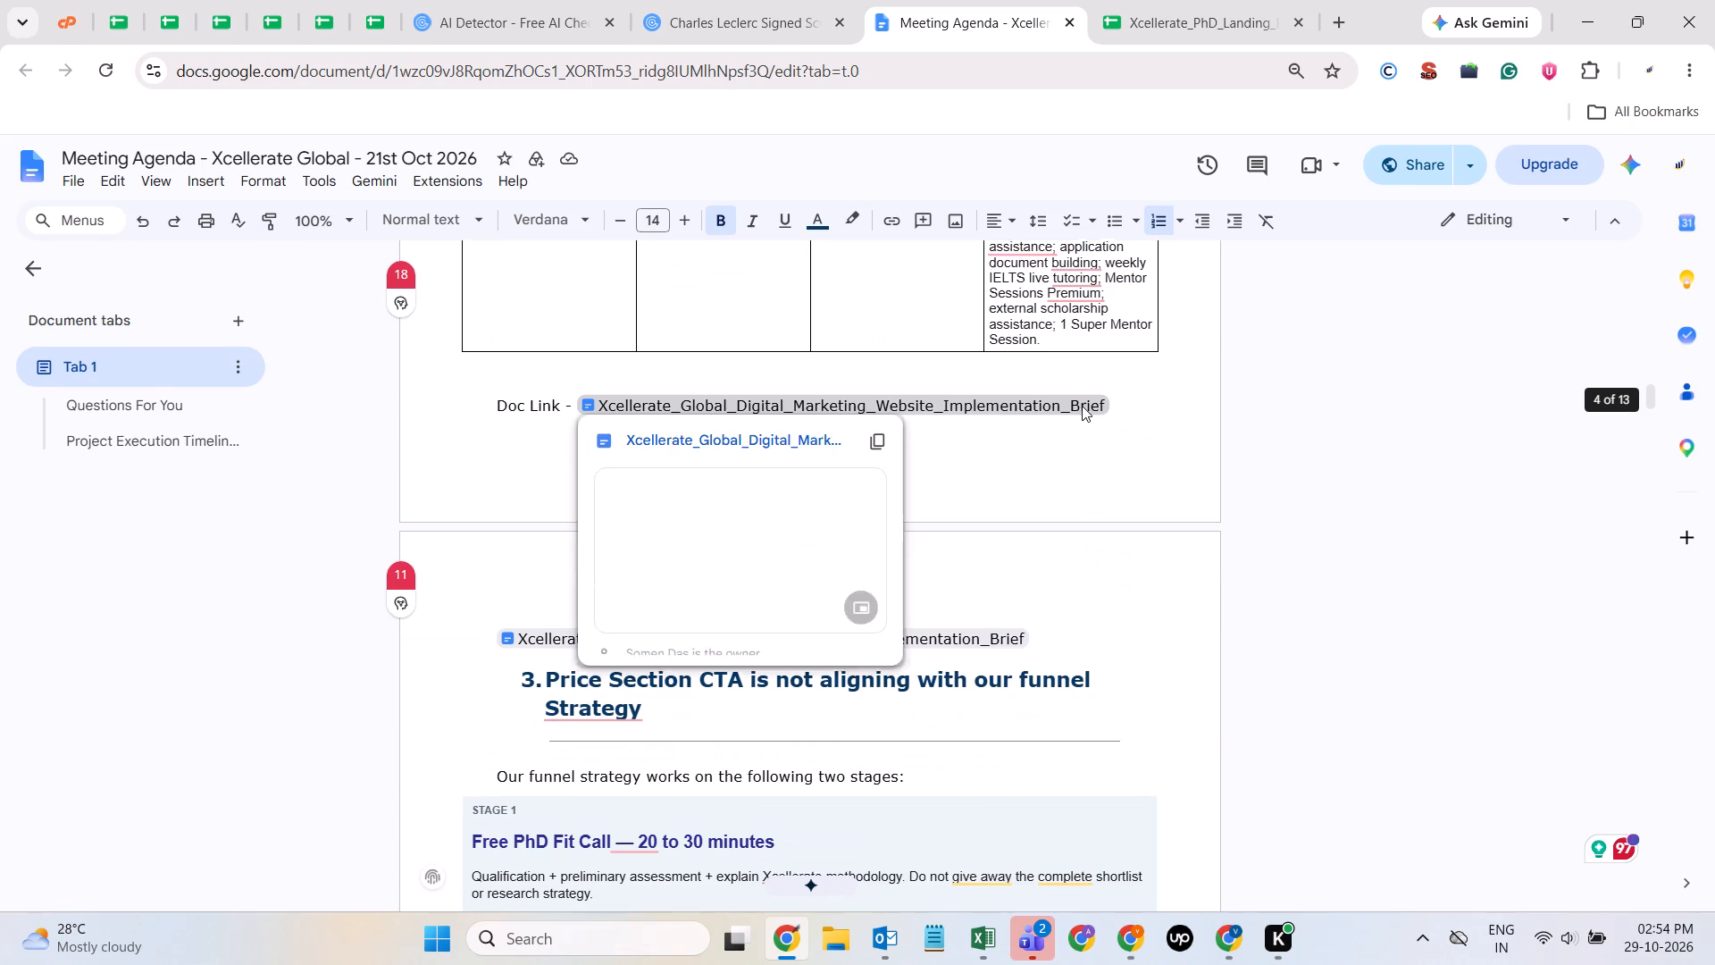
{"action": "scroll", "coordinate": [1056, 500], "scroll_direction": "down", "scroll_amount": 2}
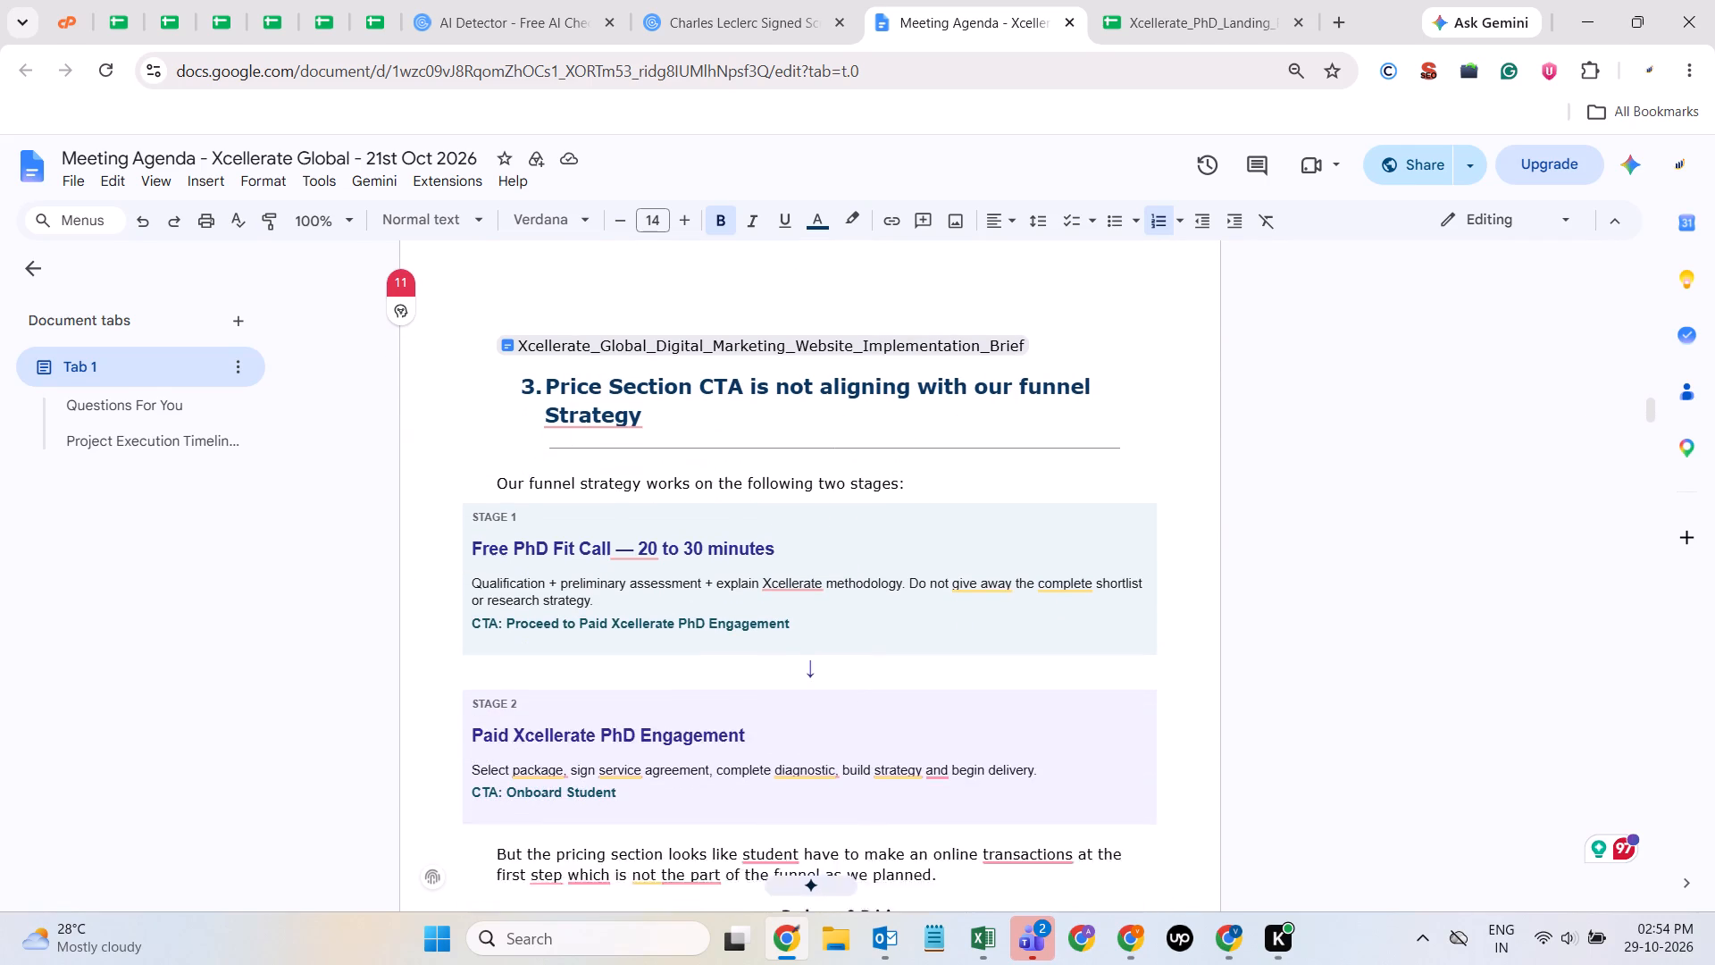
{"action": "scroll", "coordinate": [1056, 500], "scroll_direction": "down", "scroll_amount": 4}
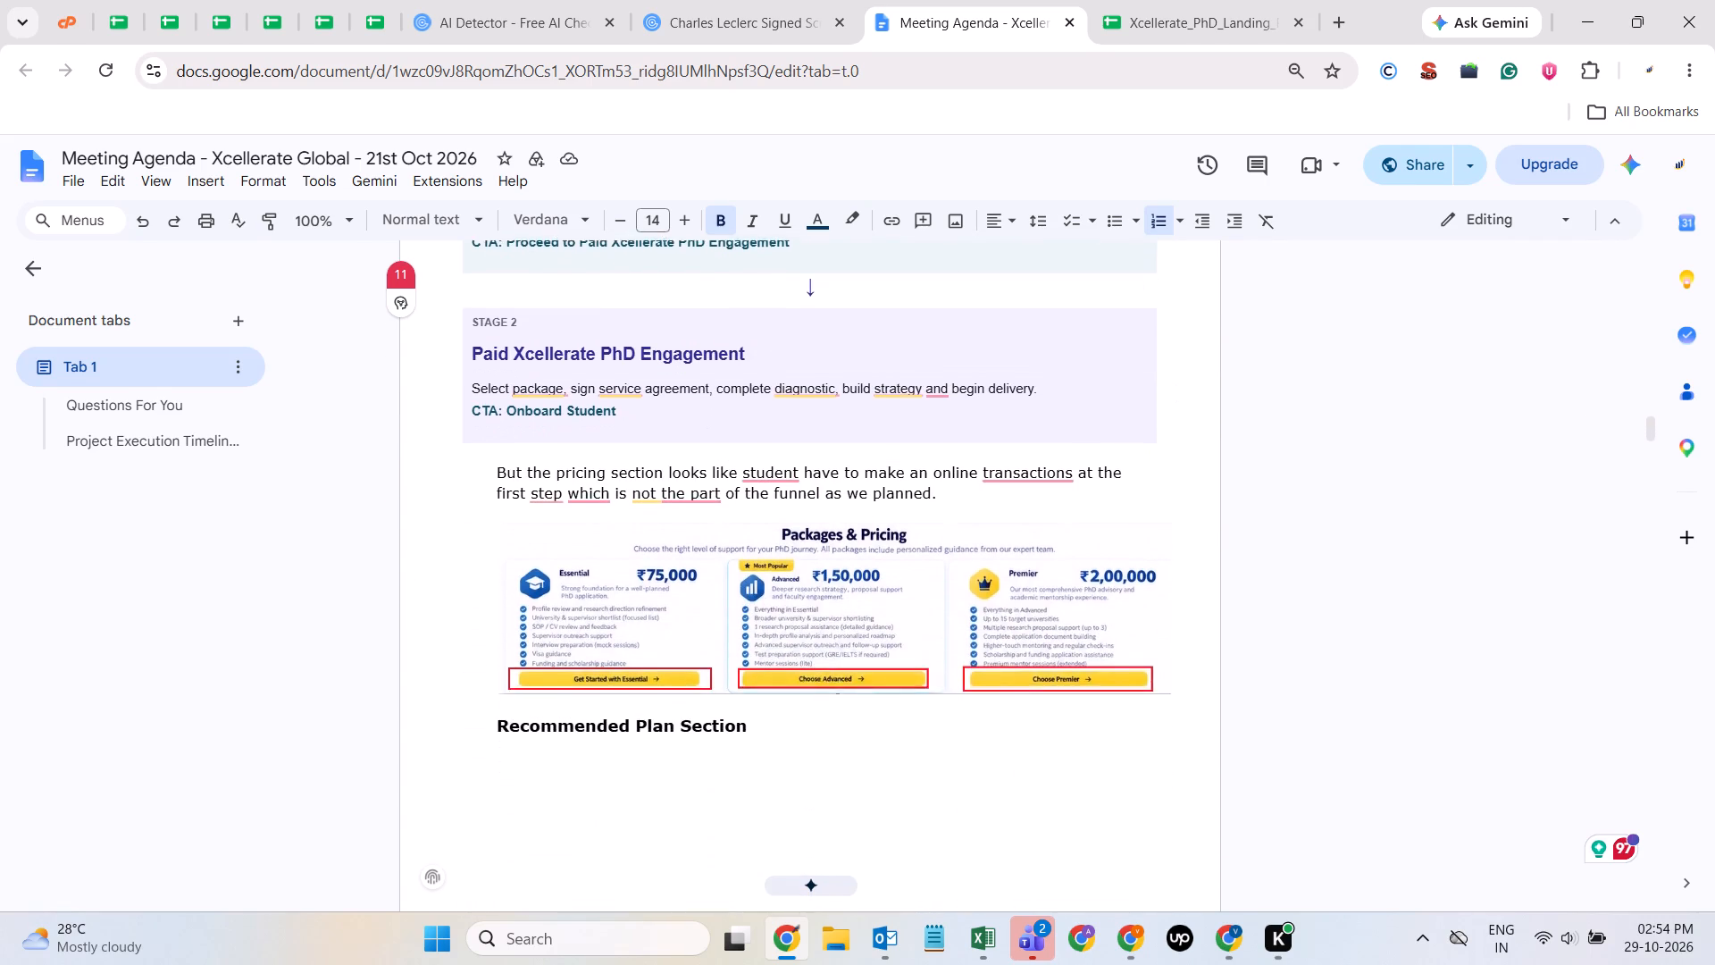
{"action": "scroll", "coordinate": [1056, 500], "scroll_direction": "down", "scroll_amount": 6}
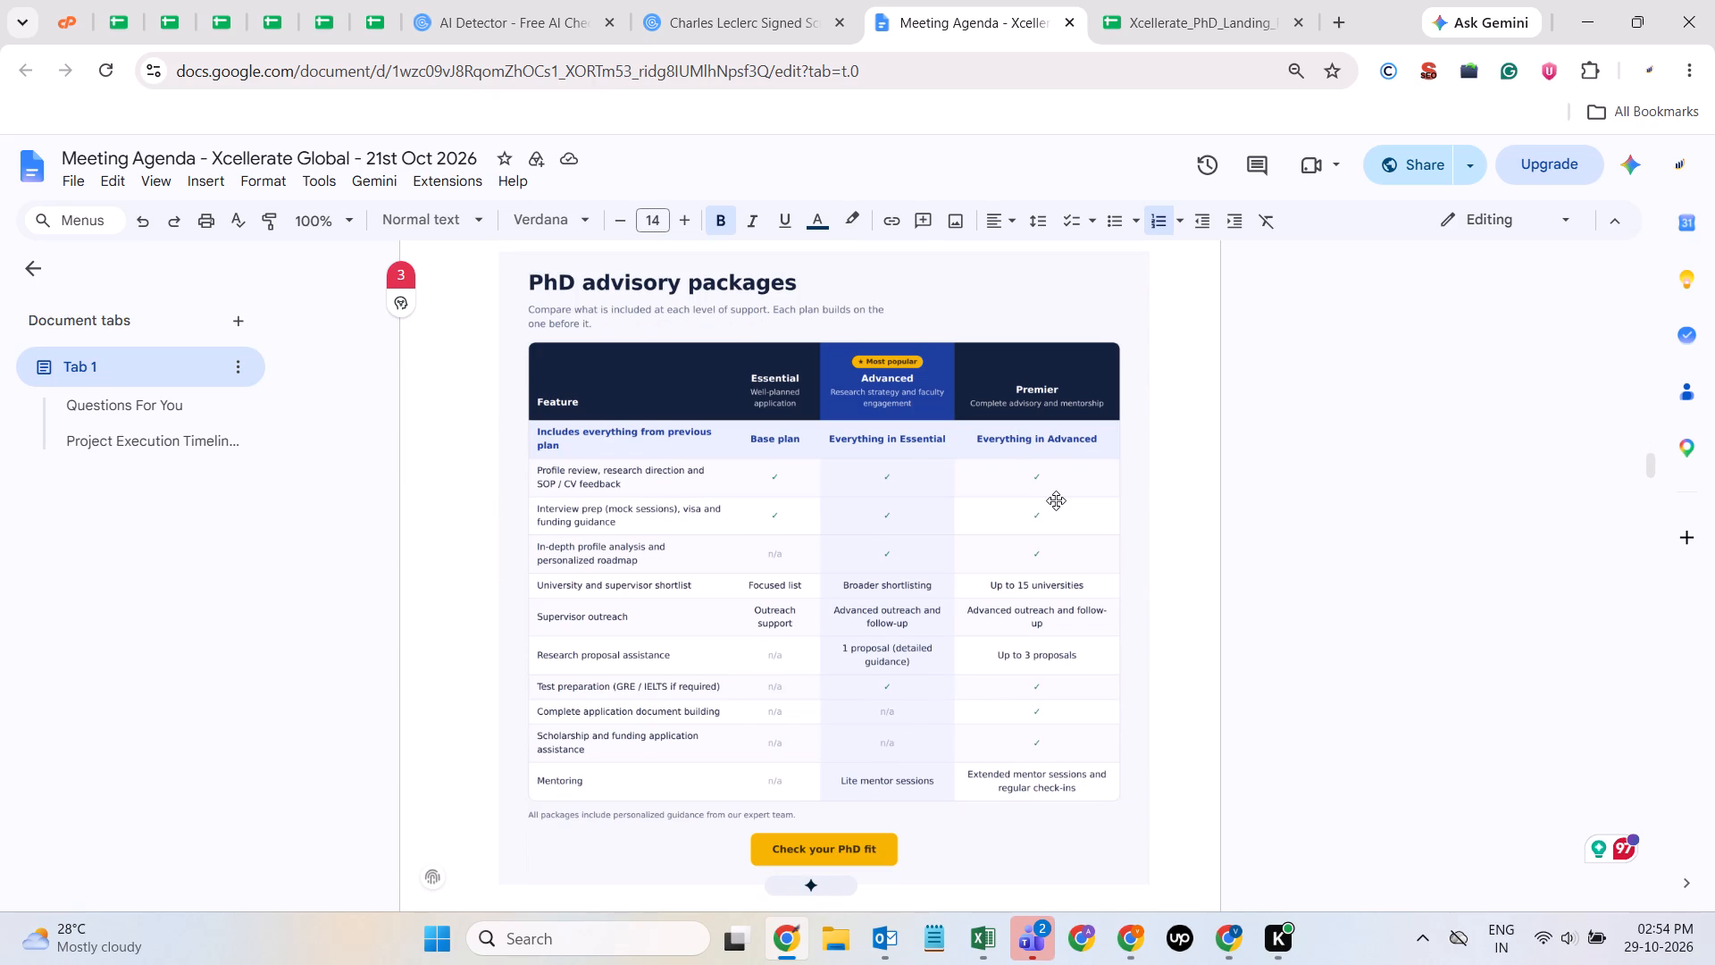
{"action": "scroll", "coordinate": [1056, 500], "scroll_direction": "down", "scroll_amount": 5}
{"action": "scroll", "coordinate": [951, 589], "scroll_direction": "down", "scroll_amount": 1}
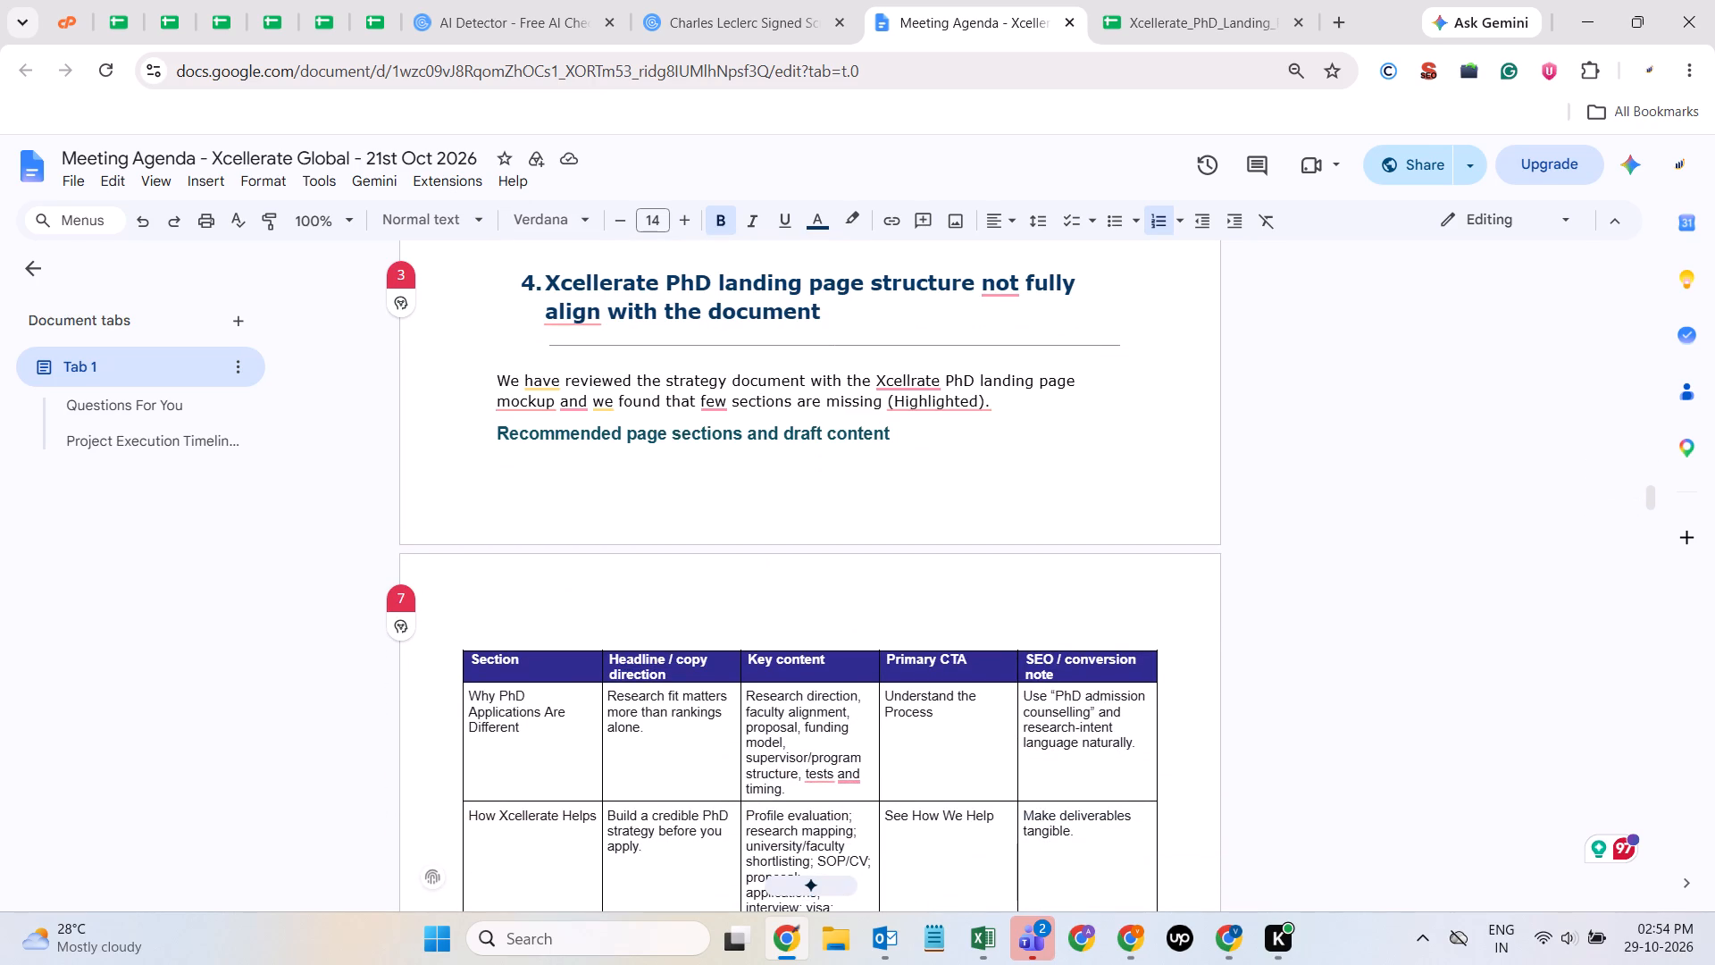
Examine the landing page structure misalignment point together with the opening rows of its recommended page sections table.
{"action": "scroll", "coordinate": [942, 573], "scroll_direction": "down", "scroll_amount": 7}
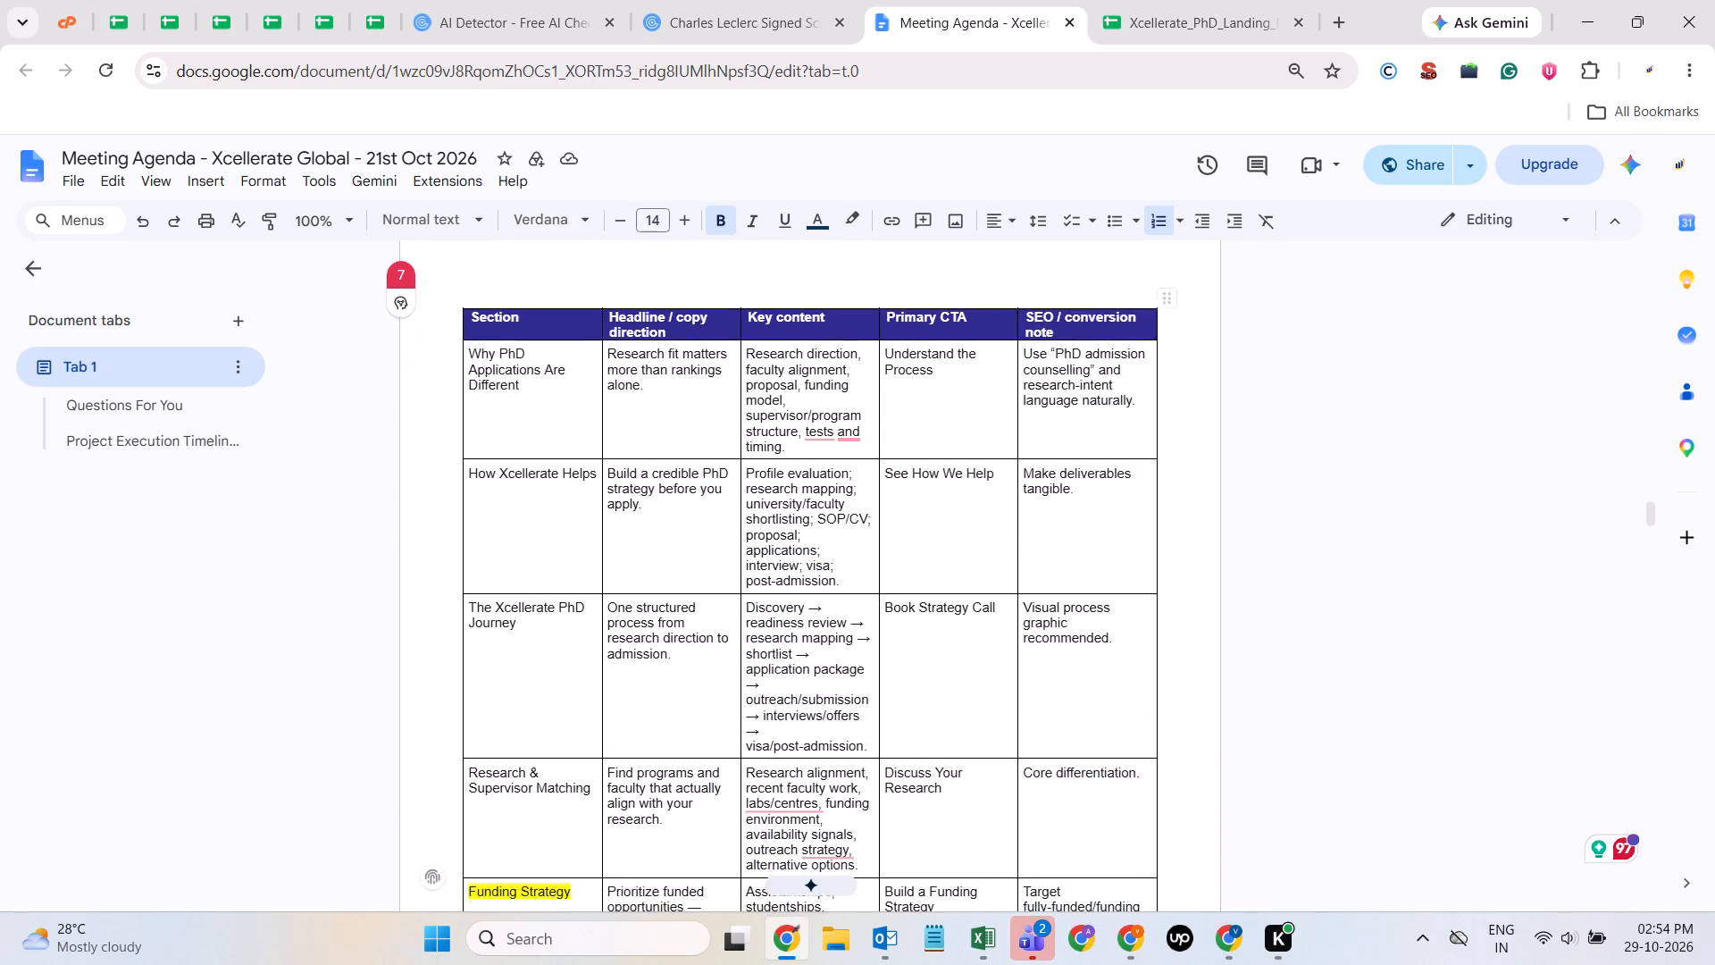
{"action": "scroll", "coordinate": [942, 573], "scroll_direction": "up", "scroll_amount": 5}
{"action": "scroll", "coordinate": [942, 573], "scroll_direction": "down", "scroll_amount": 3}
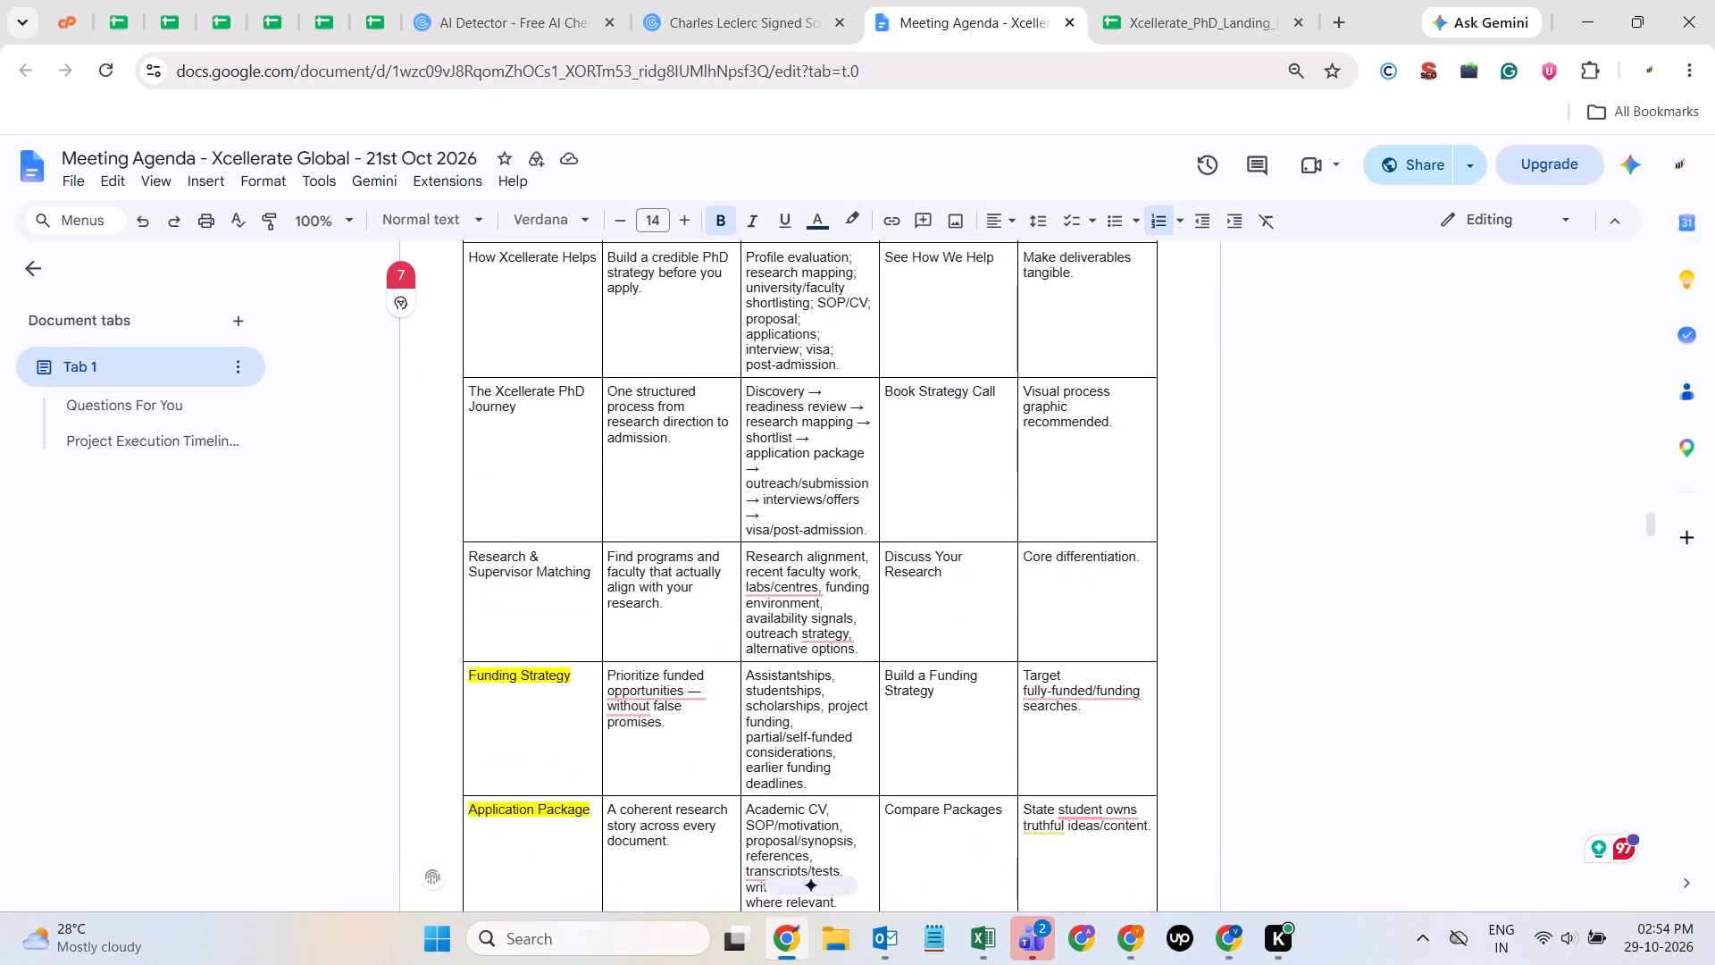
{"action": "scroll", "coordinate": [942, 573], "scroll_direction": "up", "scroll_amount": 8}
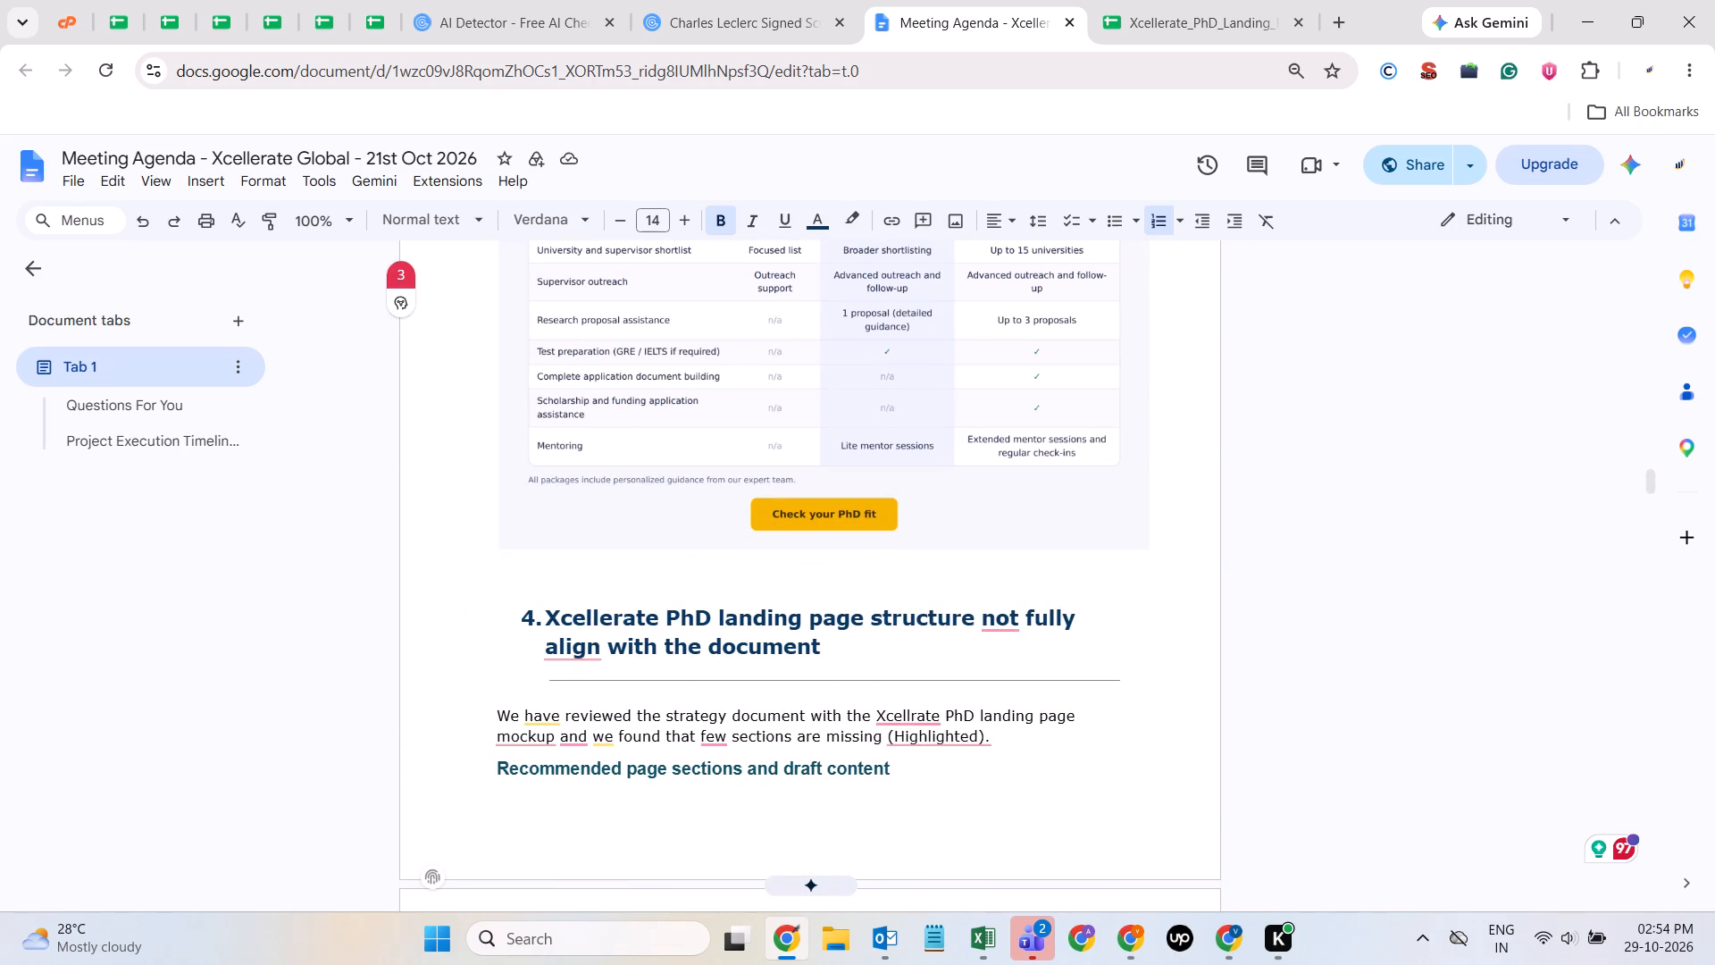
{"action": "scroll", "coordinate": [1092, 565], "scroll_direction": "down", "scroll_amount": 2}
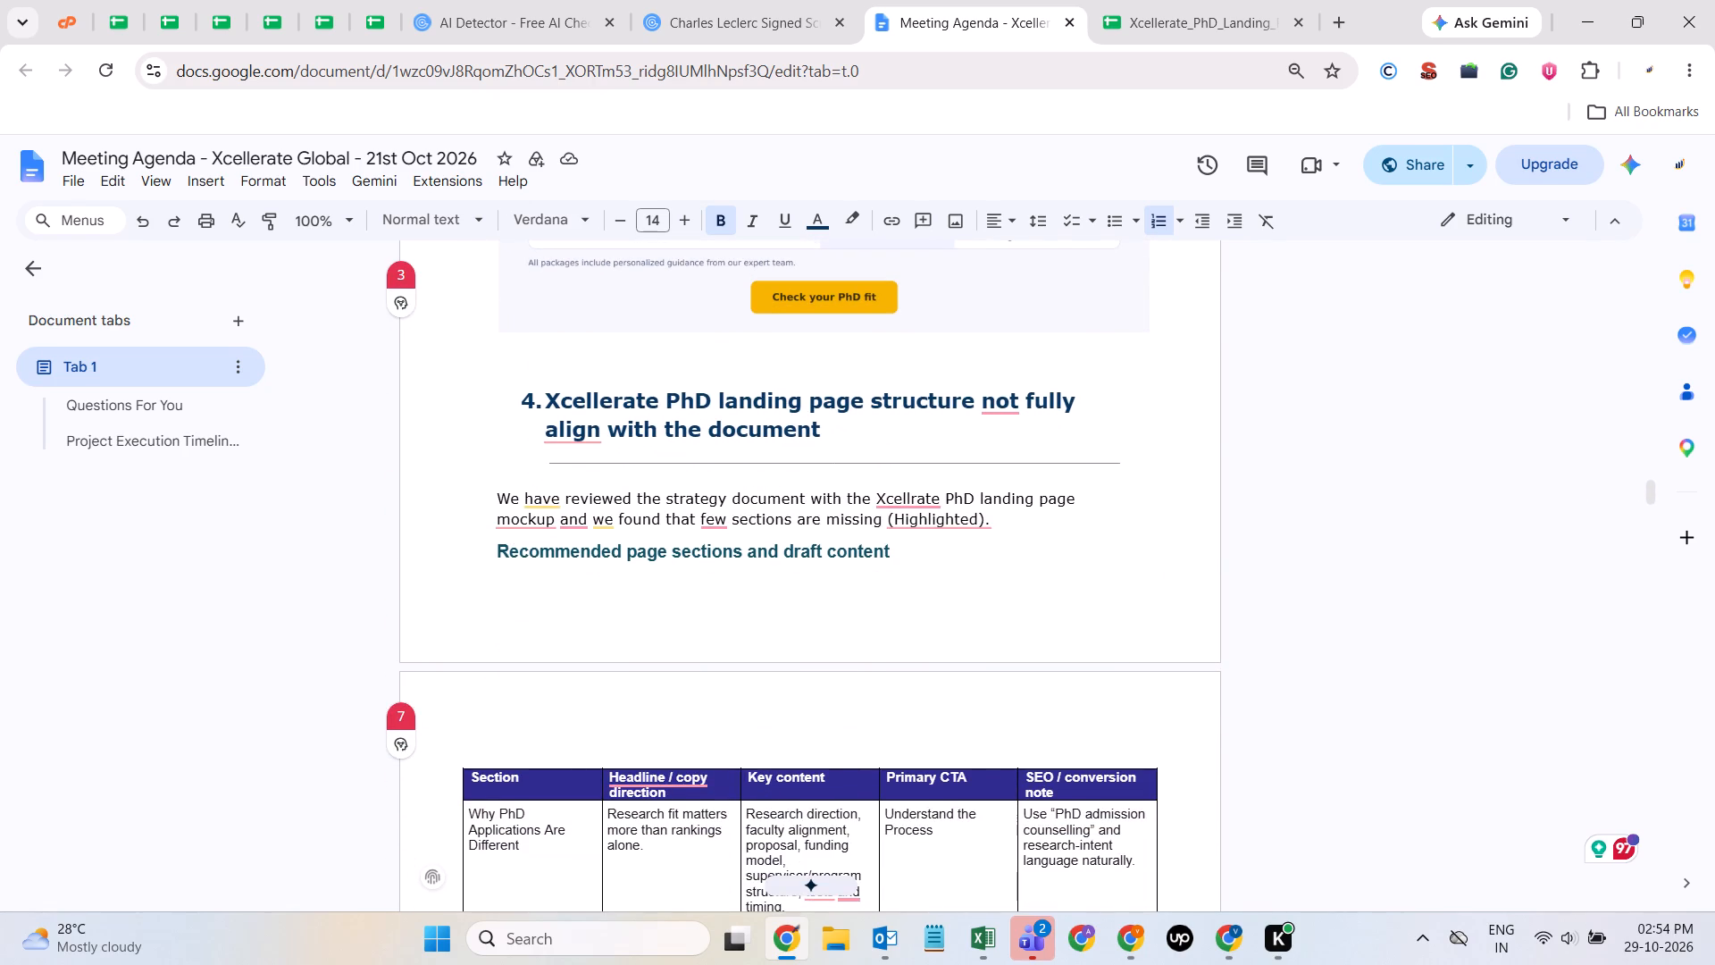
{"action": "scroll", "coordinate": [1049, 466], "scroll_direction": "down", "scroll_amount": 1}
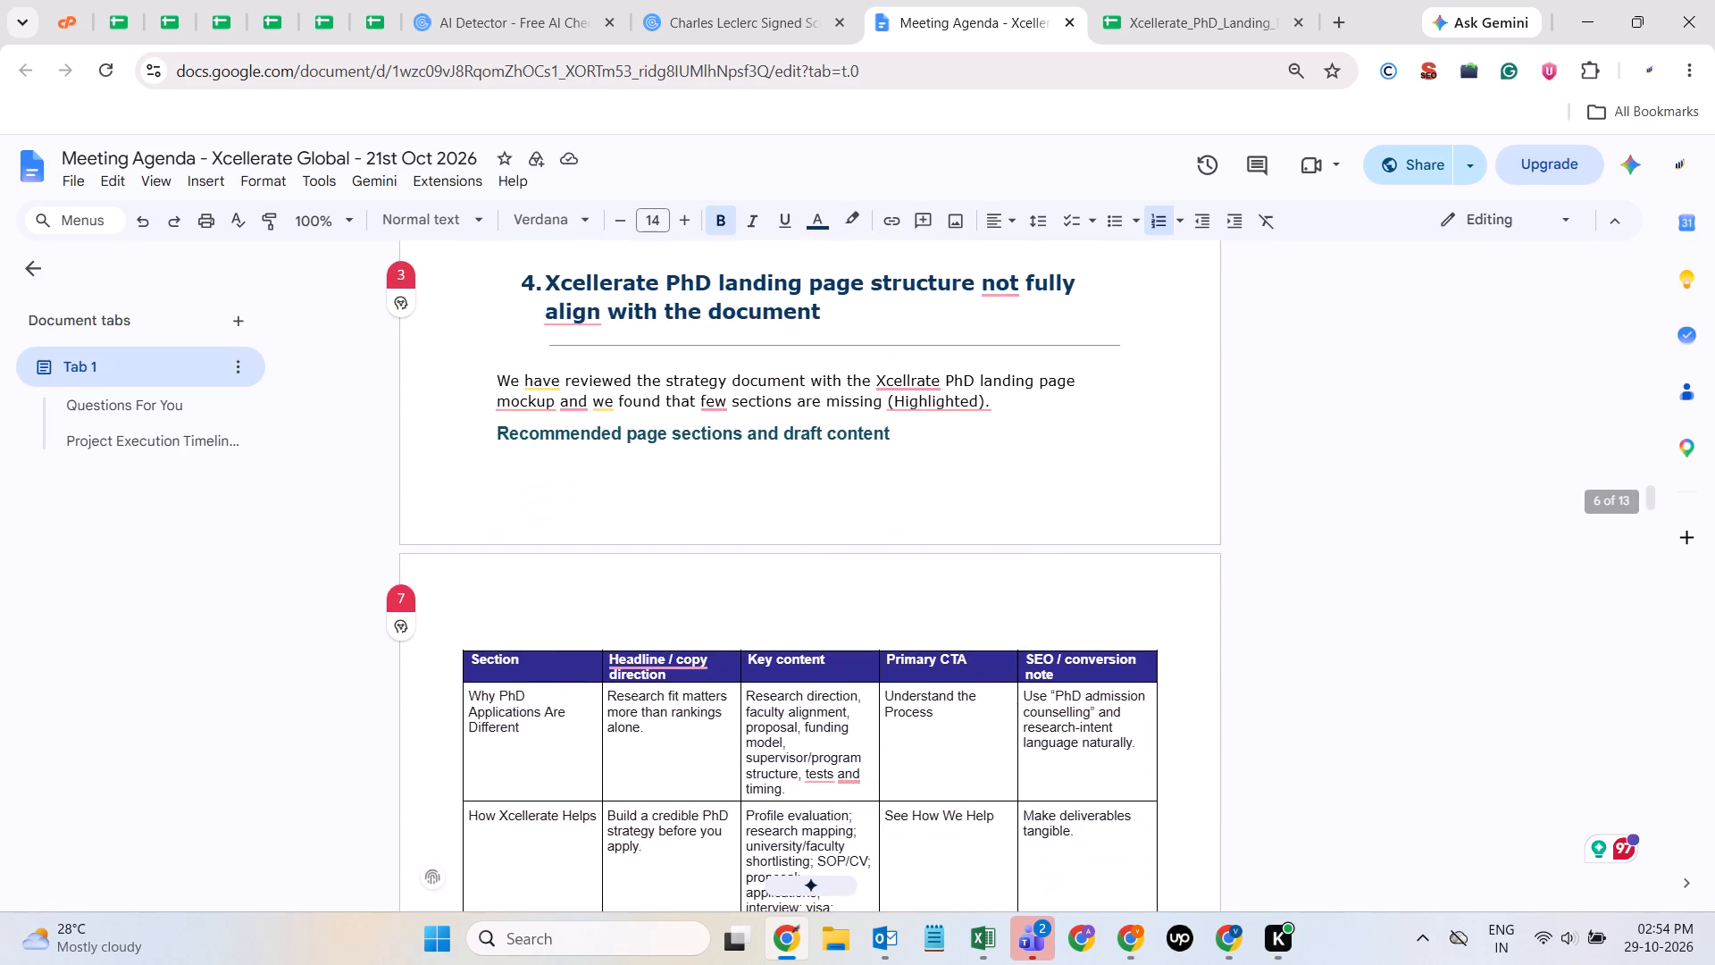
Read the recommended page sections table from Why PhD Applications Are Different through the highlighted Funding Strategy and Application Package rows, continuing to Packages & Pricing.
{"action": "scroll", "coordinate": [1049, 466], "scroll_direction": "down", "scroll_amount": 1}
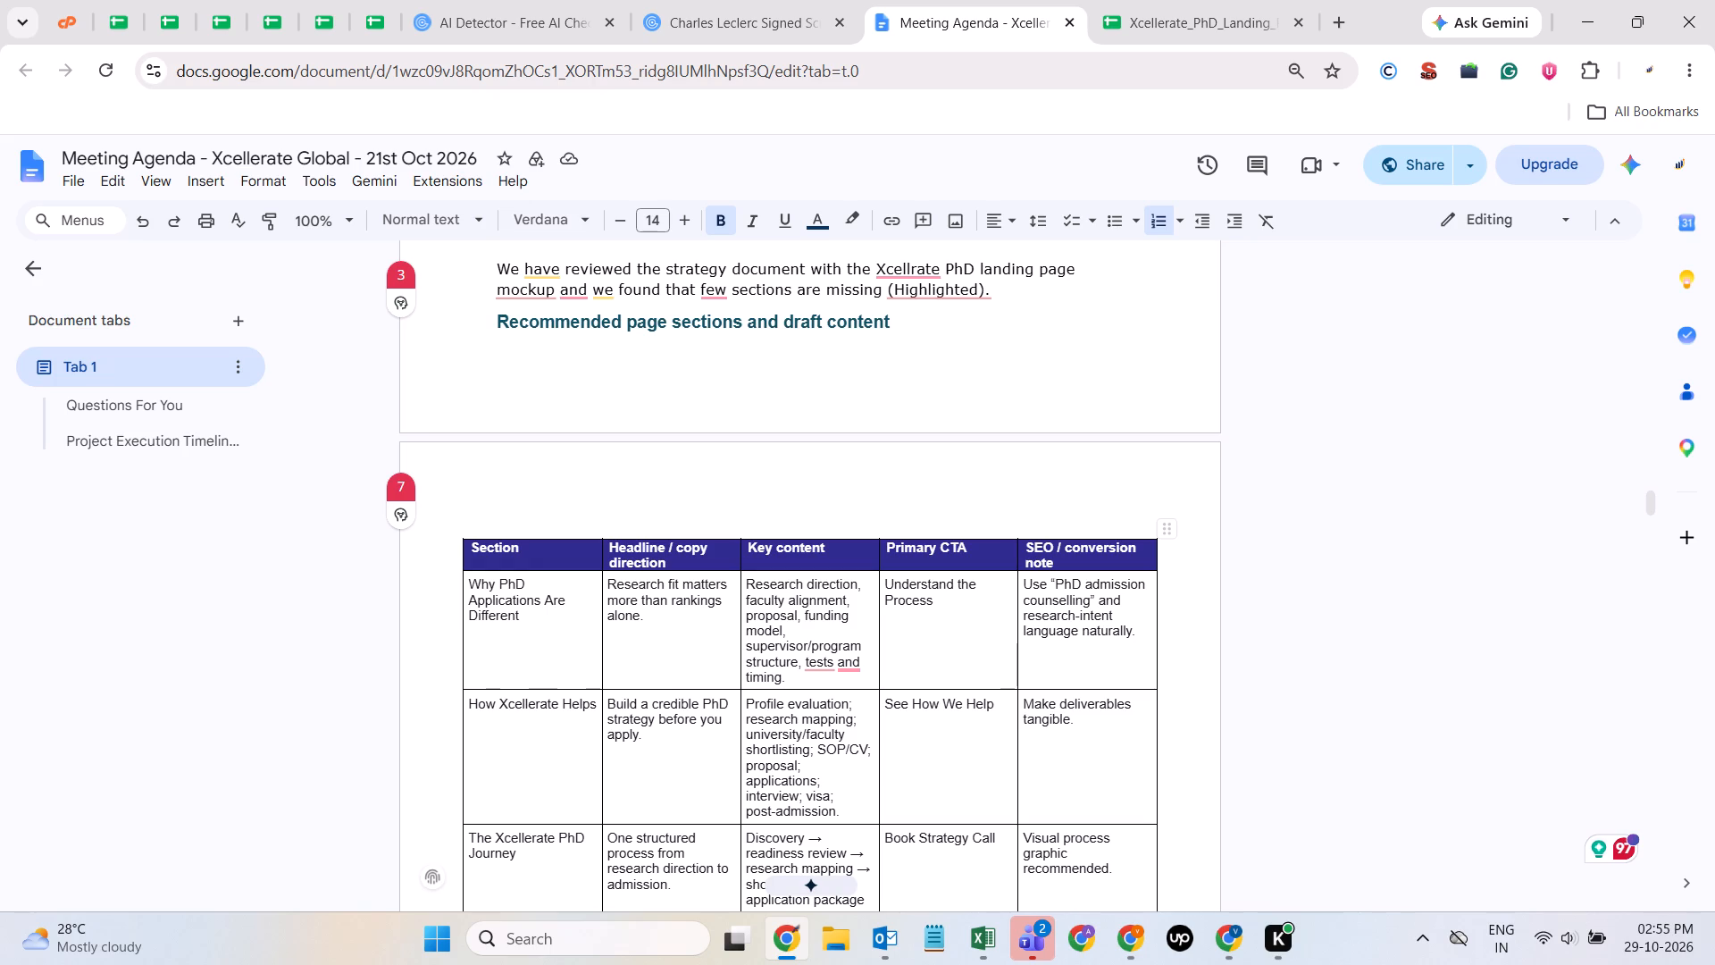
{"action": "scroll", "coordinate": [988, 627], "scroll_direction": "down", "scroll_amount": 2}
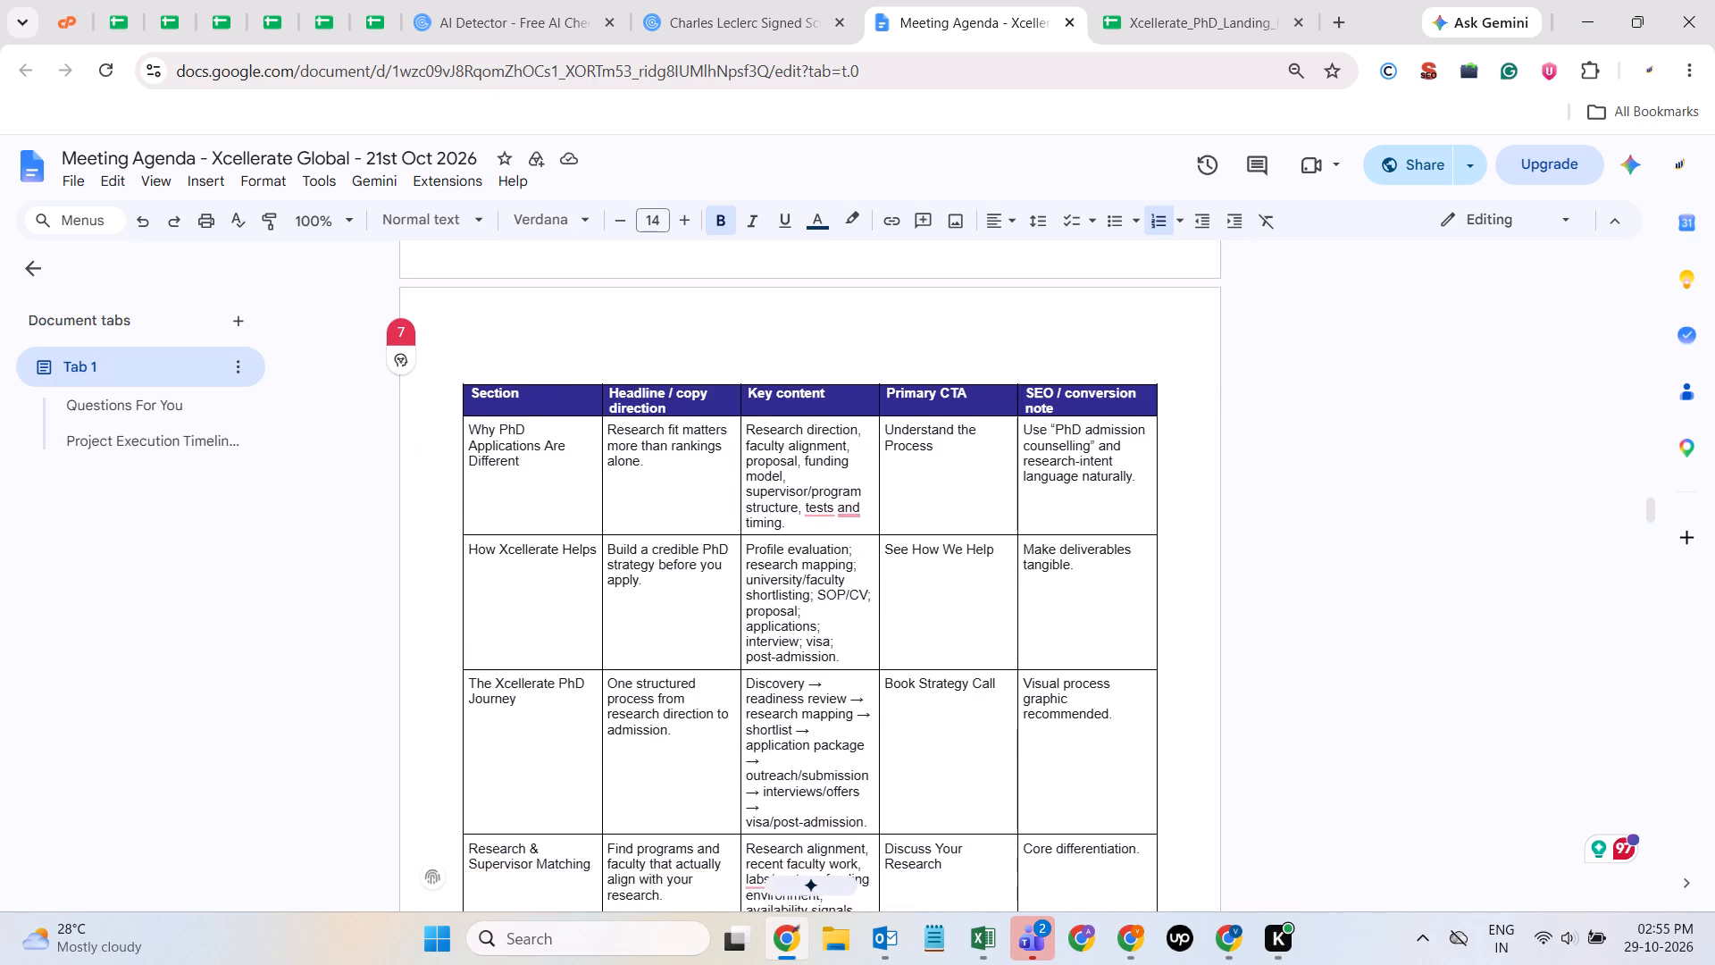
{"action": "scroll", "coordinate": [953, 679], "scroll_direction": "up", "scroll_amount": 1}
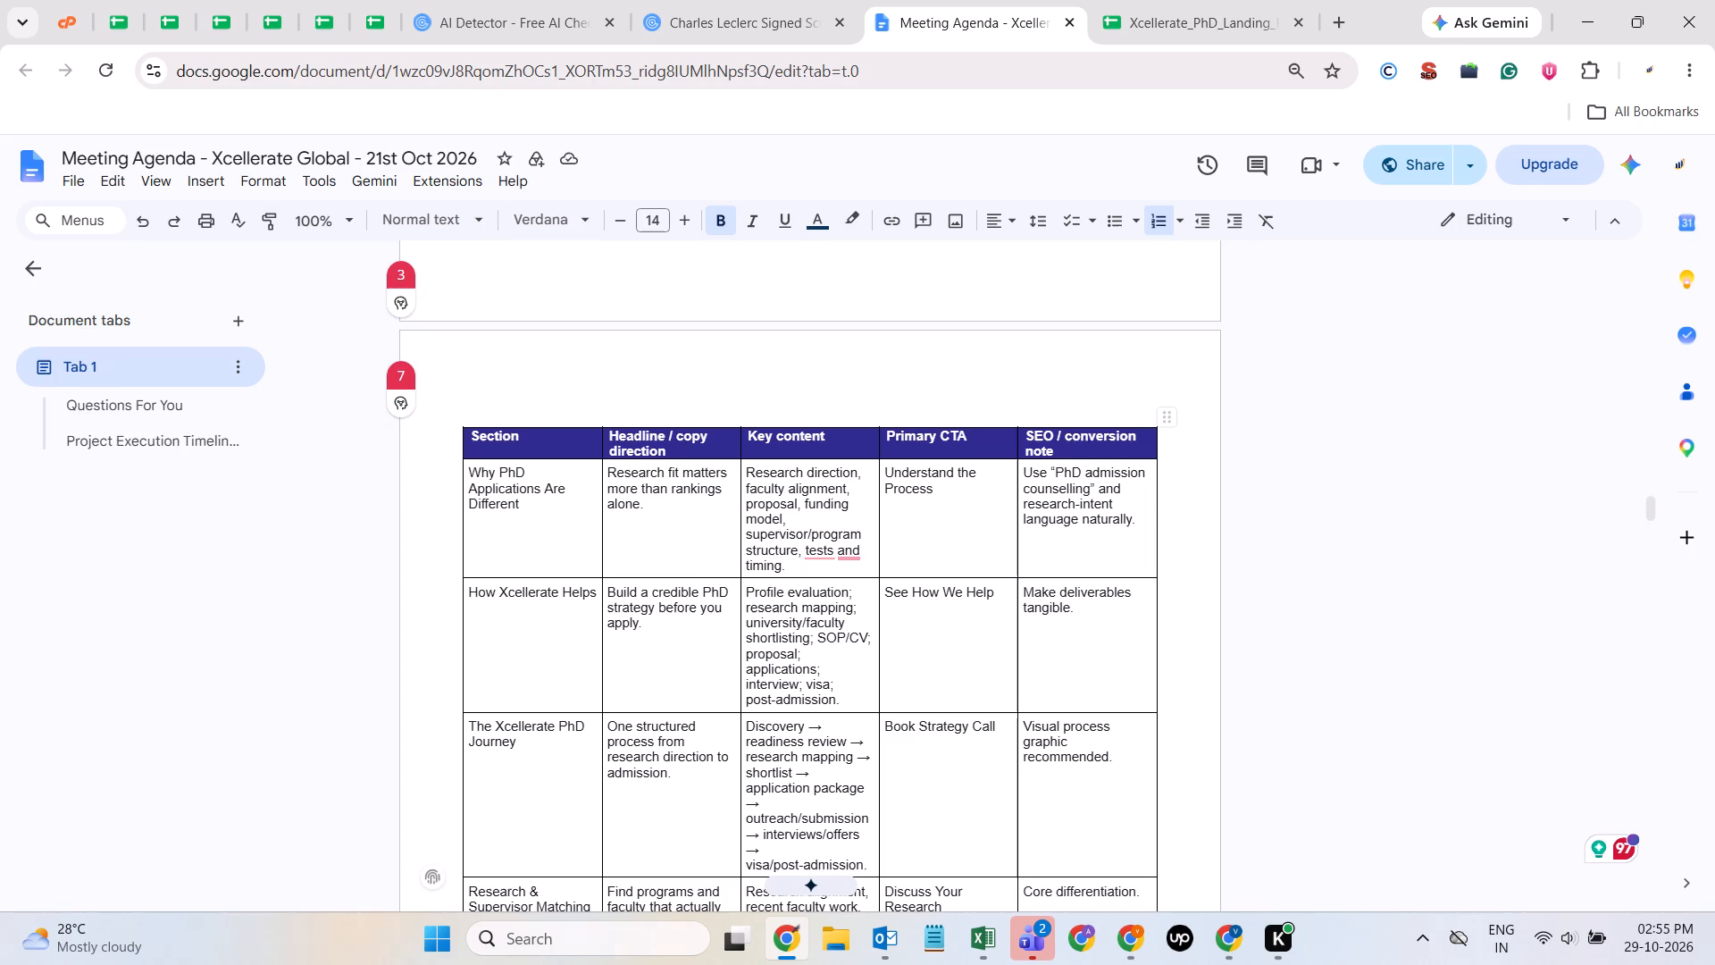
{"action": "scroll", "coordinate": [677, 650], "scroll_direction": "down", "scroll_amount": 1}
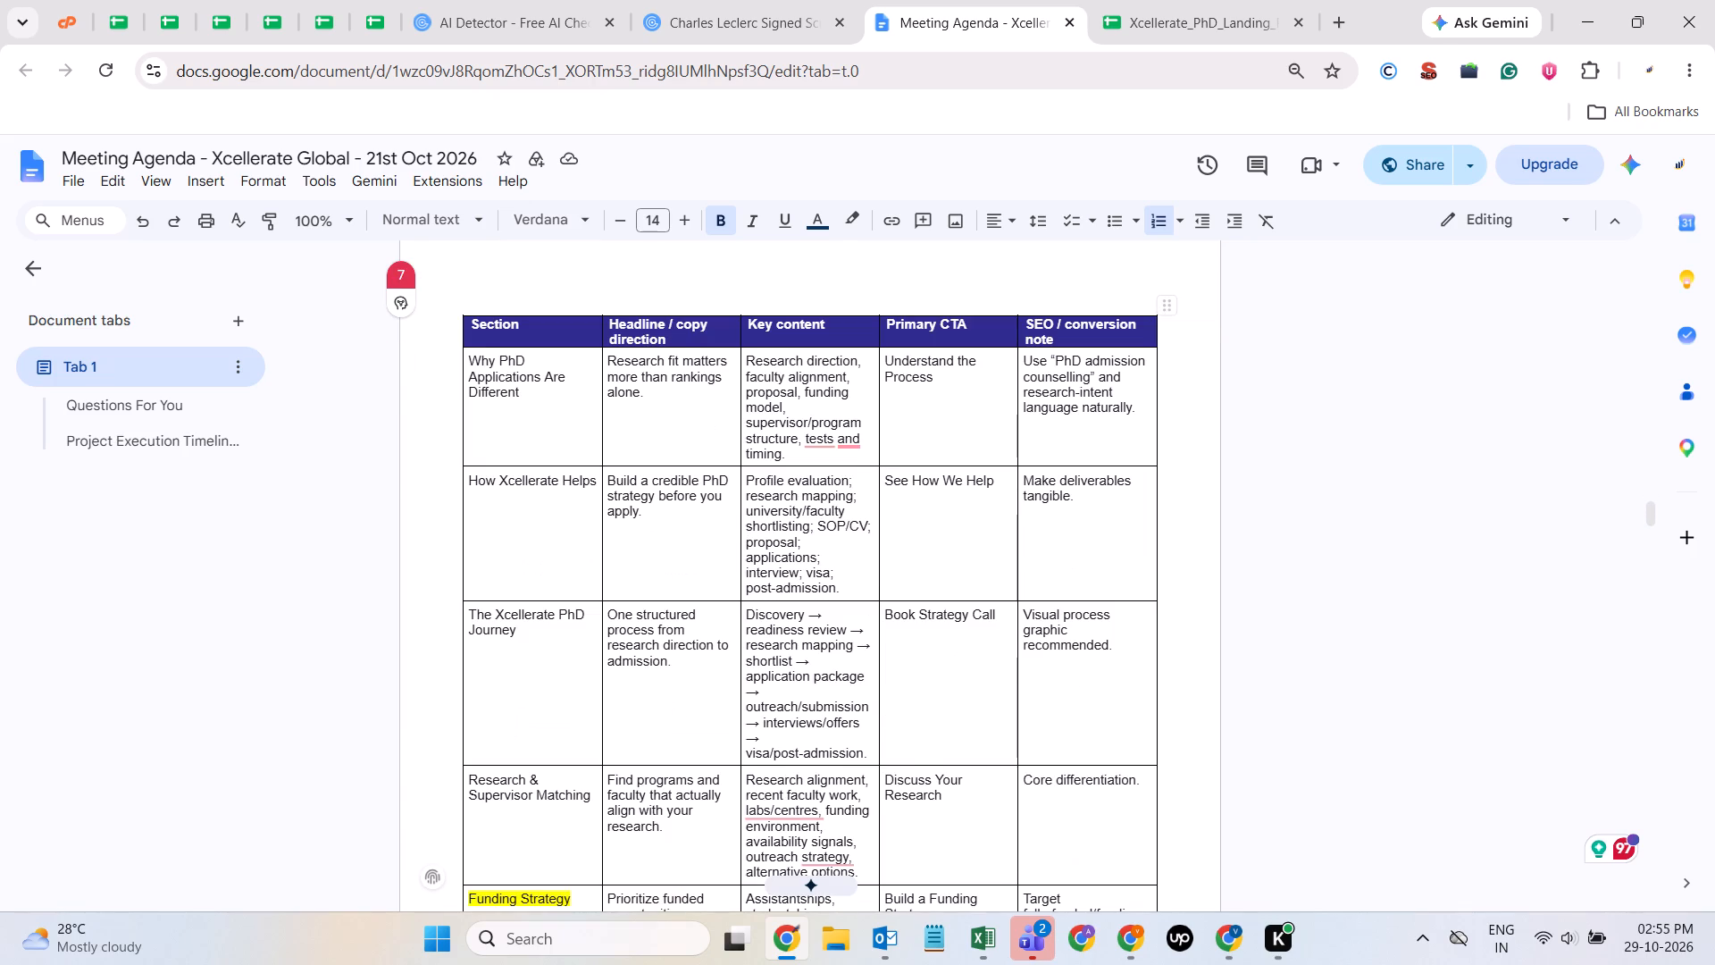
{"action": "scroll", "coordinate": [677, 670], "scroll_direction": "down", "scroll_amount": 1}
{"action": "scroll", "coordinate": [677, 670], "scroll_direction": "up", "scroll_amount": 1}
{"action": "scroll", "coordinate": [683, 669], "scroll_direction": "down", "scroll_amount": 1}
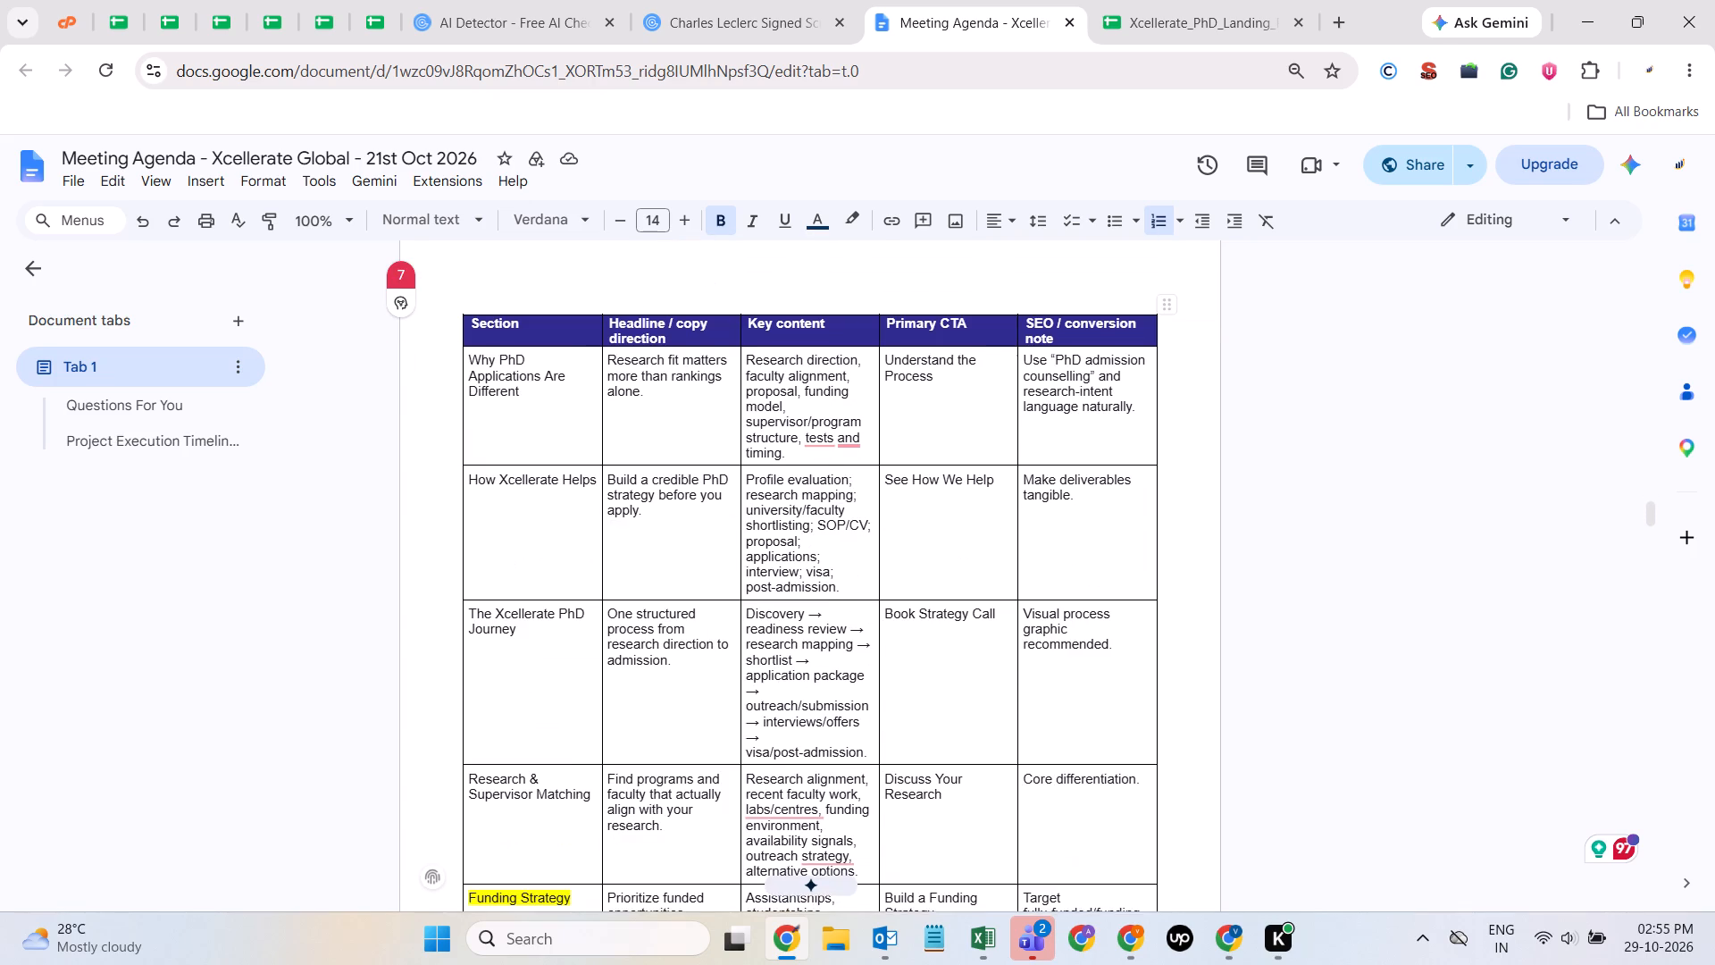
{"action": "scroll", "coordinate": [683, 669], "scroll_direction": "down", "scroll_amount": 1}
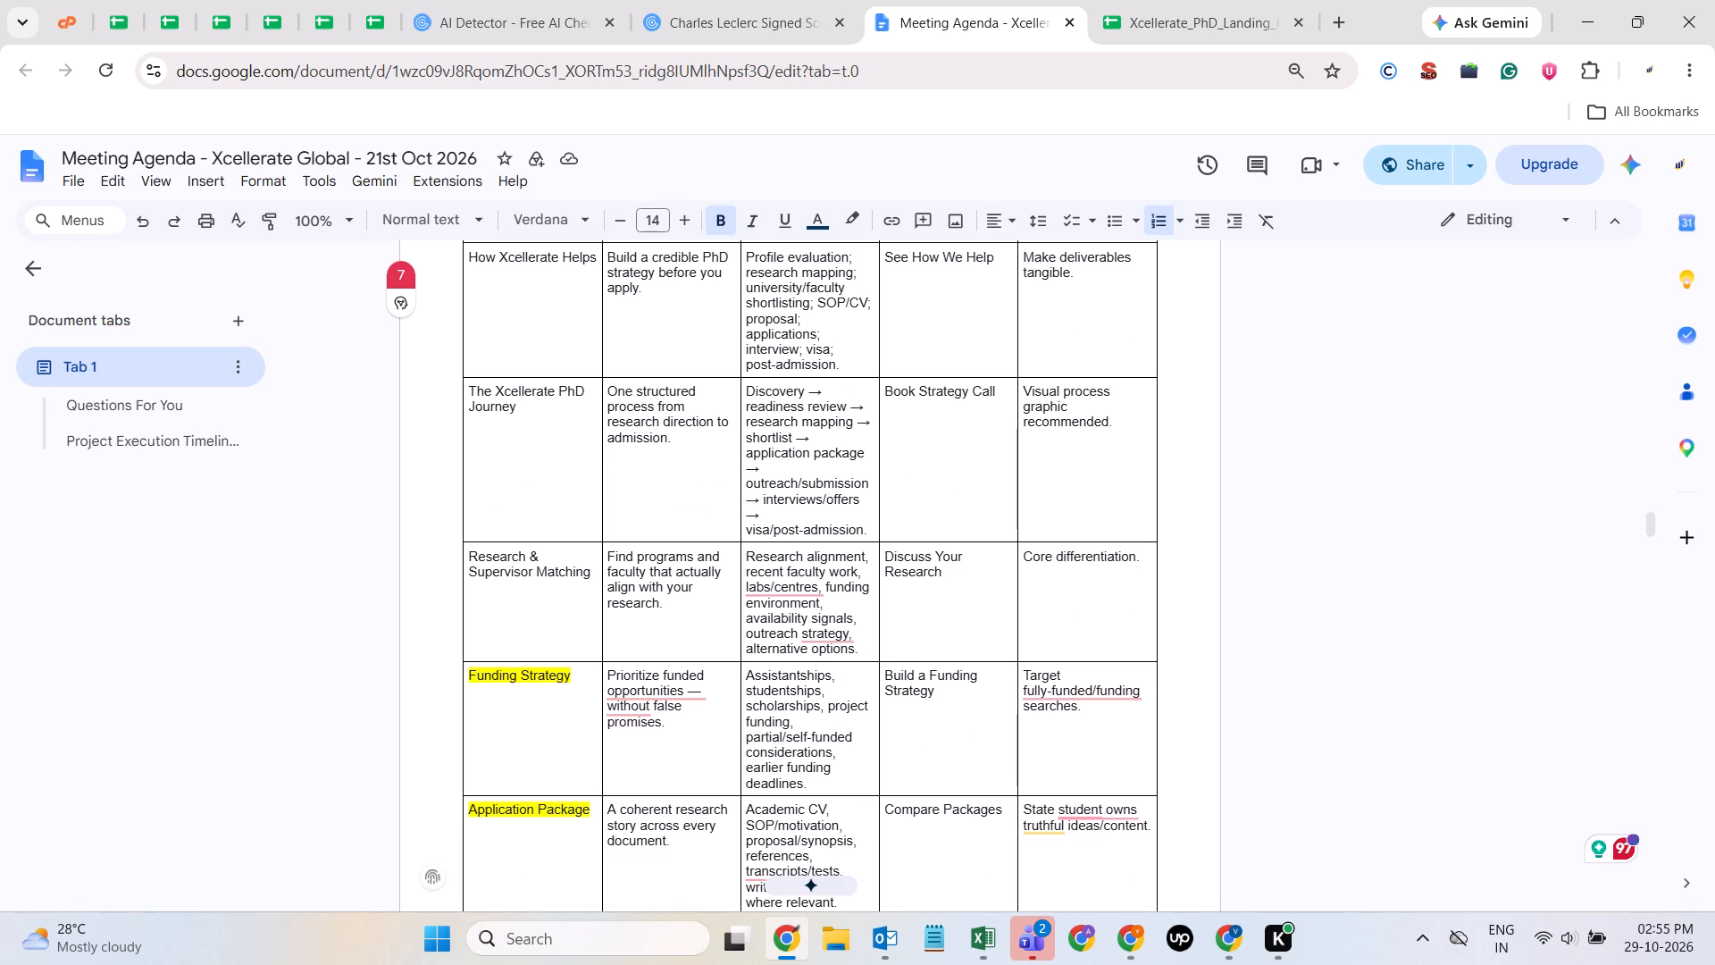
{"action": "scroll", "coordinate": [724, 701], "scroll_direction": "down", "scroll_amount": 1}
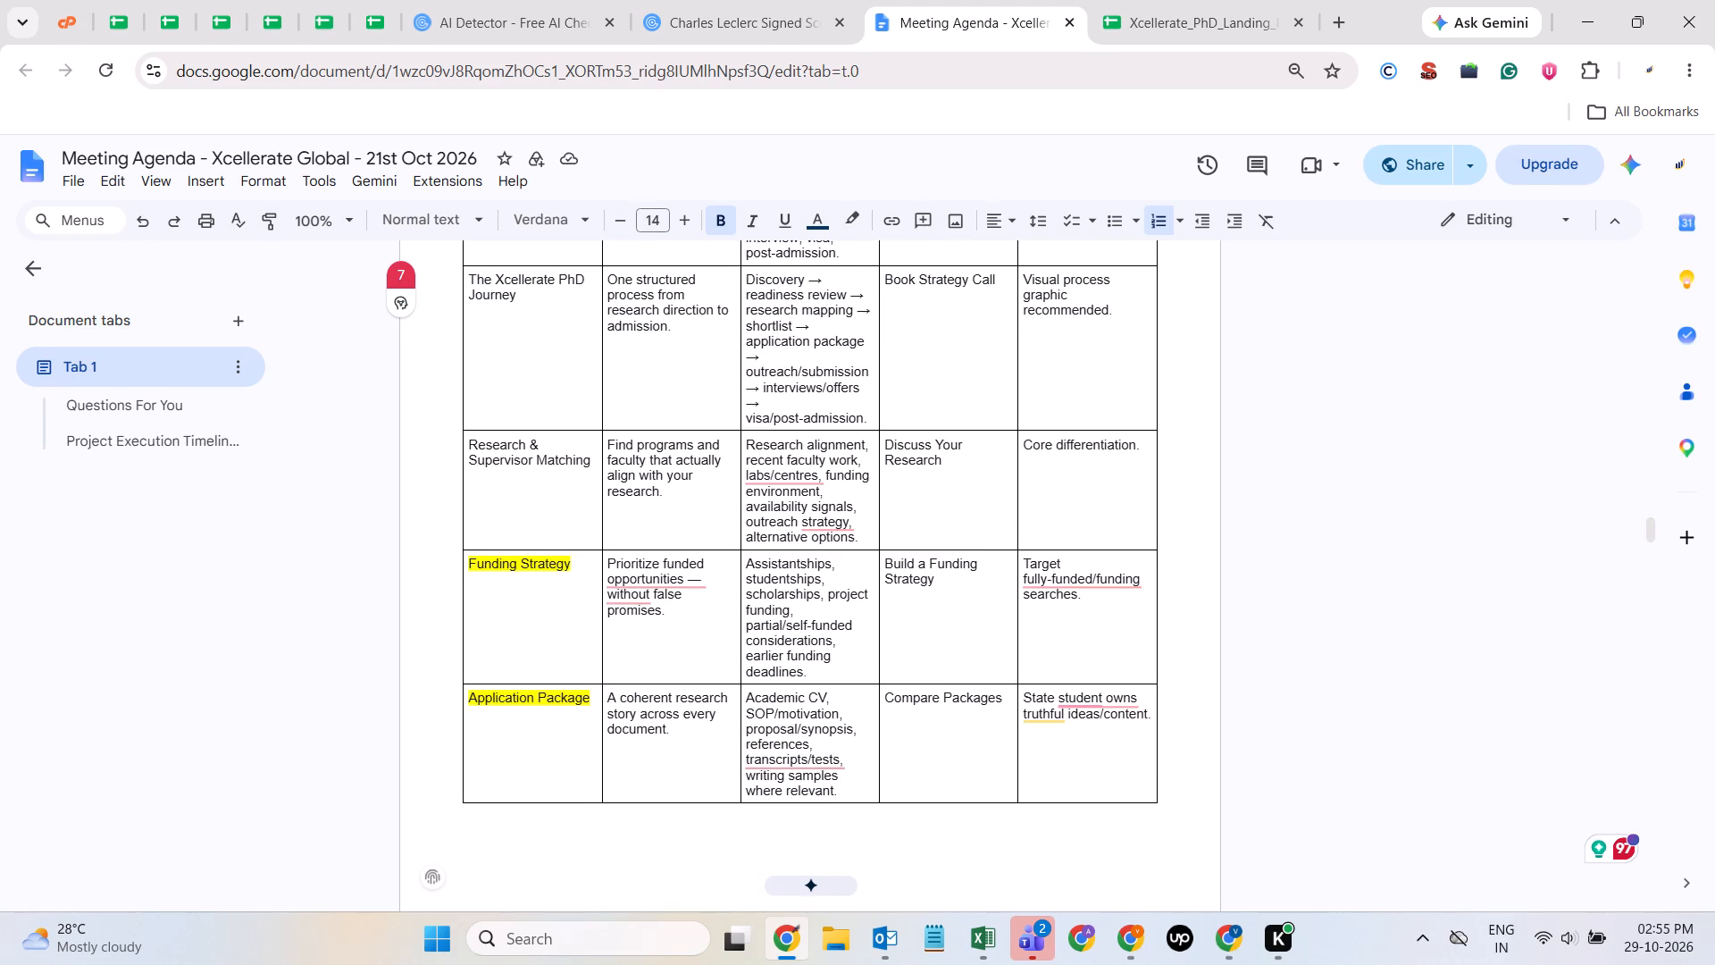
{"action": "scroll", "coordinate": [726, 661], "scroll_direction": "down", "scroll_amount": 1}
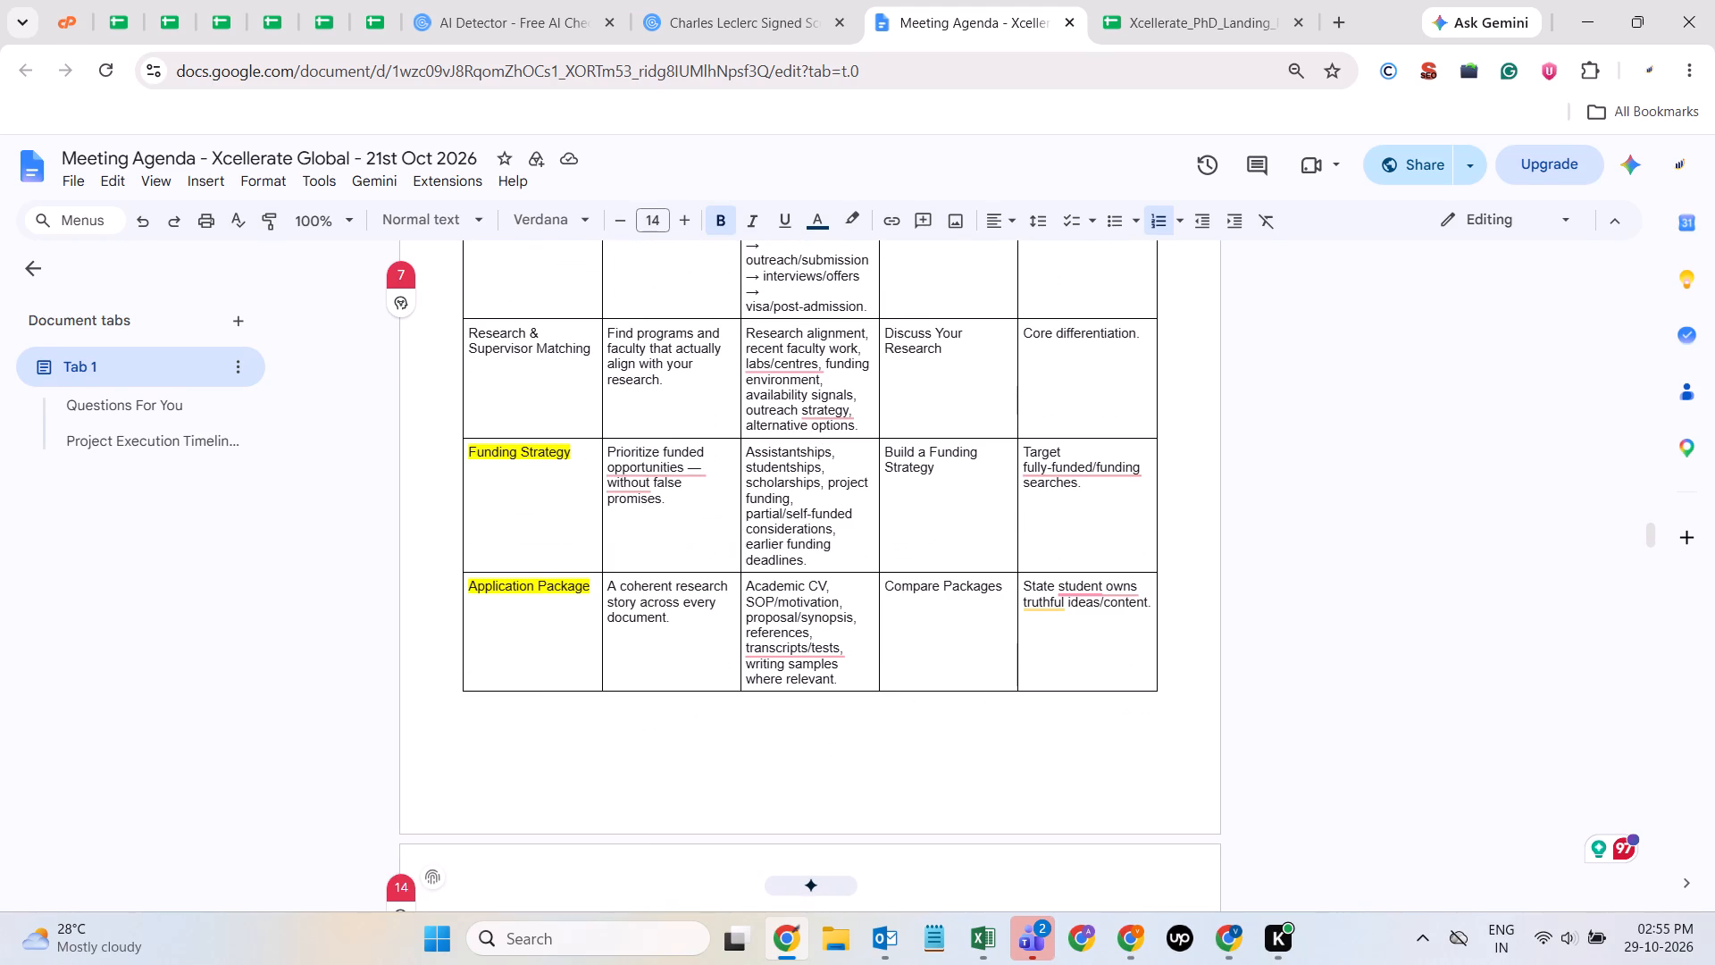
{"action": "scroll", "coordinate": [716, 639], "scroll_direction": "down", "scroll_amount": 2}
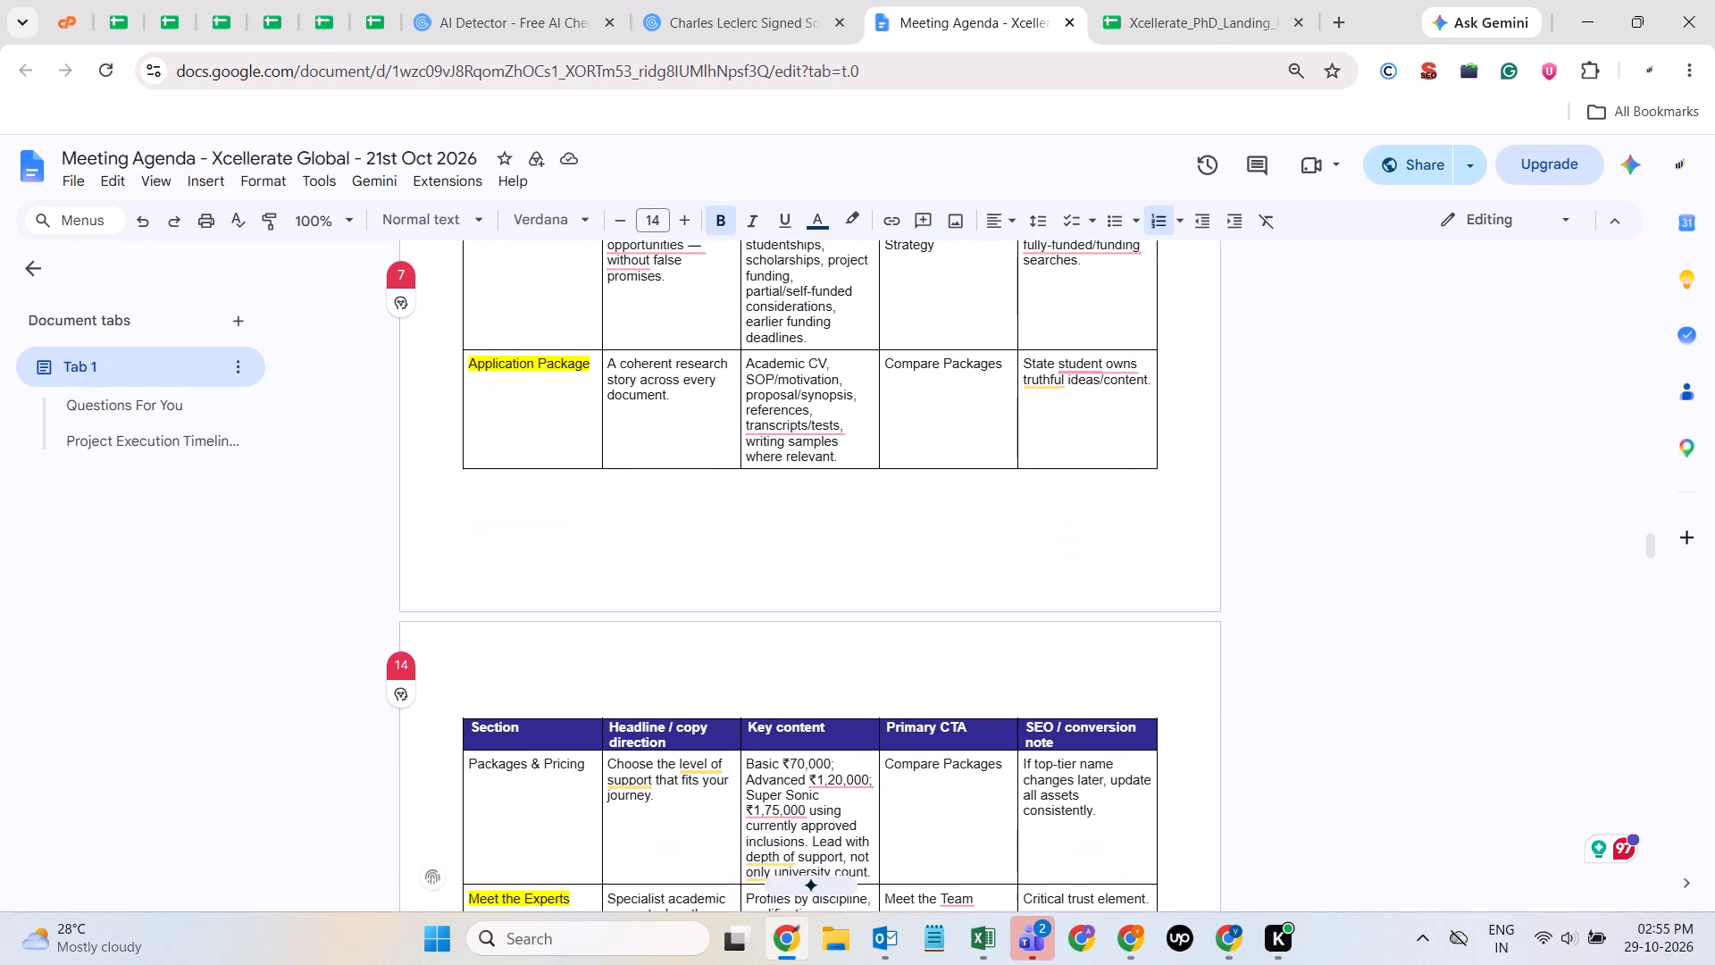
Examine the Packages & Pricing, Meet the Experts and Student Journeys / Proof rows of the recommended page sections table, rechecking the Application Package row.
{"action": "scroll", "coordinate": [716, 639], "scroll_direction": "down", "scroll_amount": 1}
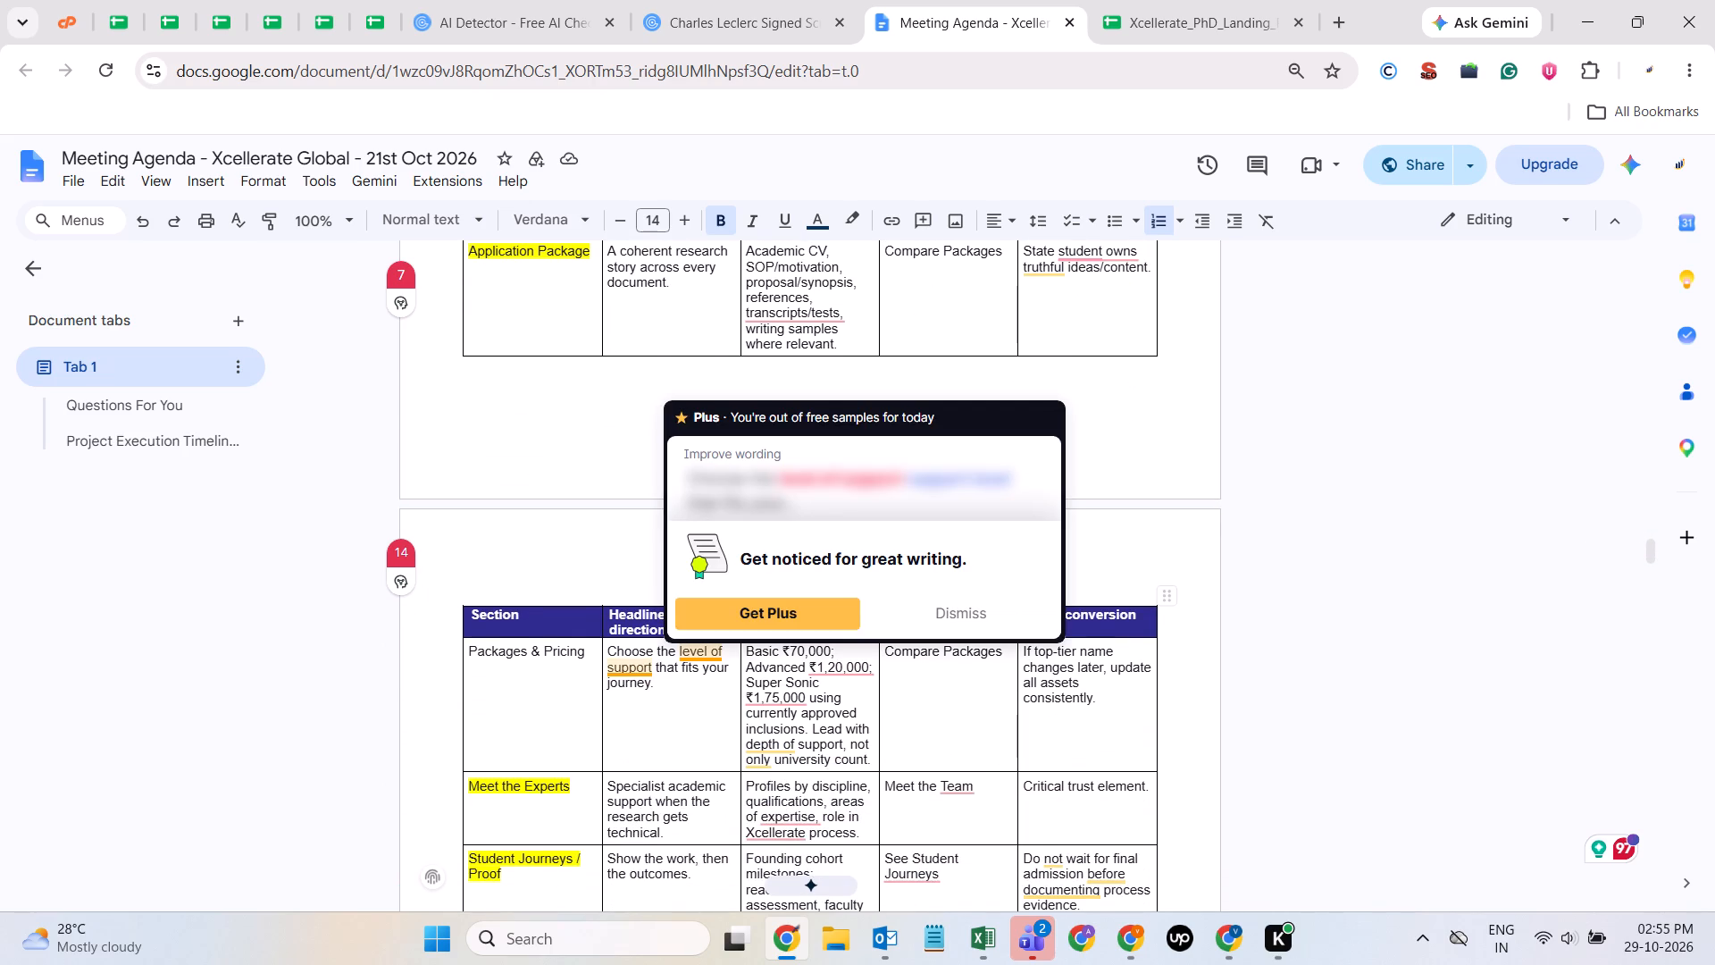
{"action": "scroll", "coordinate": [720, 695], "scroll_direction": "down", "scroll_amount": 2}
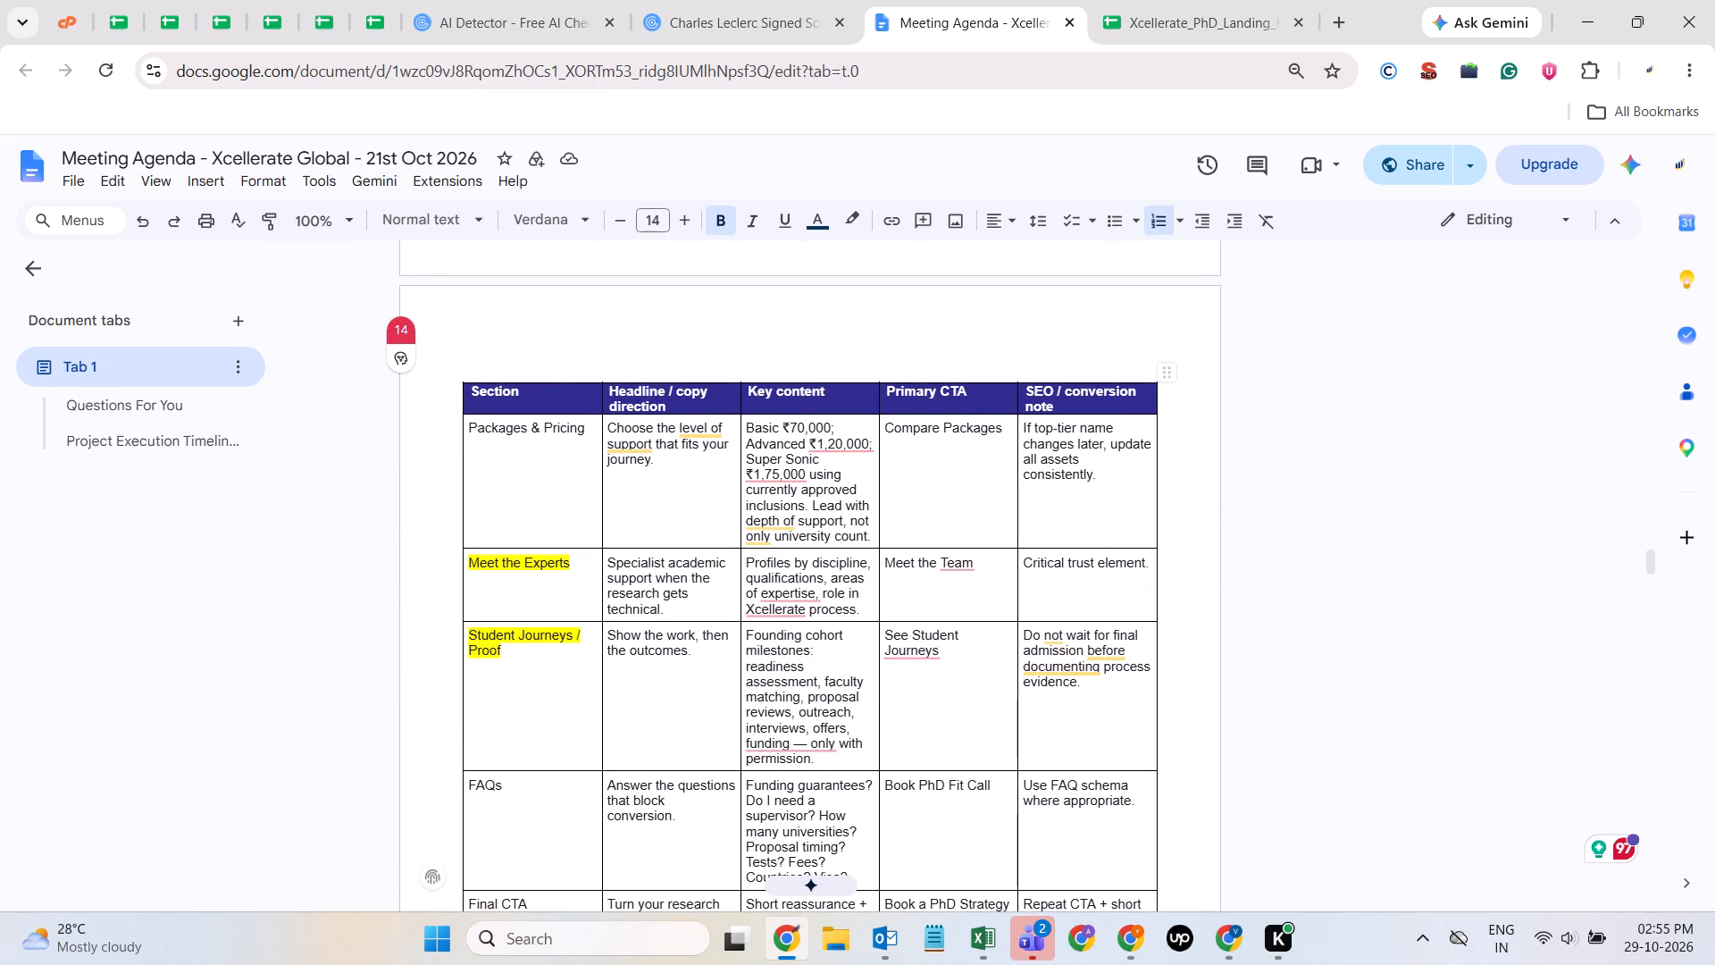
{"action": "scroll", "coordinate": [727, 693], "scroll_direction": "up", "scroll_amount": 3}
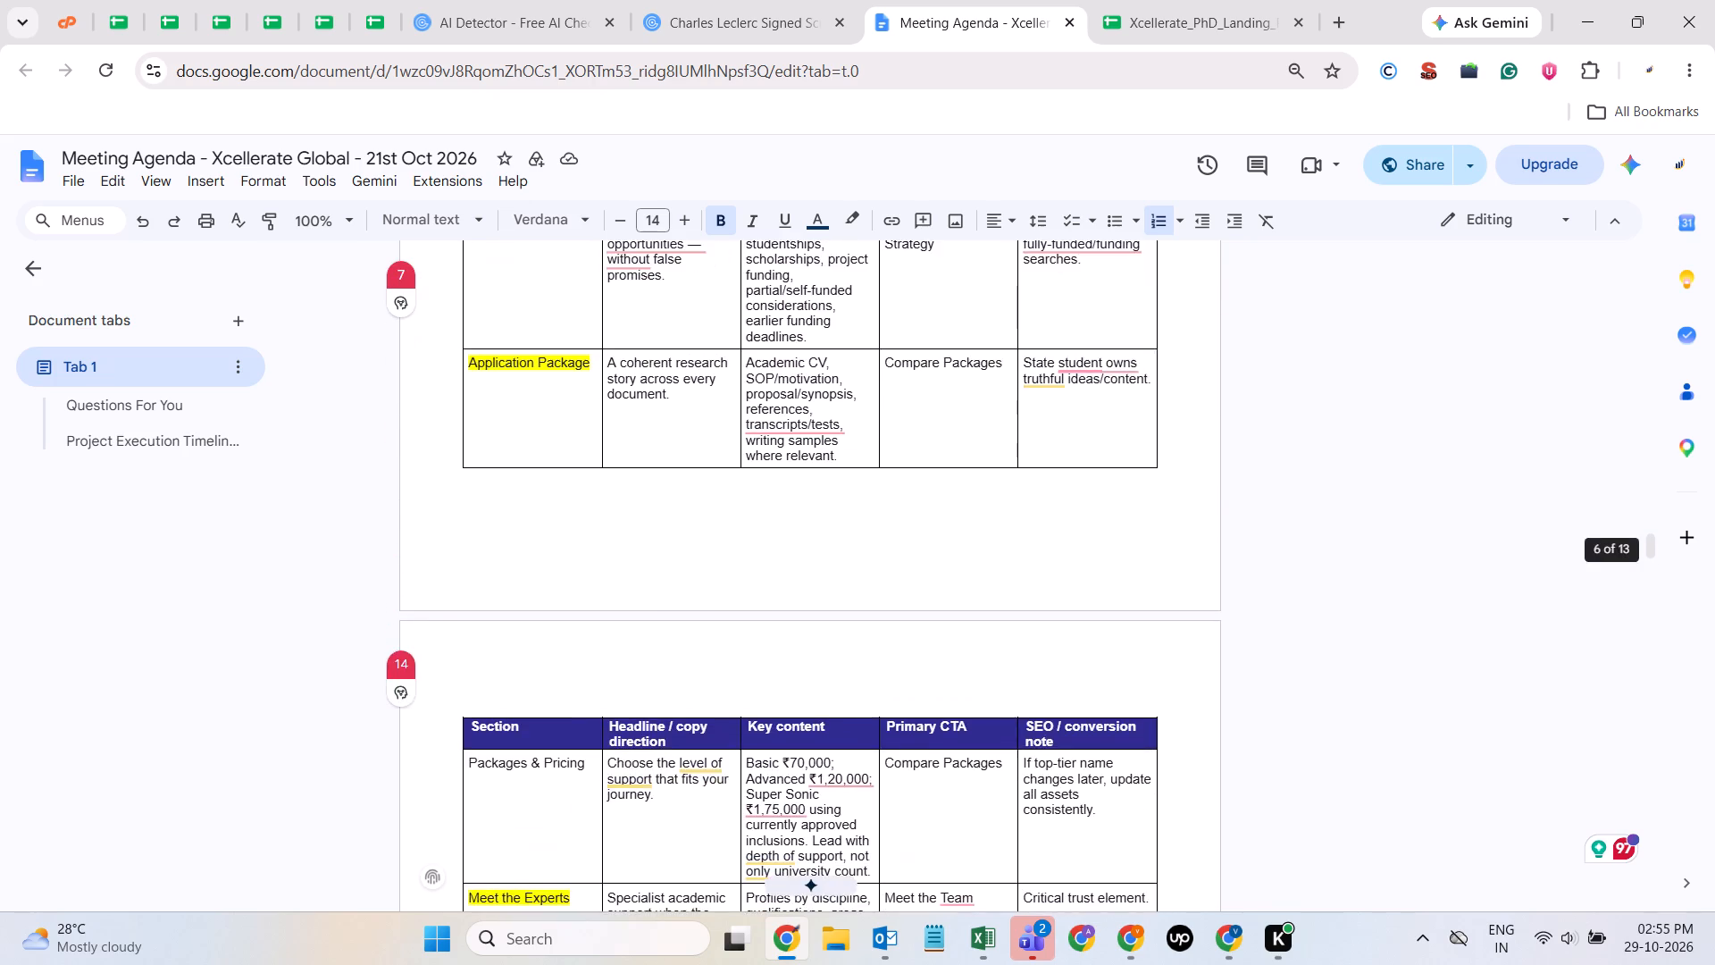
{"action": "scroll", "coordinate": [727, 693], "scroll_direction": "up", "scroll_amount": 2}
{"action": "scroll", "coordinate": [727, 693], "scroll_direction": "down", "scroll_amount": 4}
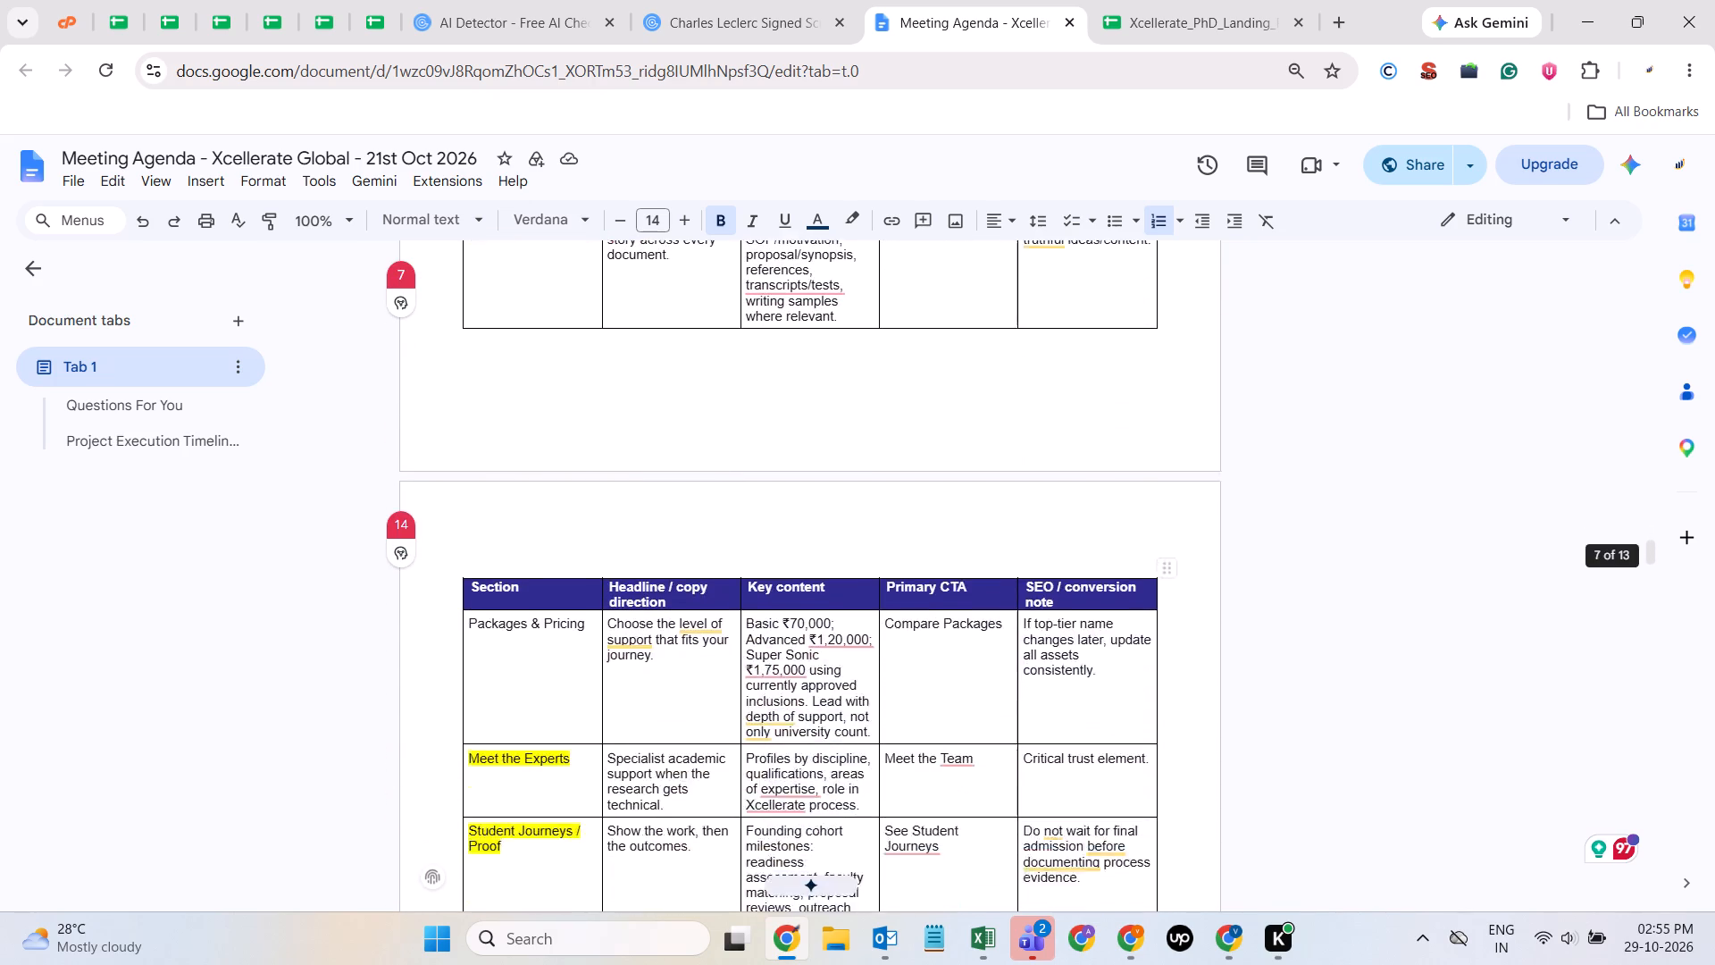
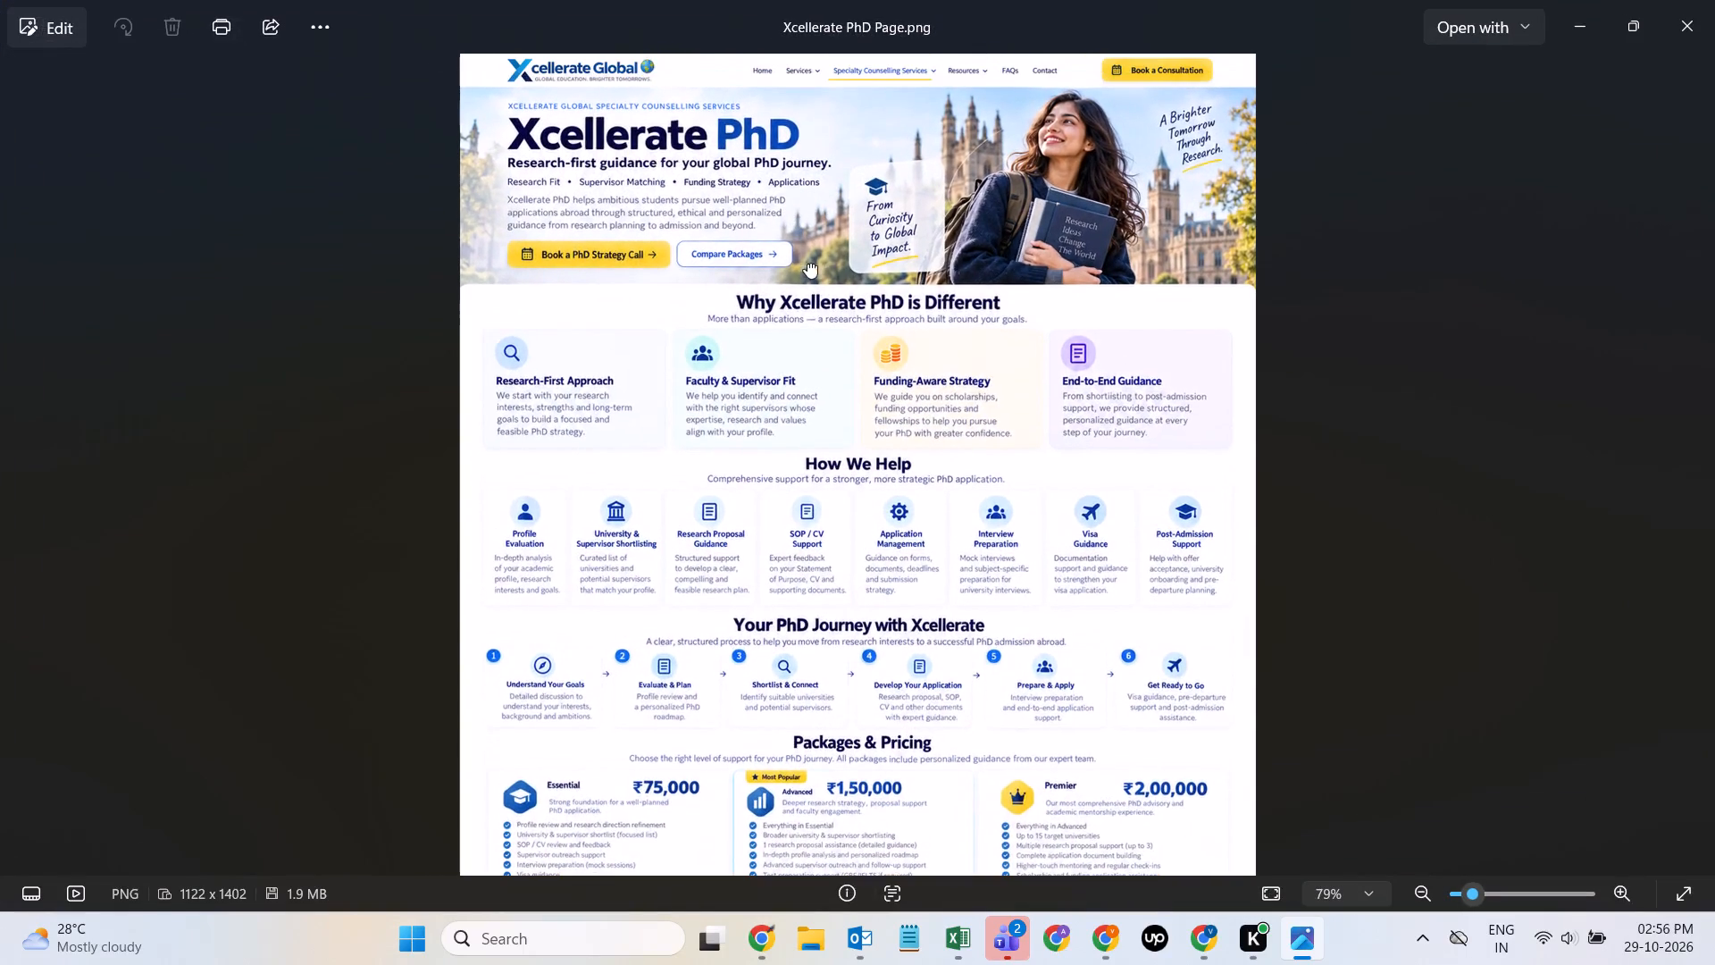
{"action": "left_click_drag", "start_coordinate": [807, 263], "coordinate": [808, 267]}
{"action": "left_click_drag", "start_coordinate": [830, 452], "coordinate": [798, 414]}
{"action": "scroll", "coordinate": [798, 414], "scroll_direction": "up", "scroll_amount": 4}
{"action": "scroll", "coordinate": [471, 230], "scroll_direction": "up", "scroll_amount": 3}
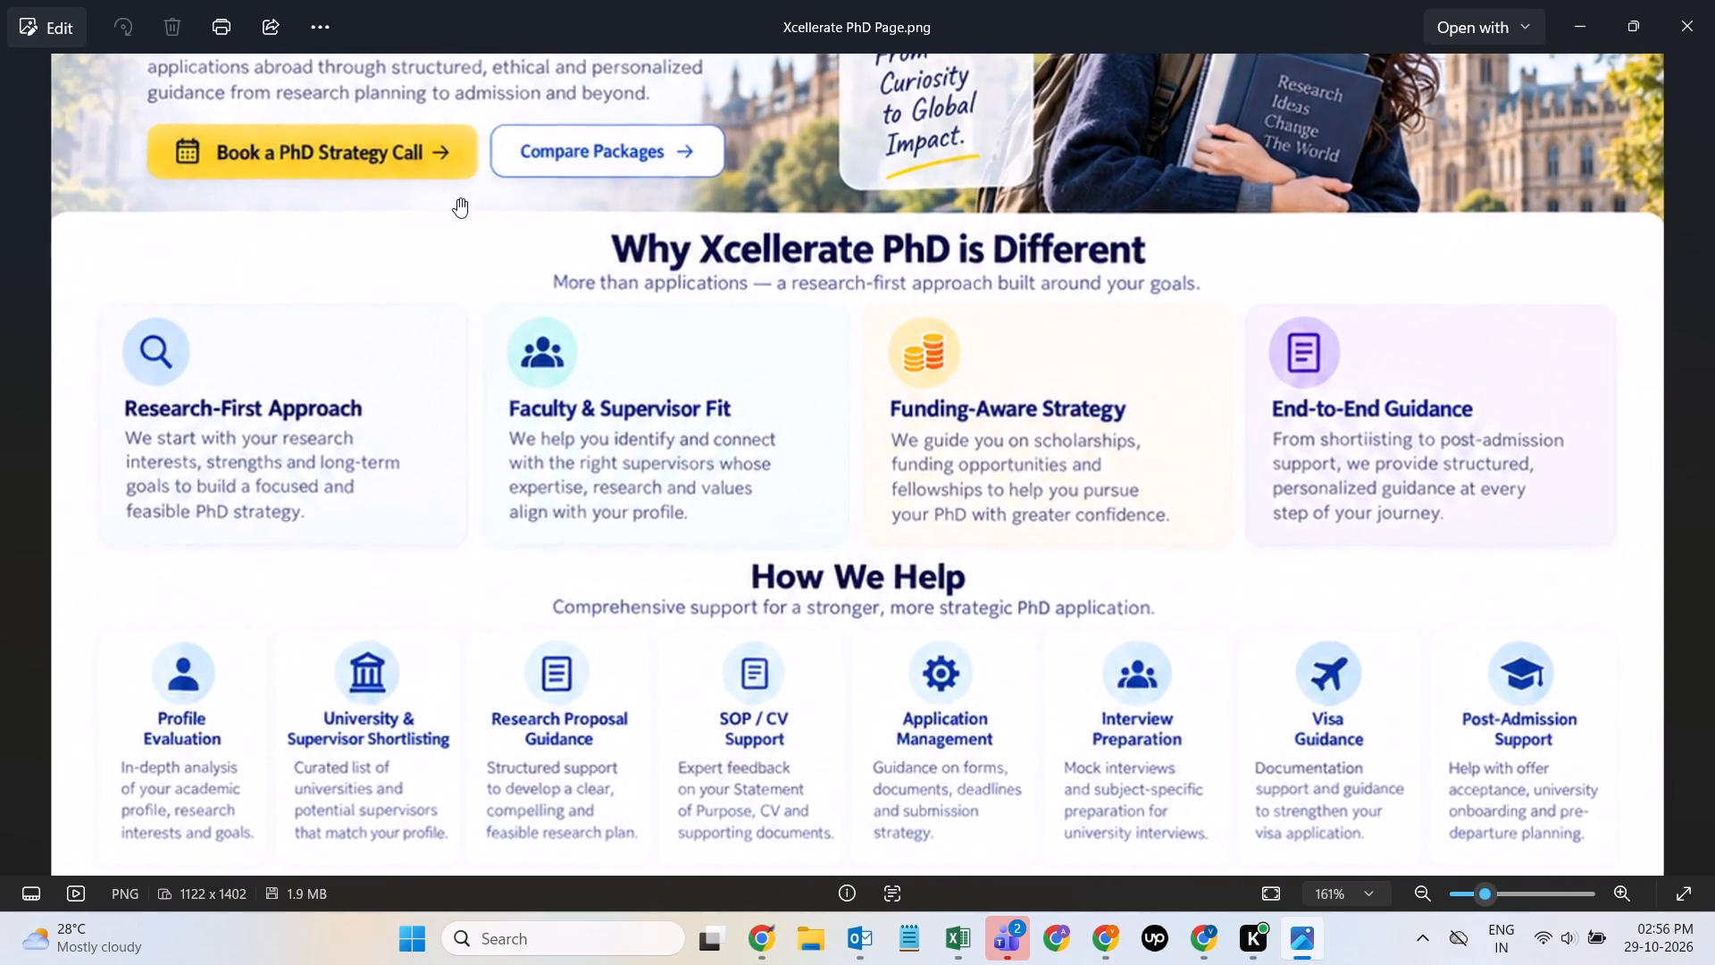
{"action": "left_click_drag", "start_coordinate": [457, 198], "coordinate": [671, 532]}
{"action": "scroll", "coordinate": [754, 328], "scroll_direction": "down", "scroll_amount": 1}
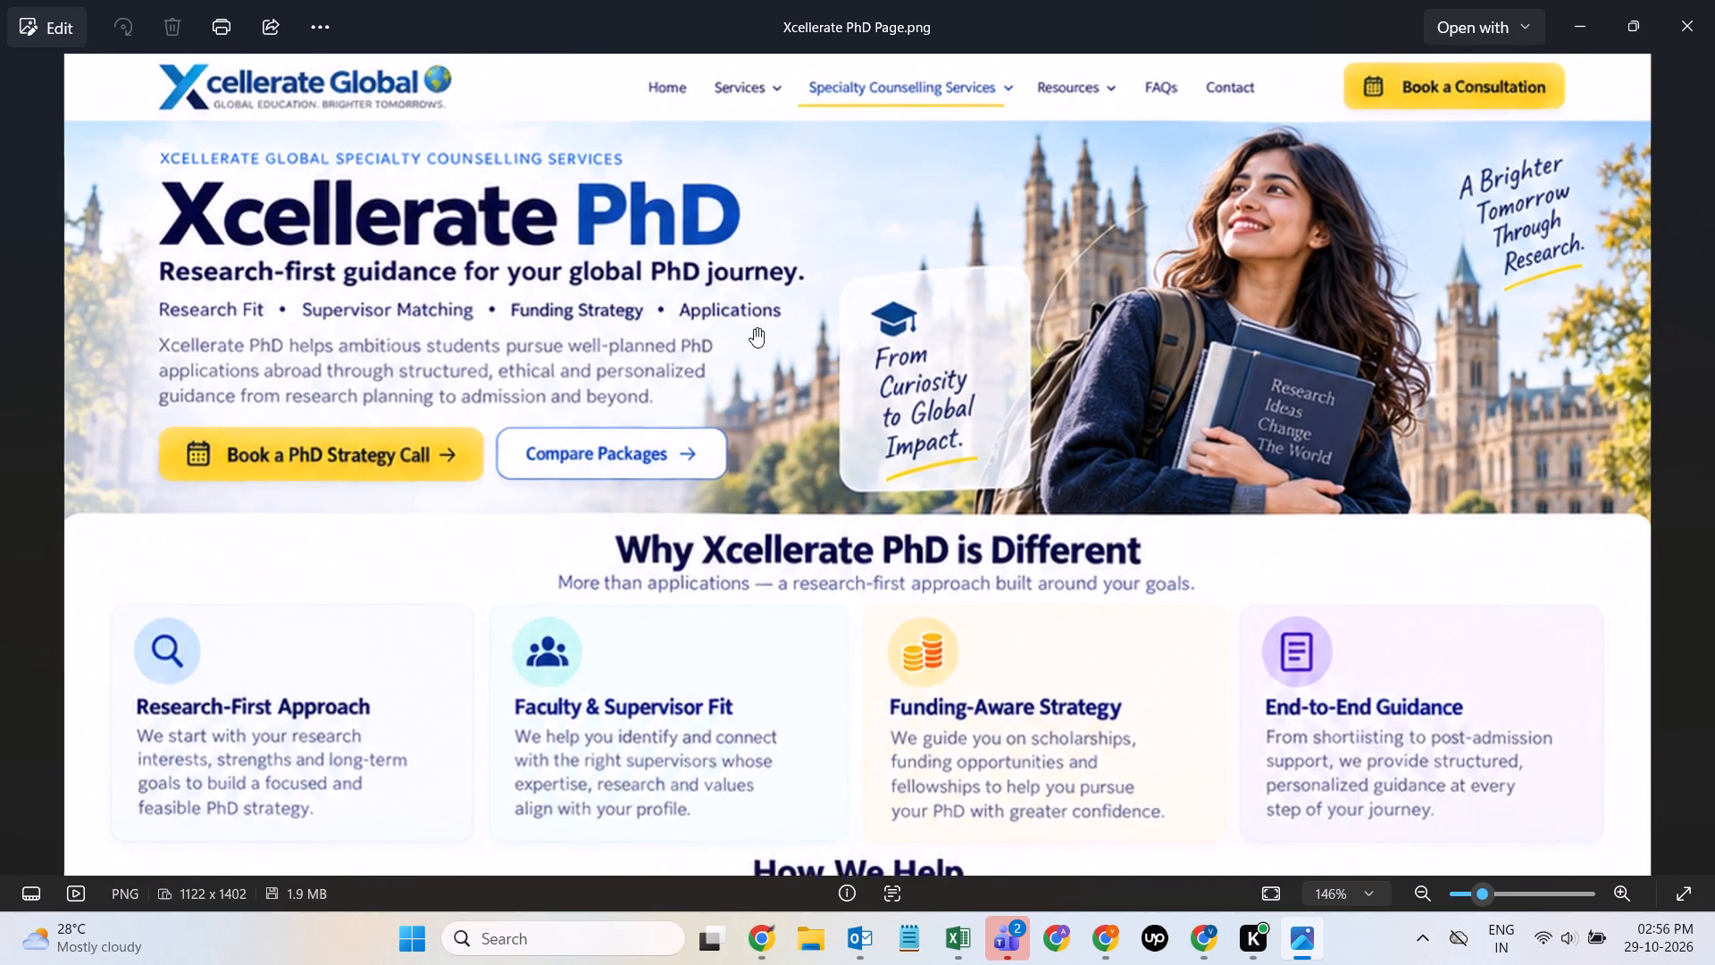
{"action": "scroll", "coordinate": [754, 328], "scroll_direction": "down", "scroll_amount": 2}
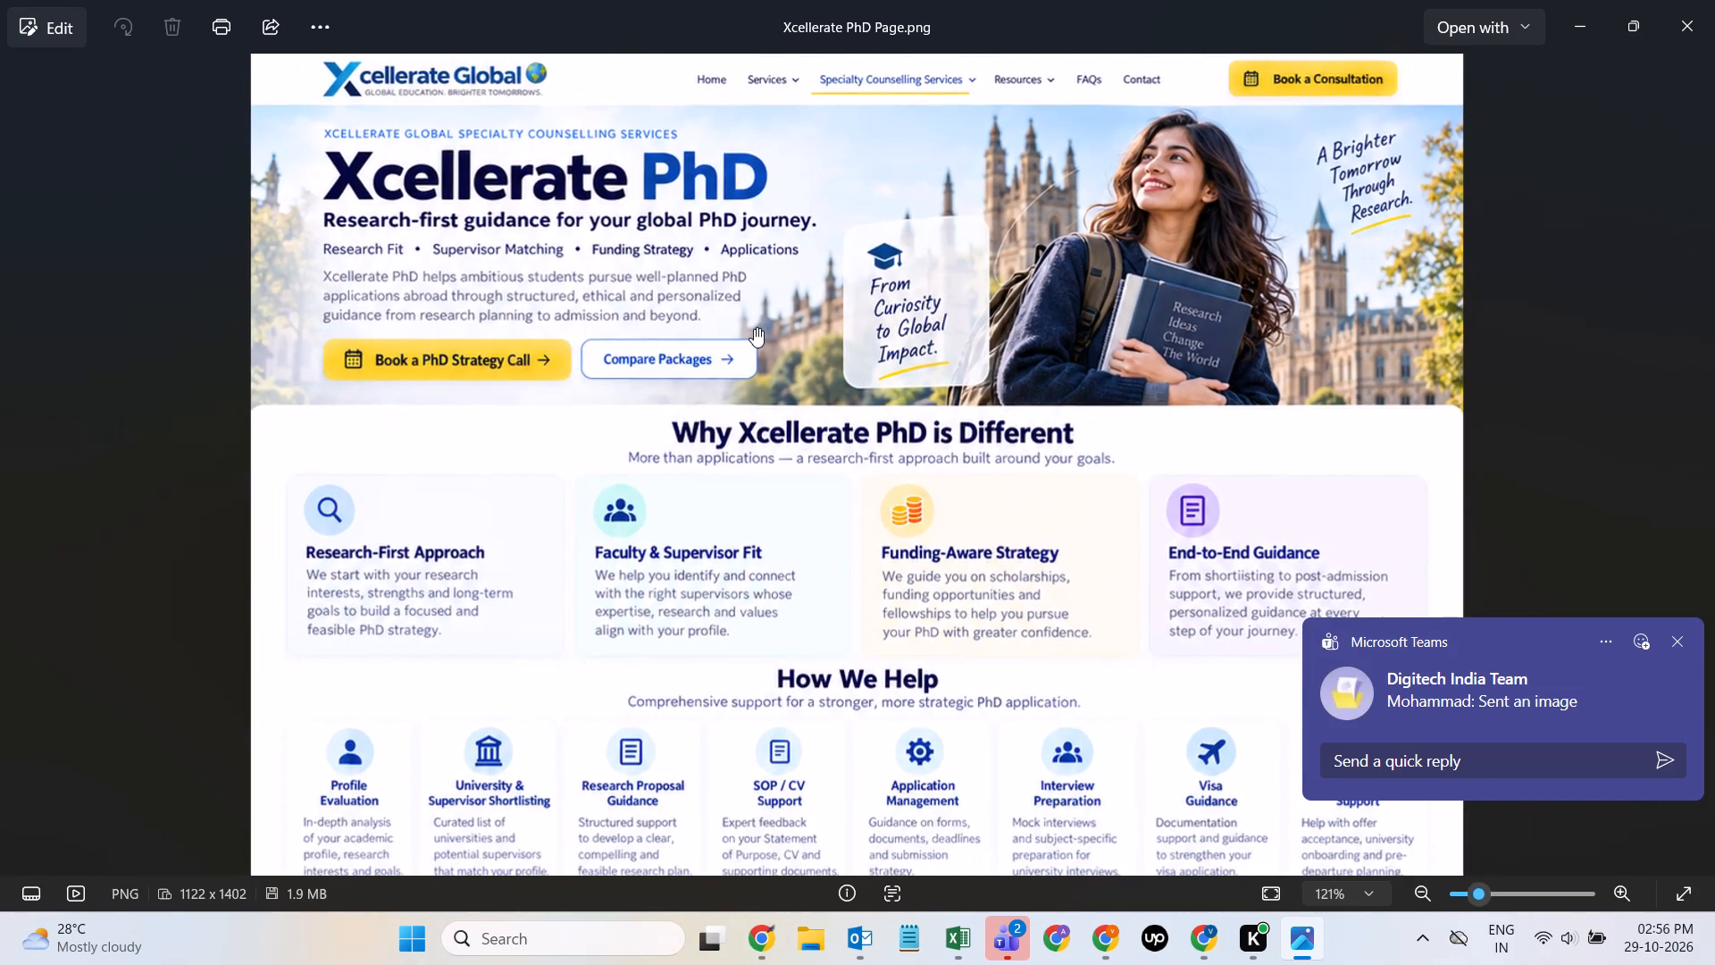
{"action": "scroll", "coordinate": [754, 328], "scroll_direction": "down", "scroll_amount": 2}
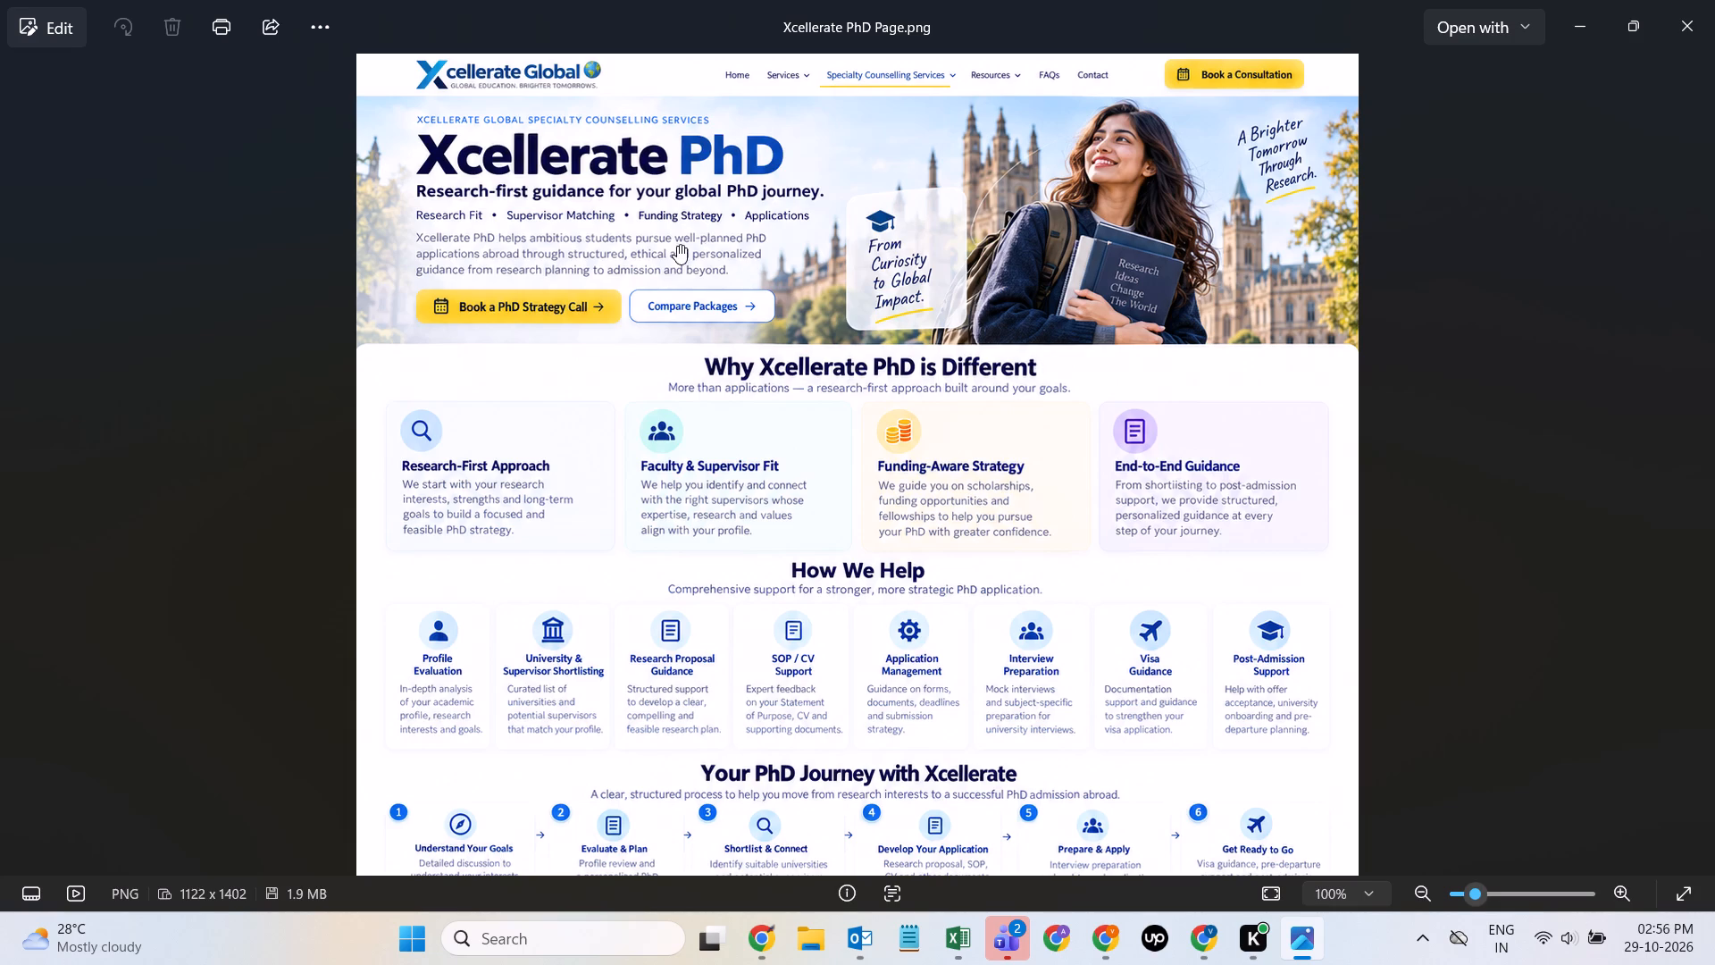
Examine the Xcellerate PhD page mockup, from the hero banner through the Why Xcellerate PhD is Different and How We Help sections.
{"action": "scroll", "coordinate": [677, 255], "scroll_direction": "up", "scroll_amount": 2}
{"action": "left_click_drag", "start_coordinate": [582, 221], "coordinate": [620, 340]}
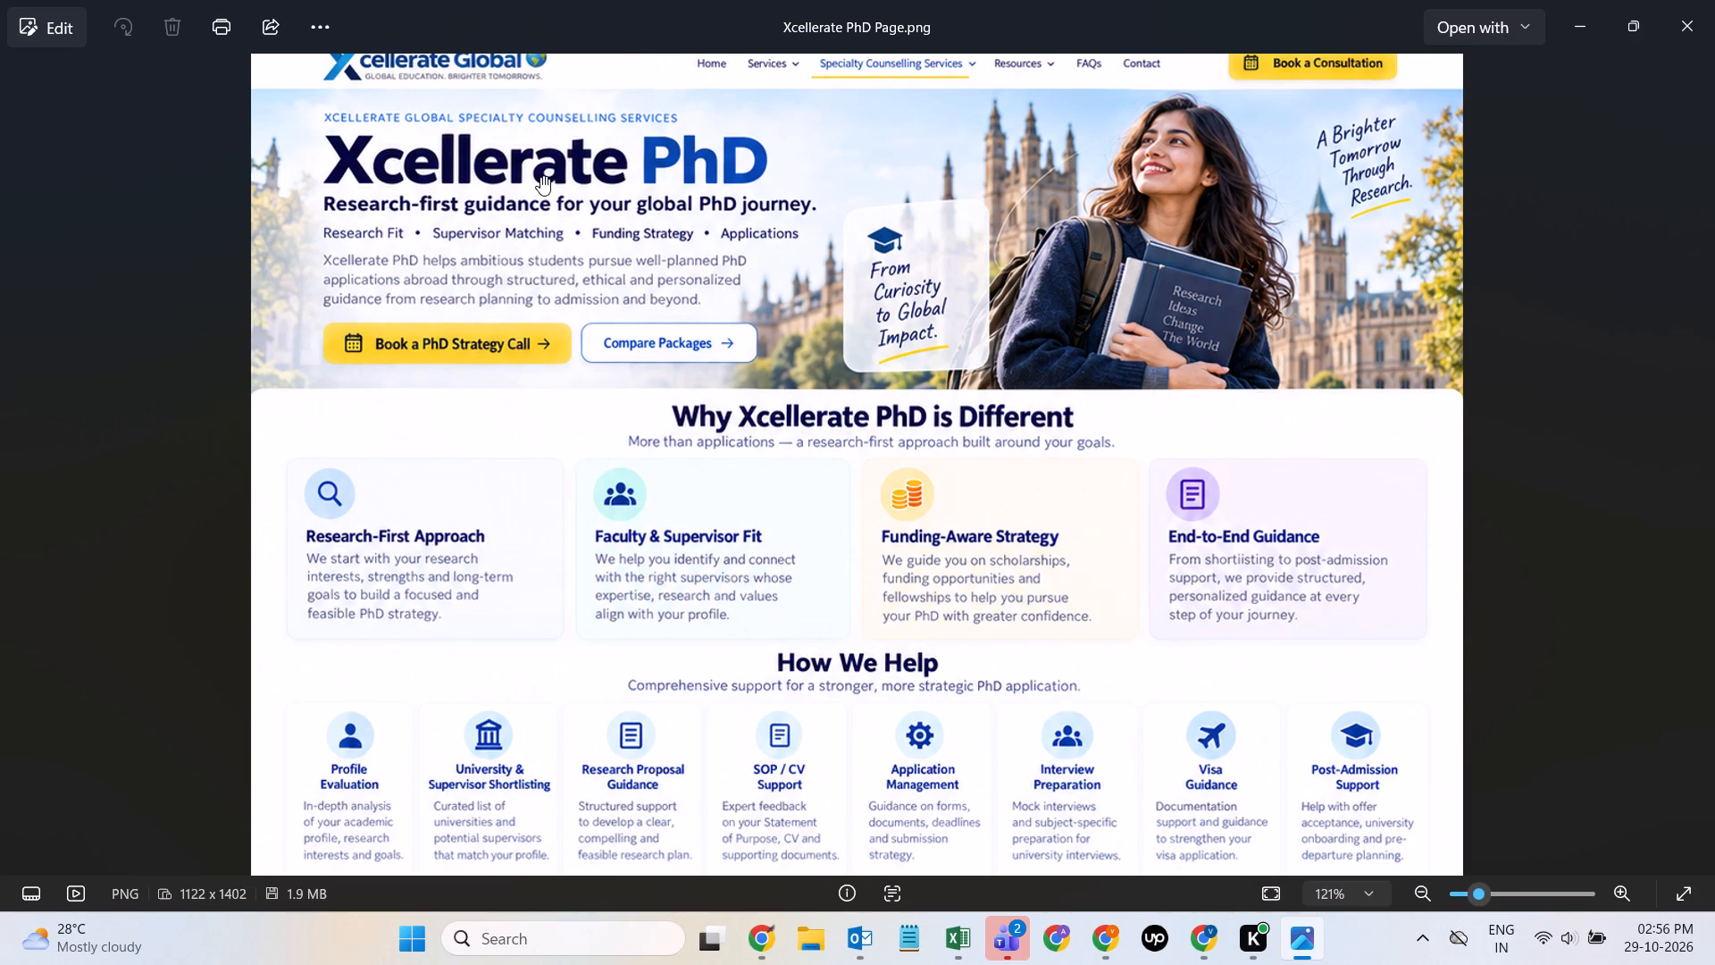
{"action": "scroll", "coordinate": [709, 426], "scroll_direction": "down", "scroll_amount": 3}
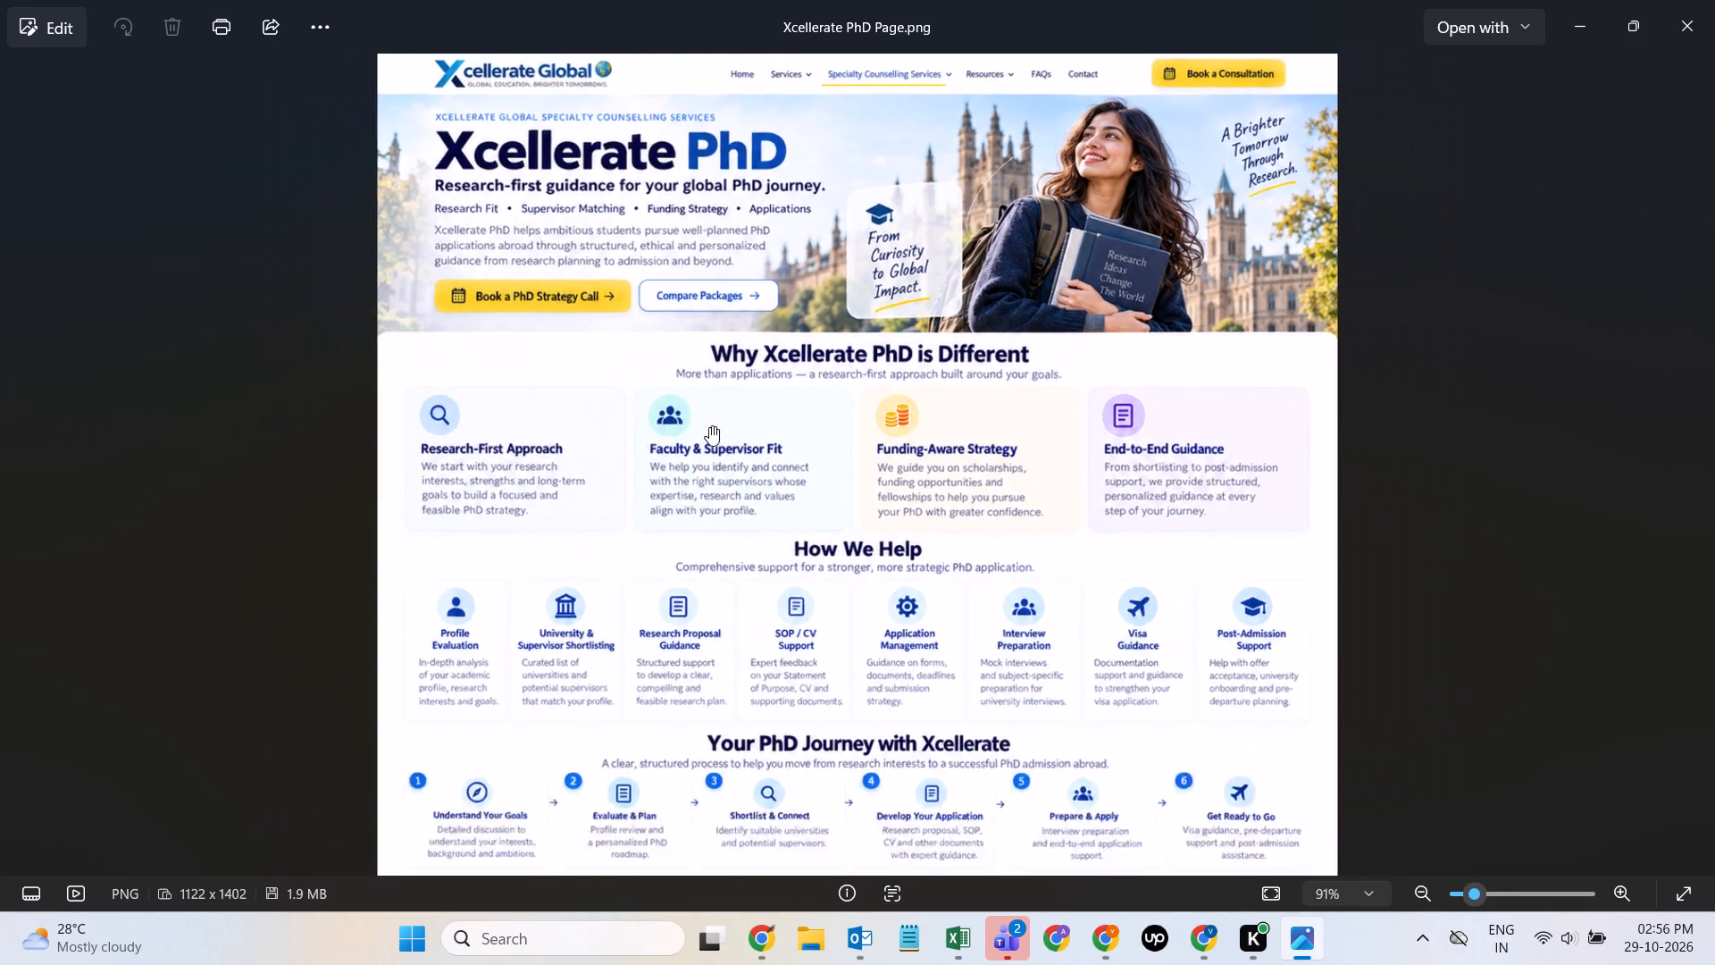
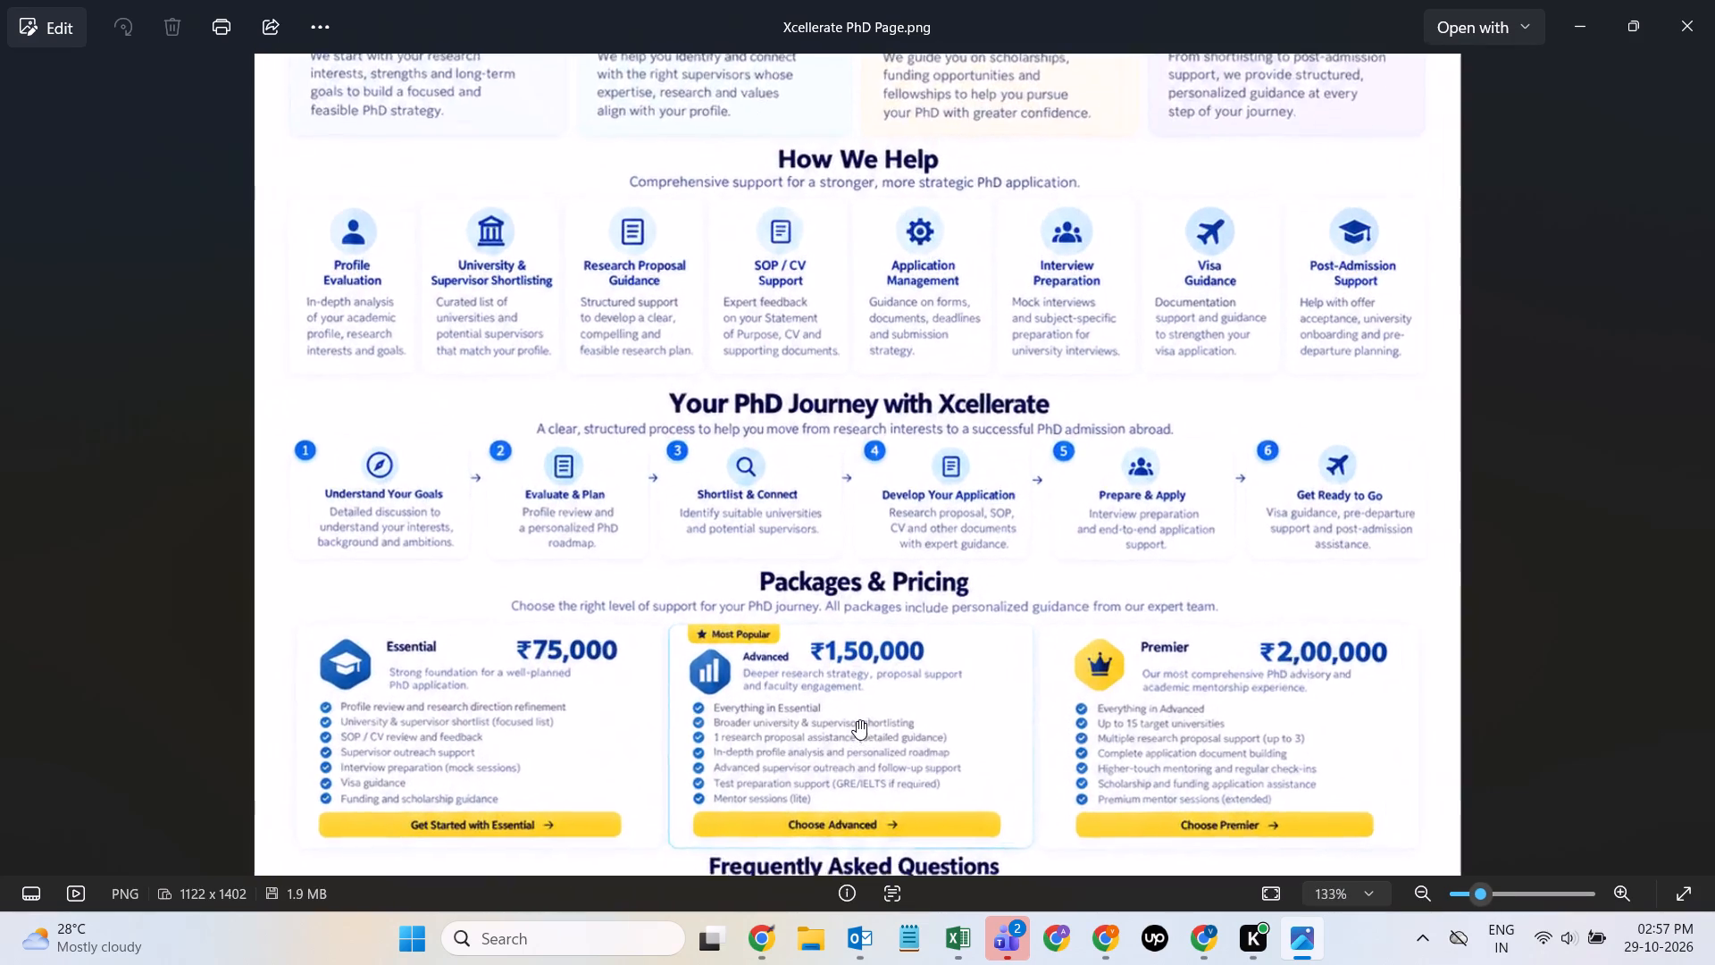
Examine the Your PhD Journey and Packages & Pricing sections of the PhD page mockup, comparing the Essential, Advanced and Premier packages.
{"action": "scroll", "coordinate": [857, 720], "scroll_direction": "up", "scroll_amount": 5}
{"action": "scroll", "coordinate": [555, 693], "scroll_direction": "down", "scroll_amount": 2}
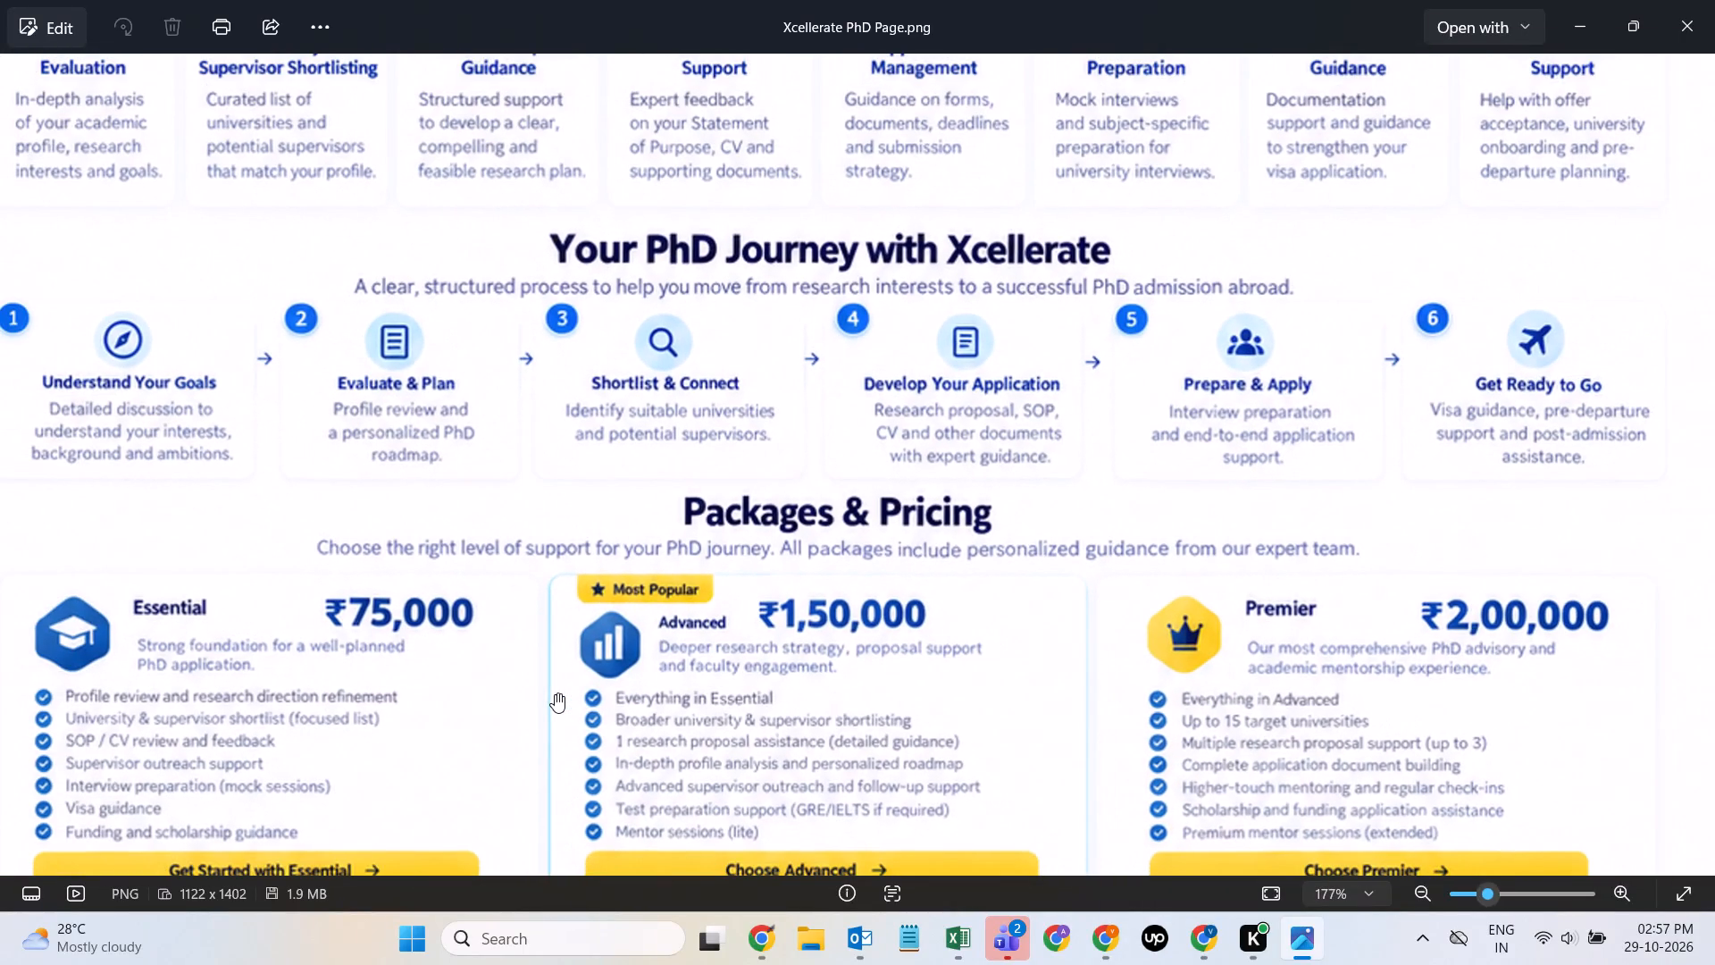
{"action": "left_click_drag", "start_coordinate": [555, 693], "coordinate": [575, 572]}
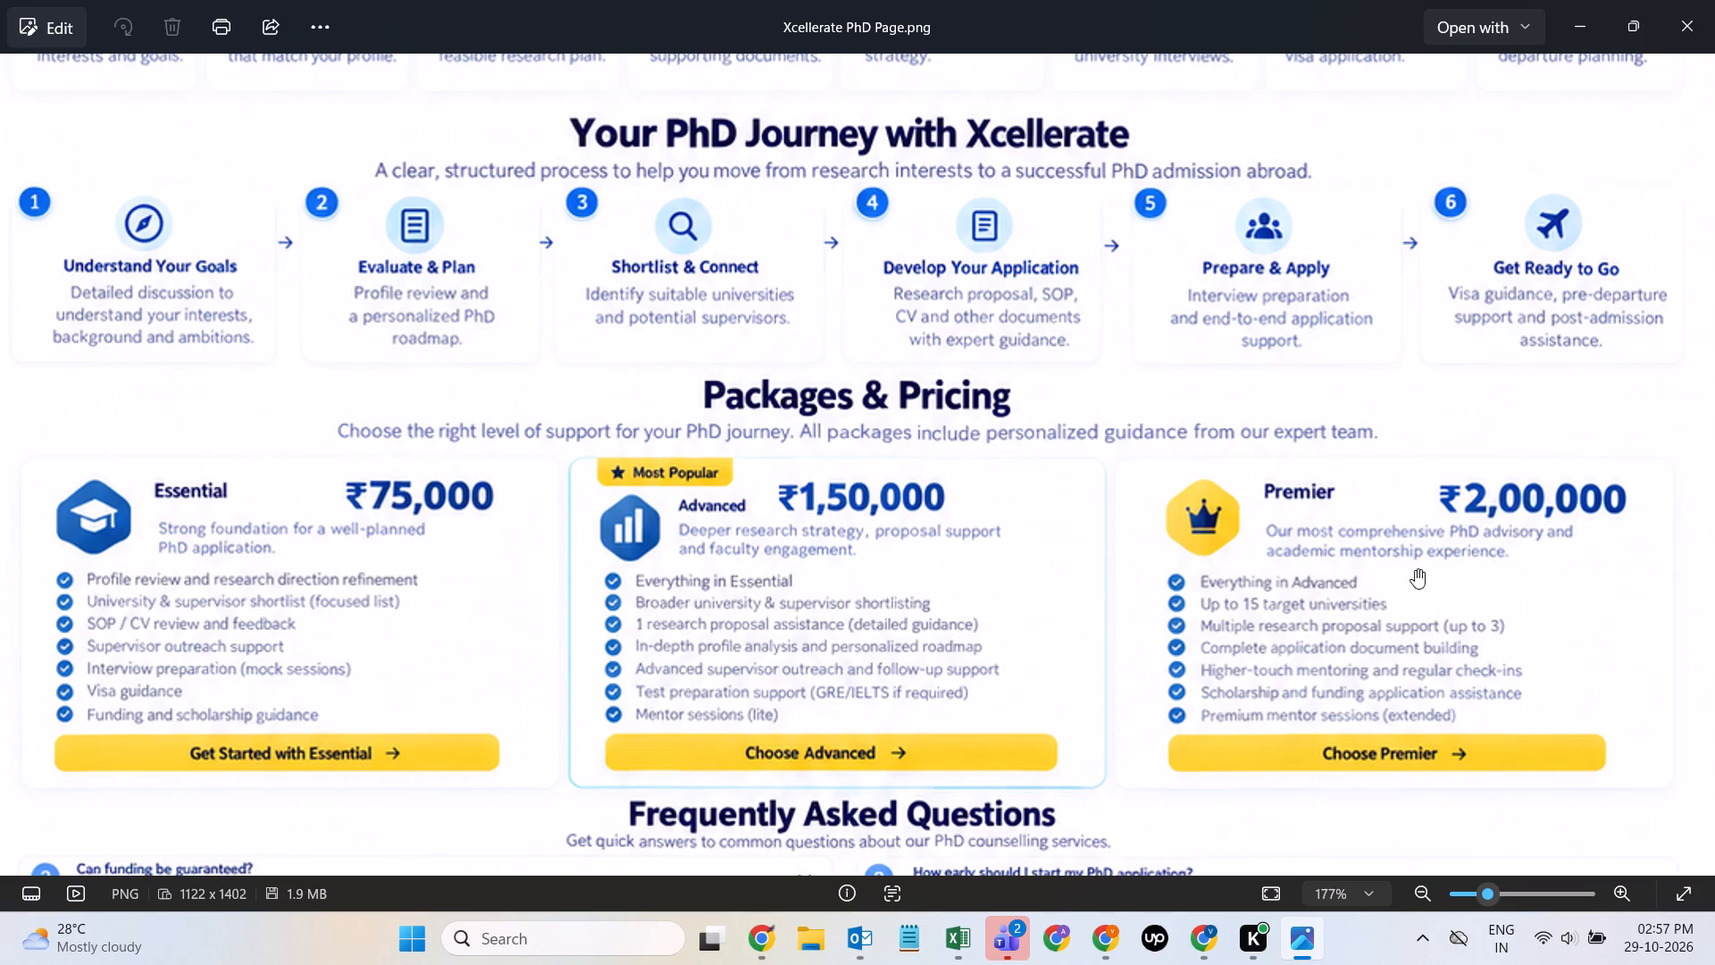
{"action": "scroll", "coordinate": [1431, 570], "scroll_direction": "down", "scroll_amount": 4}
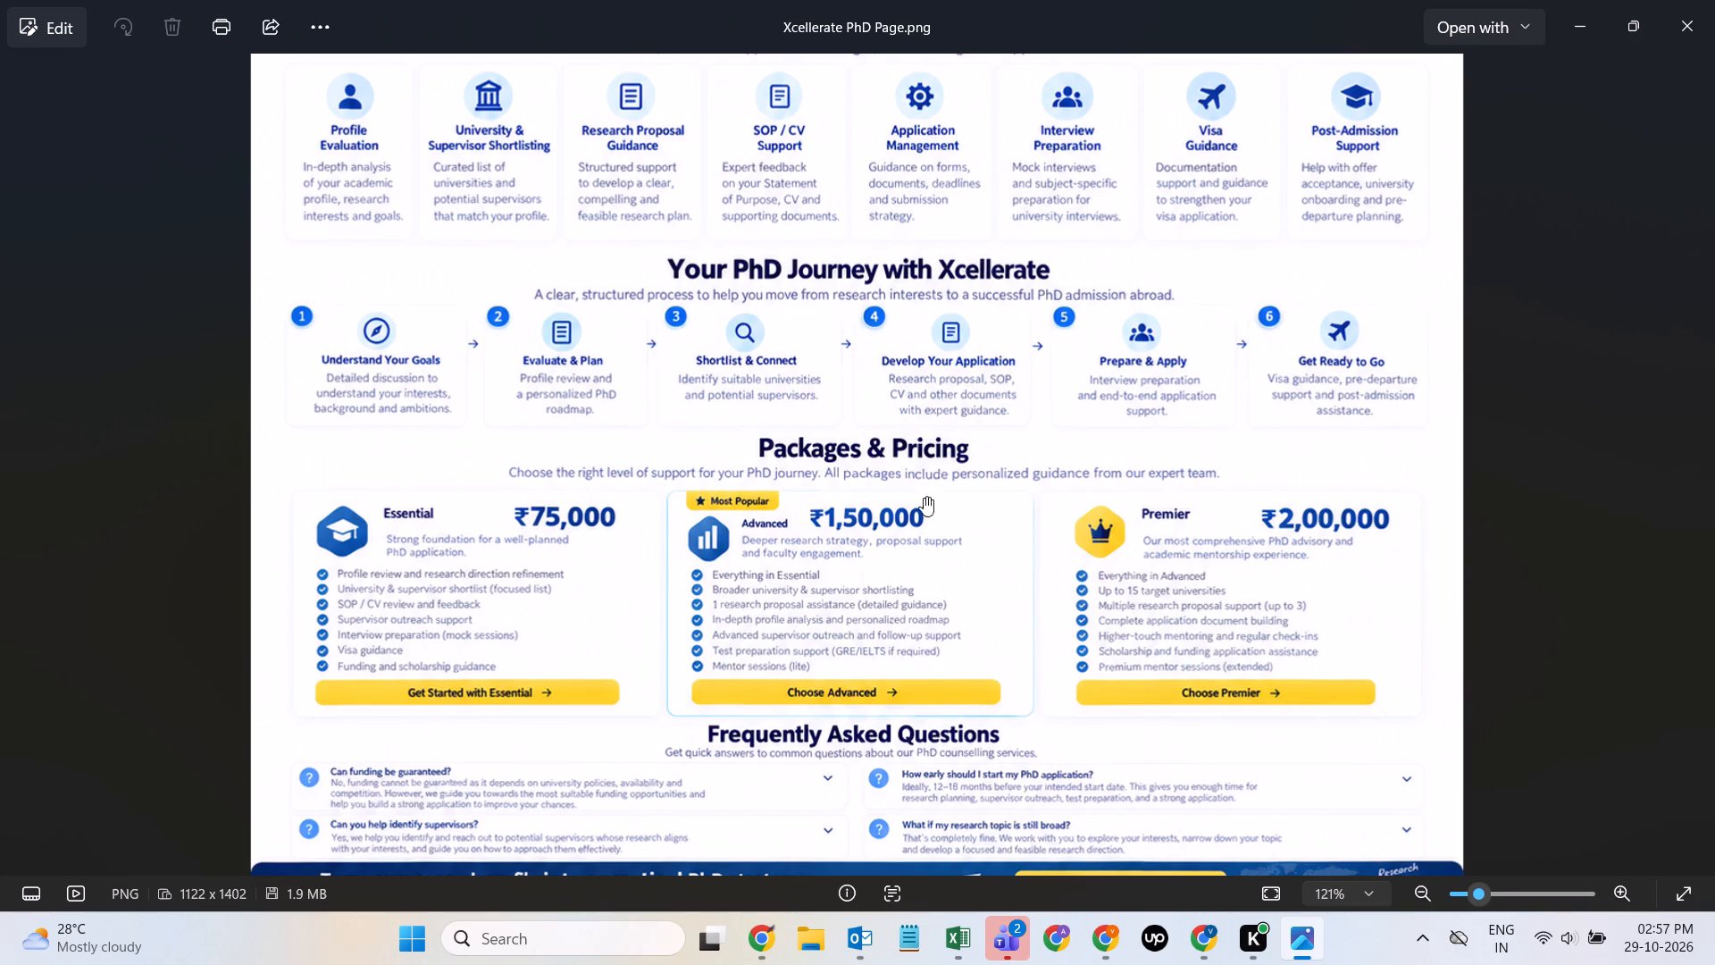
{"action": "scroll", "coordinate": [1066, 537], "scroll_direction": "up", "scroll_amount": 6}
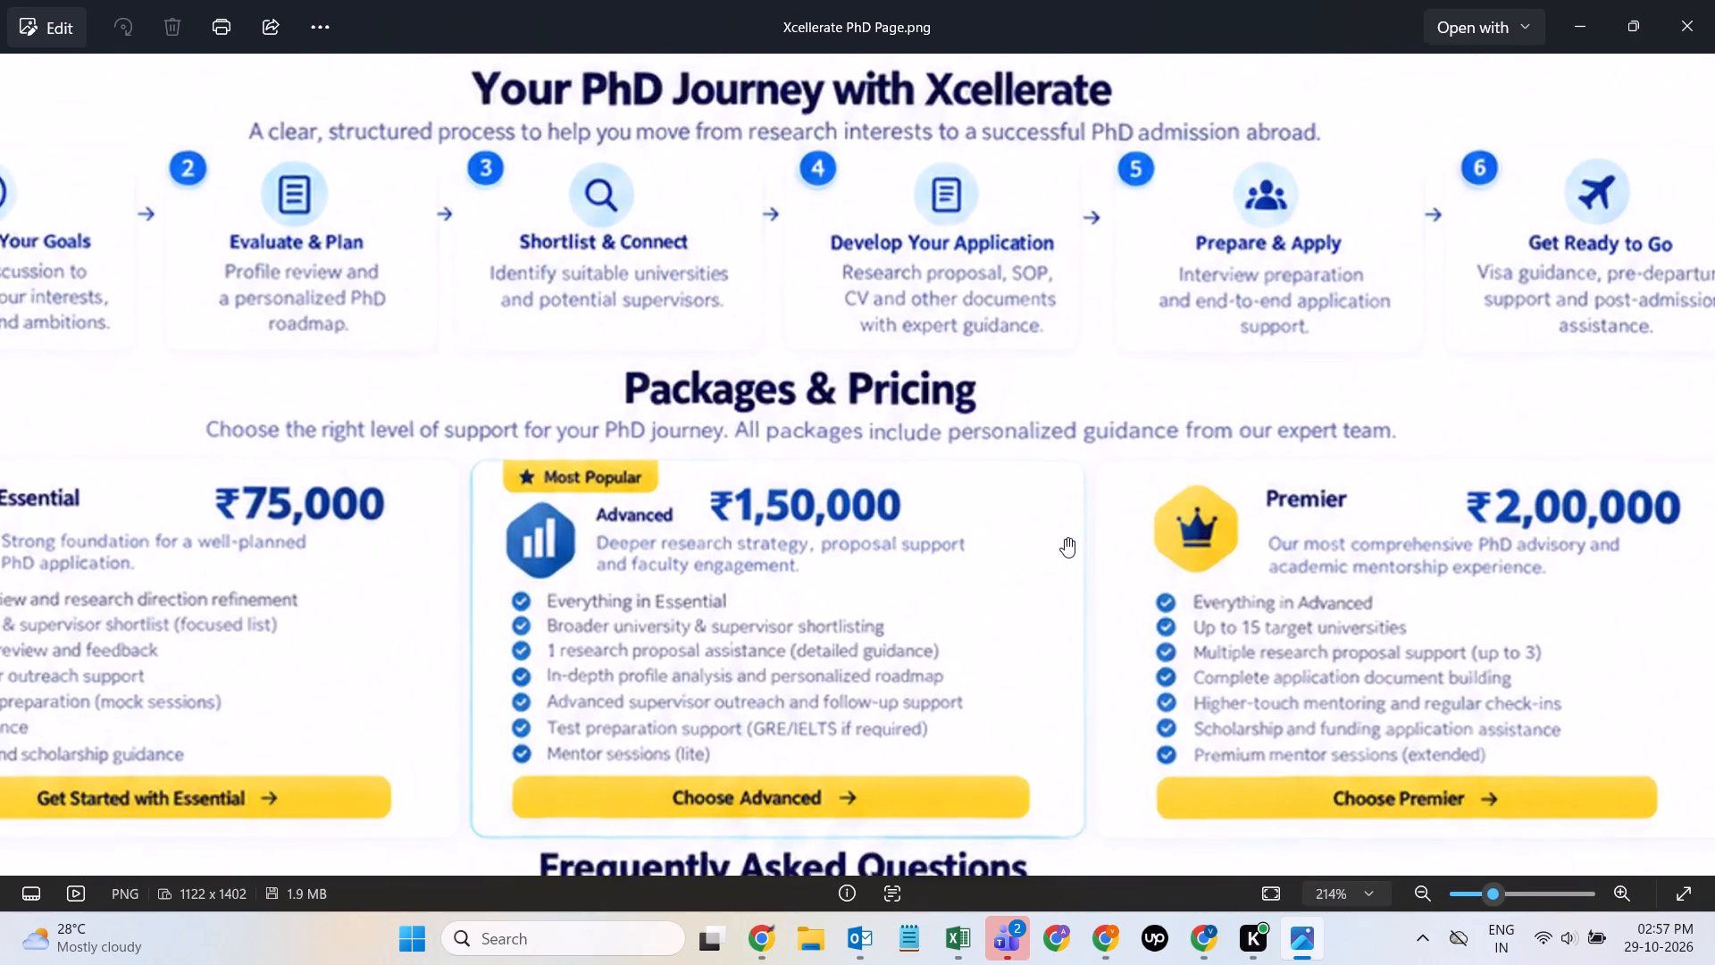
{"action": "scroll", "coordinate": [1065, 538], "scroll_direction": "down", "scroll_amount": 6}
{"action": "scroll", "coordinate": [1065, 535], "scroll_direction": "up", "scroll_amount": 1}
{"action": "scroll", "coordinate": [1065, 535], "scroll_direction": "down", "scroll_amount": 5}
{"action": "scroll", "coordinate": [918, 443], "scroll_direction": "down", "scroll_amount": 3}
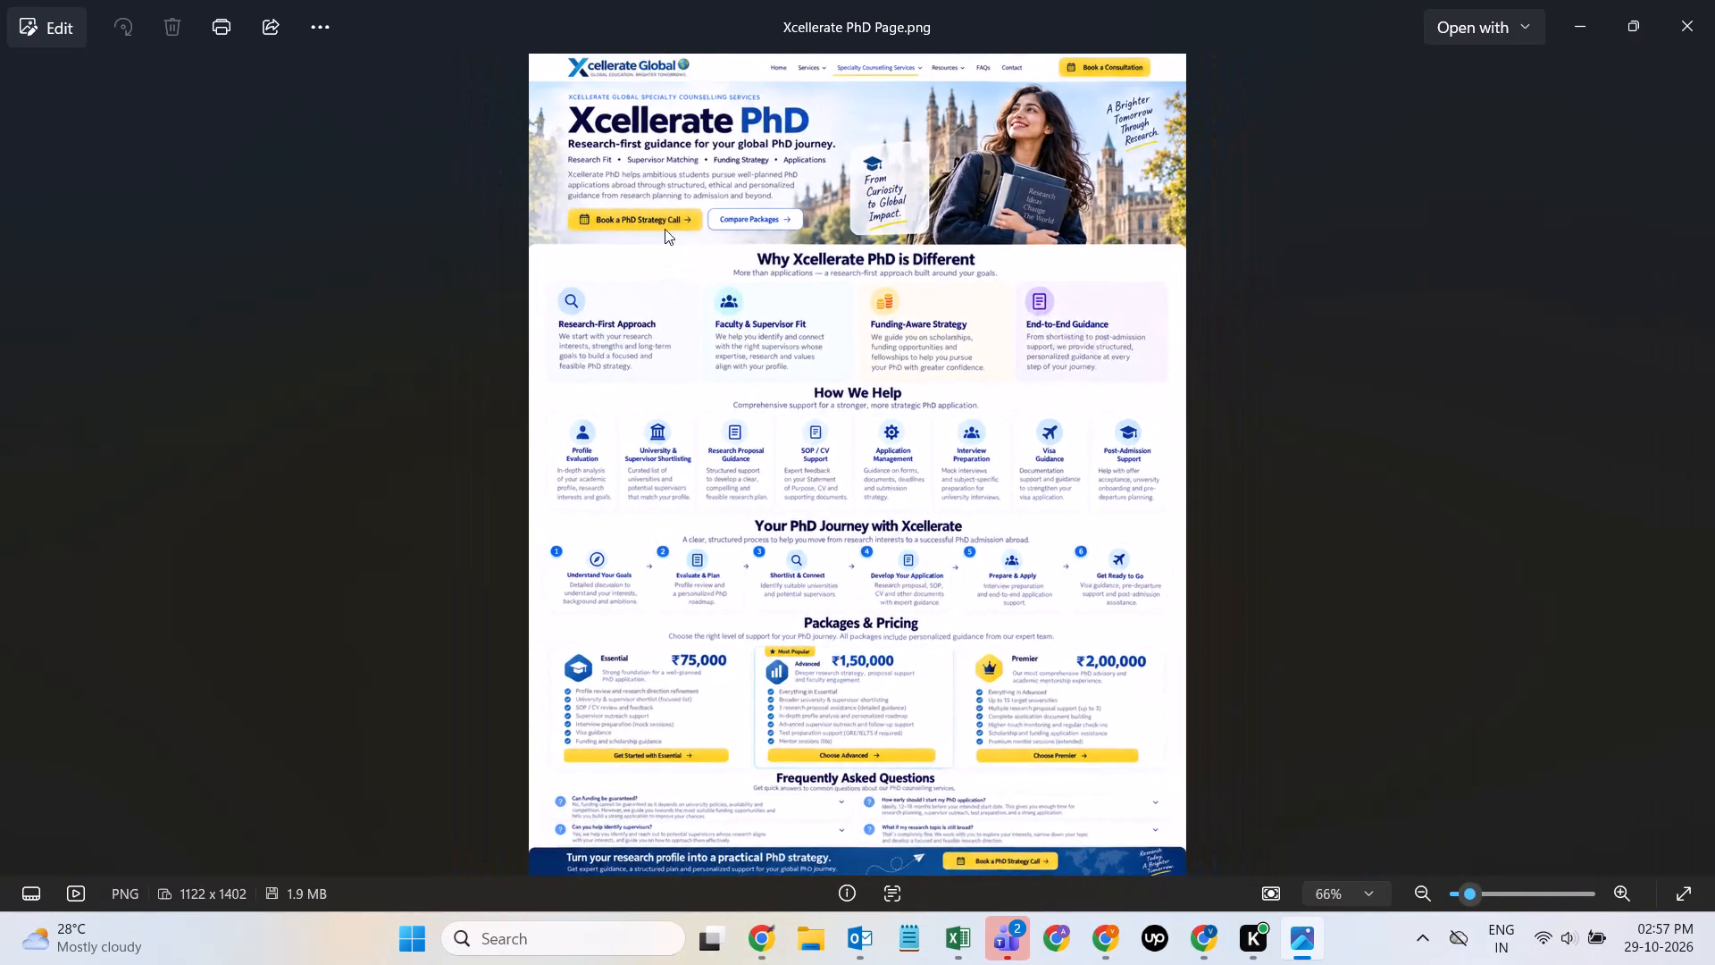
Review the PhD page mockup again from the hero banner through How We Help and the PhD journey to Packages & Pricing.
{"action": "left_click_drag", "start_coordinate": [661, 210], "coordinate": [661, 361]}
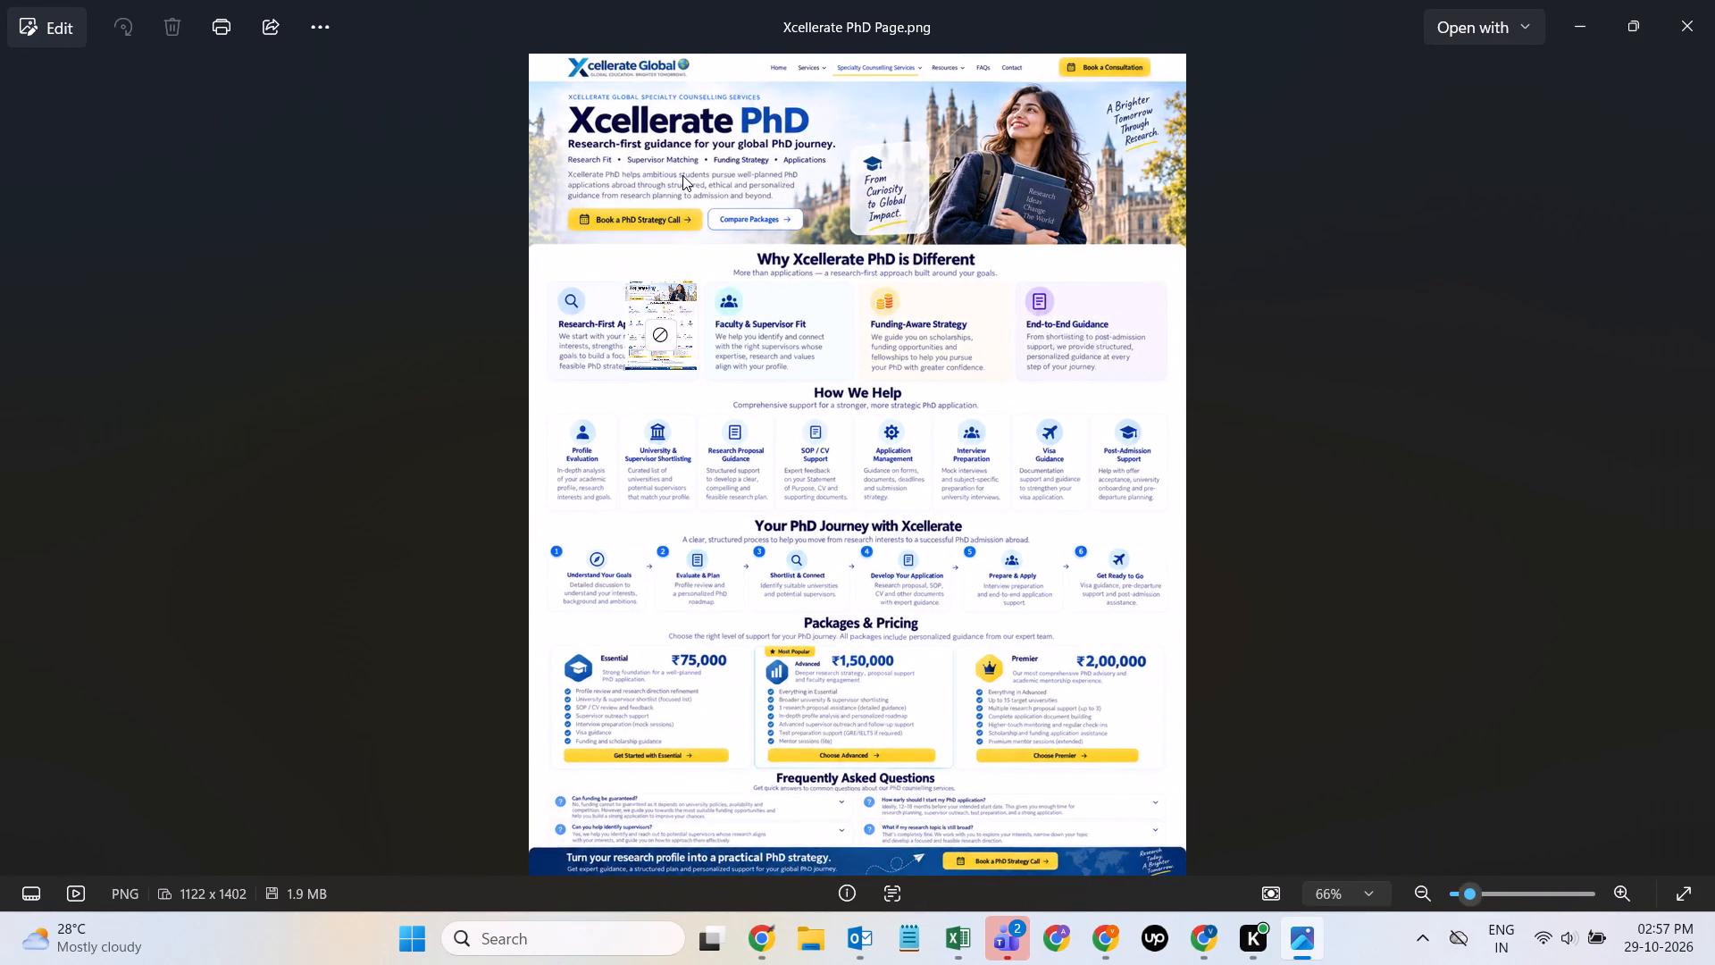
{"action": "scroll", "coordinate": [682, 175], "scroll_direction": "up", "scroll_amount": 4}
{"action": "left_click_drag", "start_coordinate": [682, 175], "coordinate": [850, 248]}
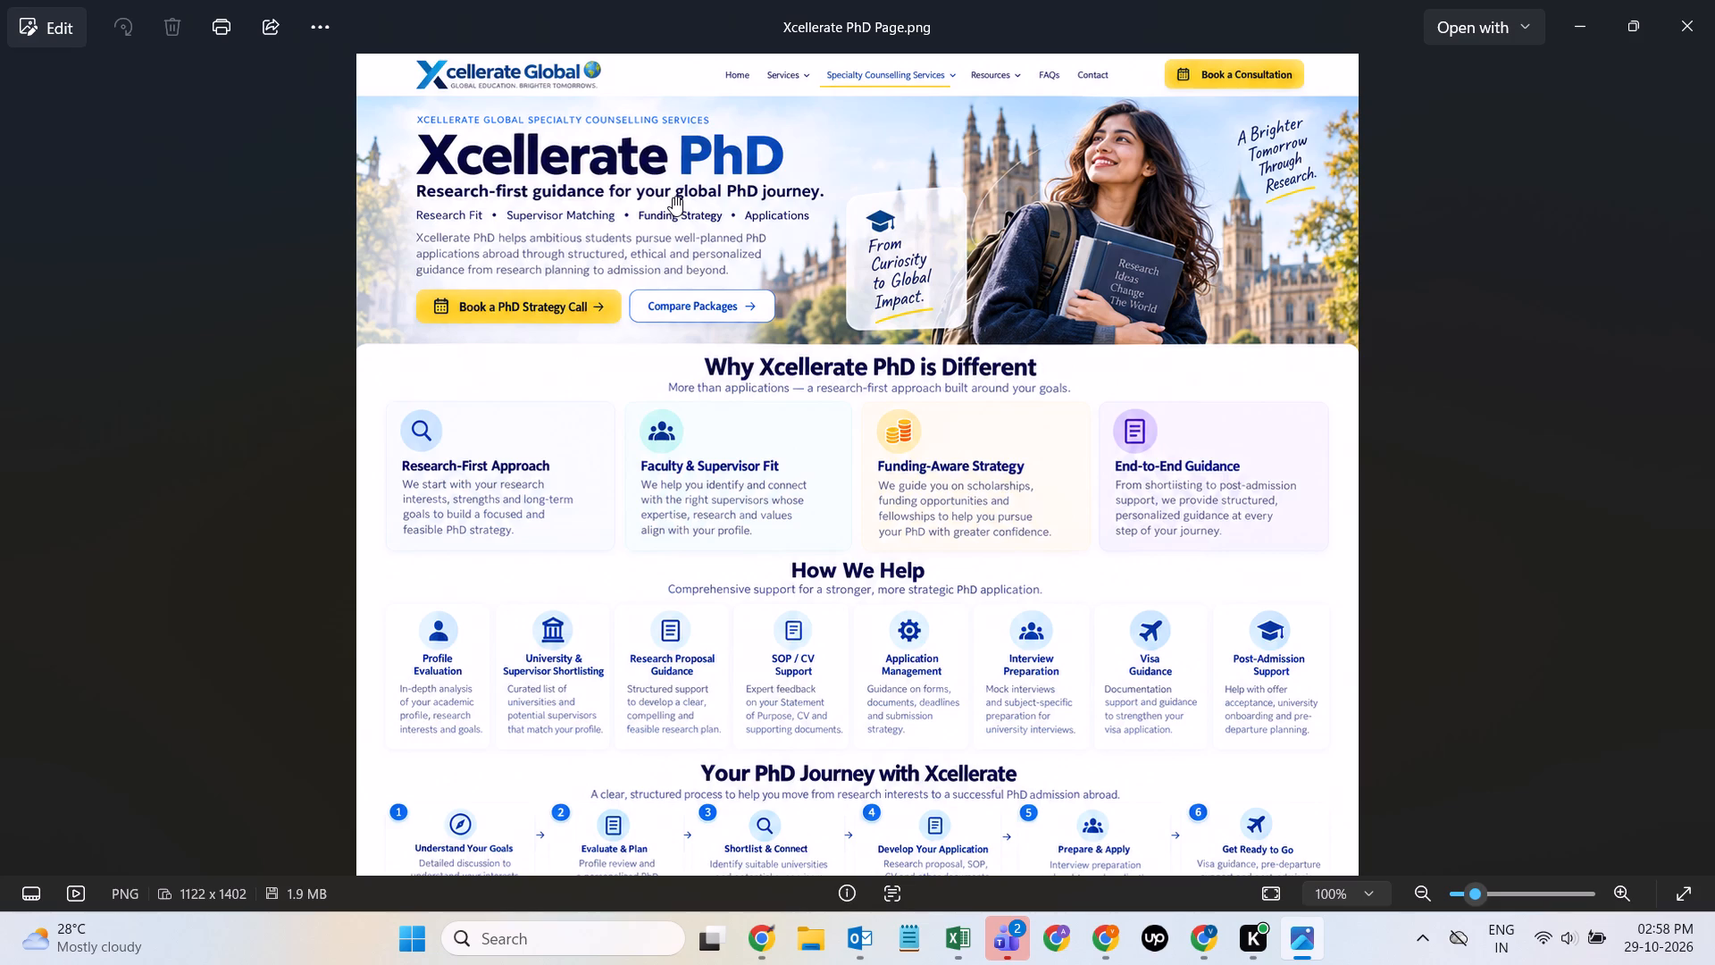
{"action": "scroll", "coordinate": [753, 608], "scroll_direction": "down", "scroll_amount": 2}
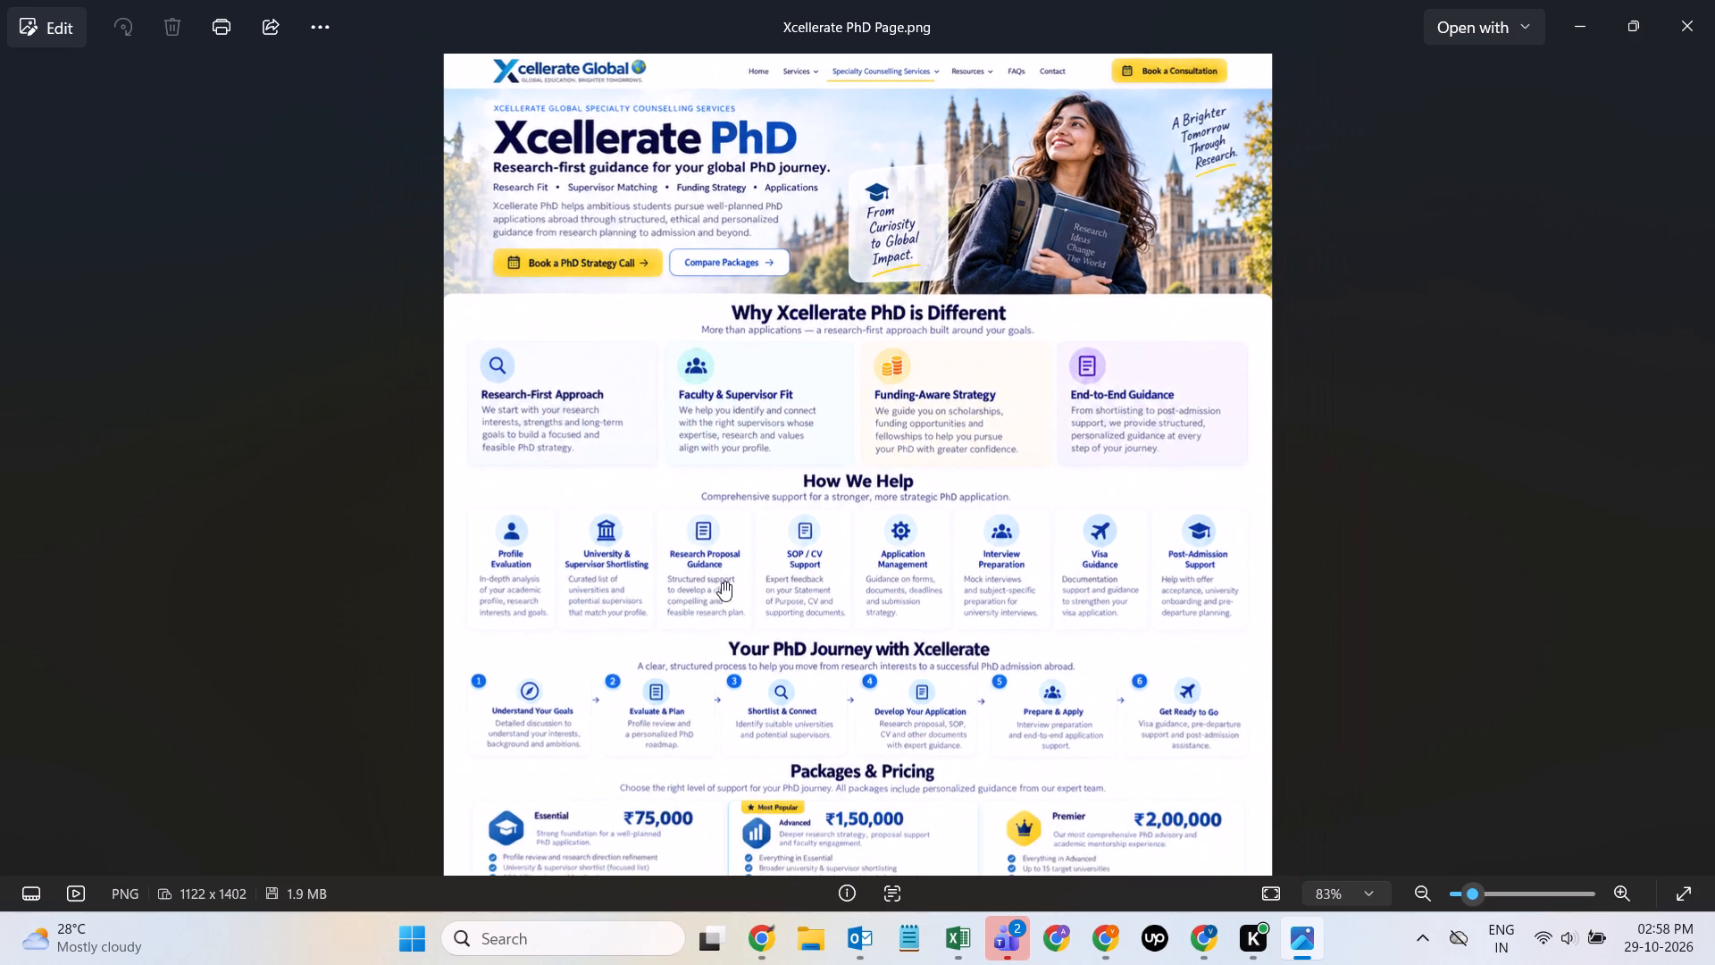
{"action": "scroll", "coordinate": [586, 458], "scroll_direction": "up", "scroll_amount": 3}
{"action": "left_click_drag", "start_coordinate": [583, 182], "coordinate": [609, 340]}
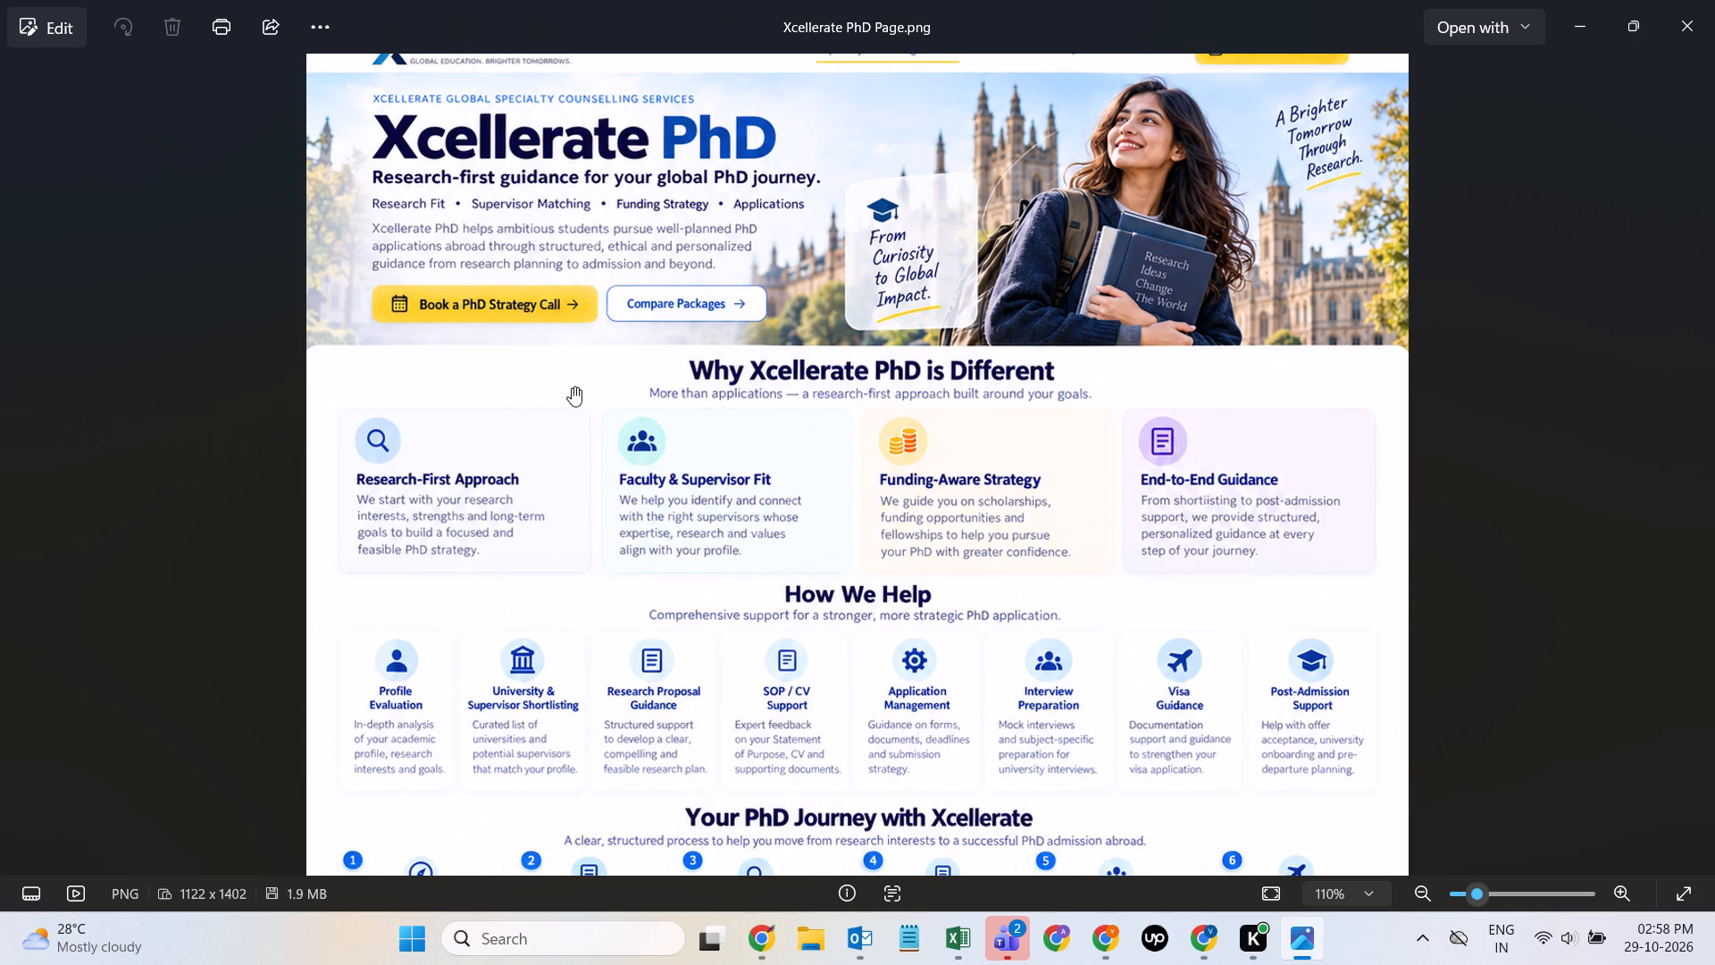
{"action": "scroll", "coordinate": [572, 387], "scroll_direction": "down", "scroll_amount": 1}
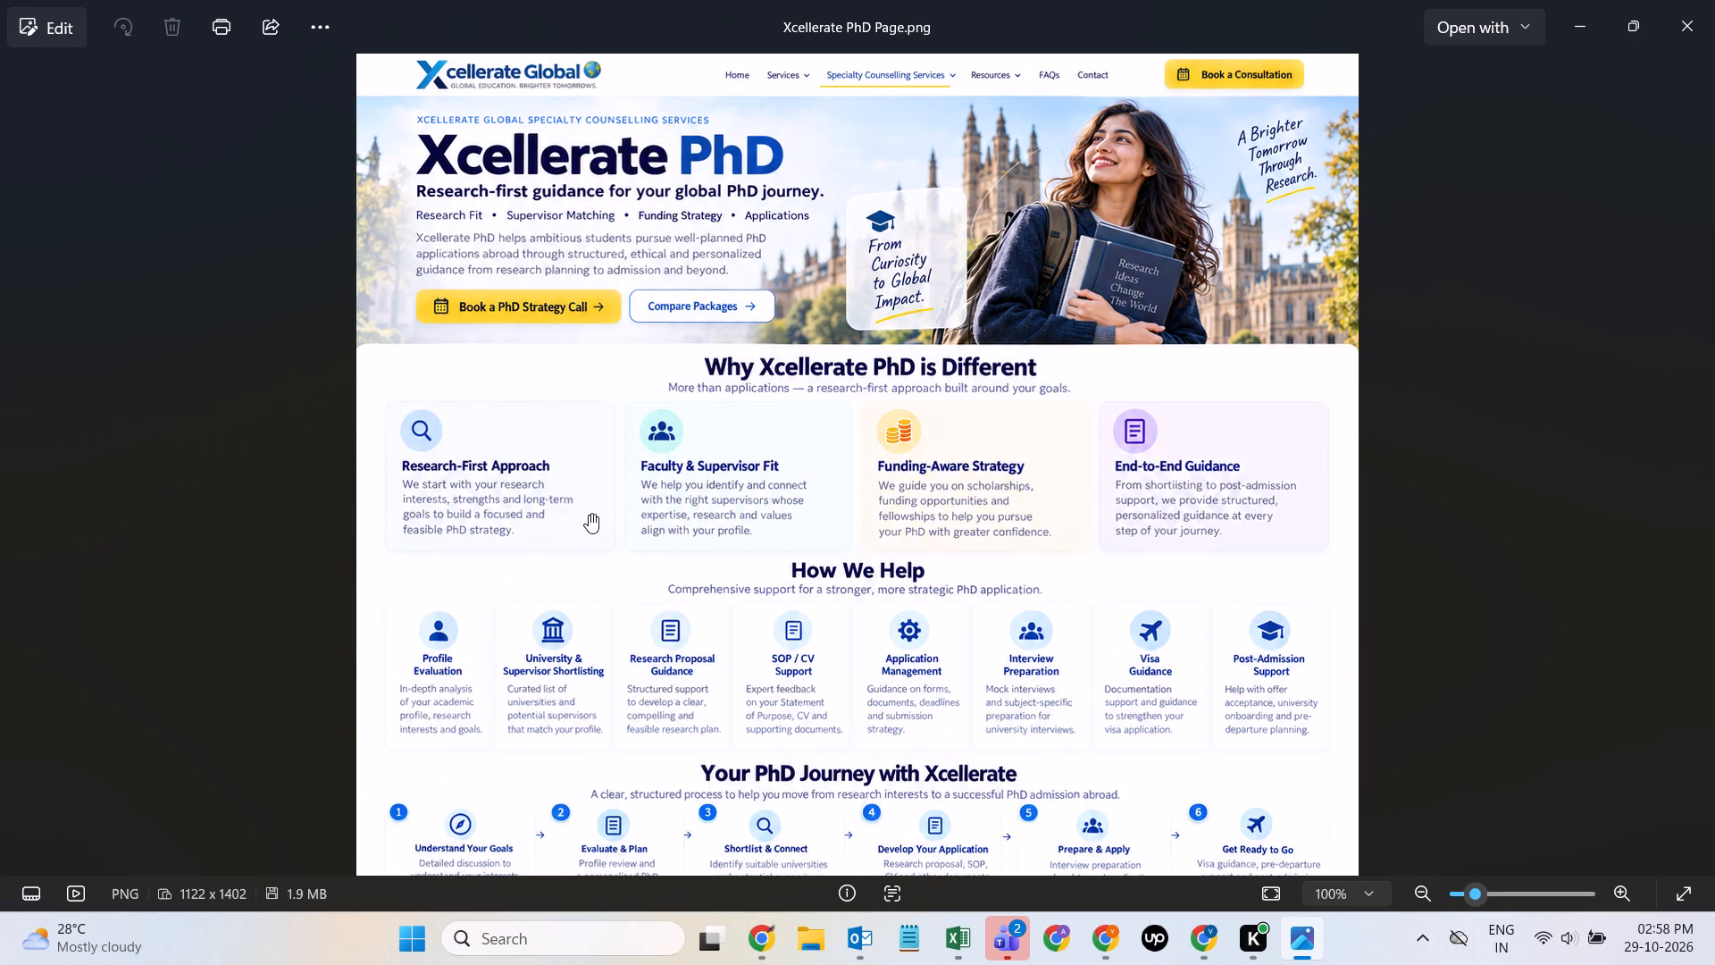
{"action": "scroll", "coordinate": [589, 514], "scroll_direction": "up", "scroll_amount": 1}
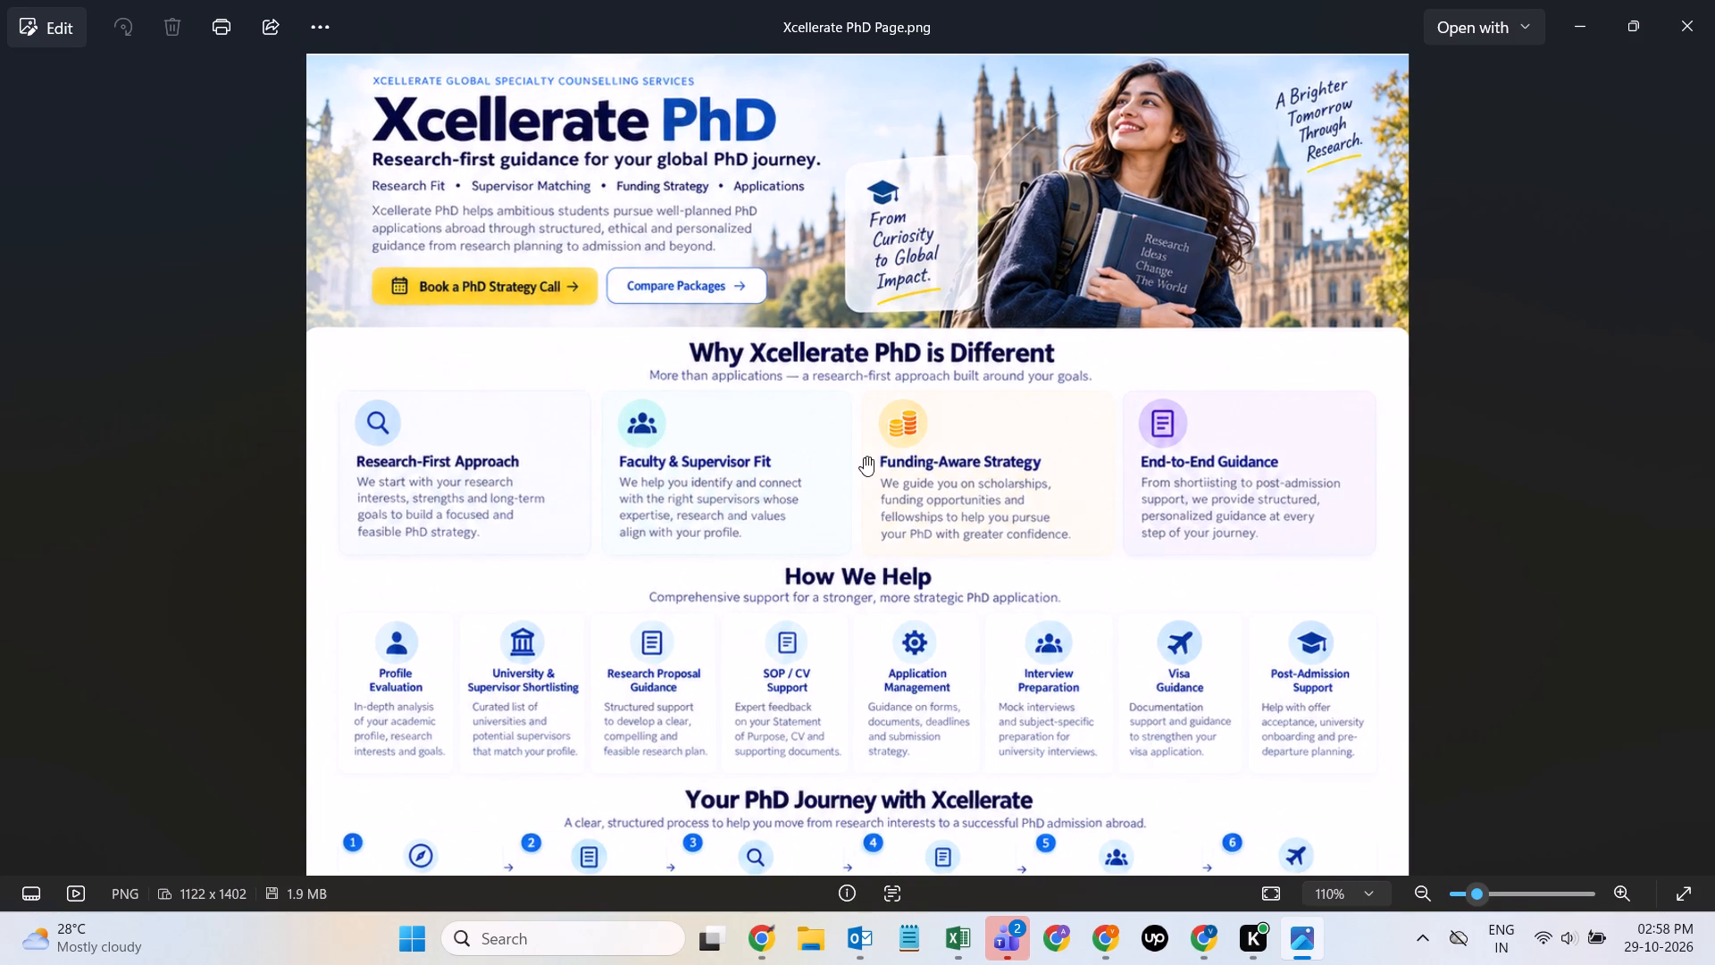
{"action": "left_click_drag", "start_coordinate": [859, 466], "coordinate": [690, 213]}
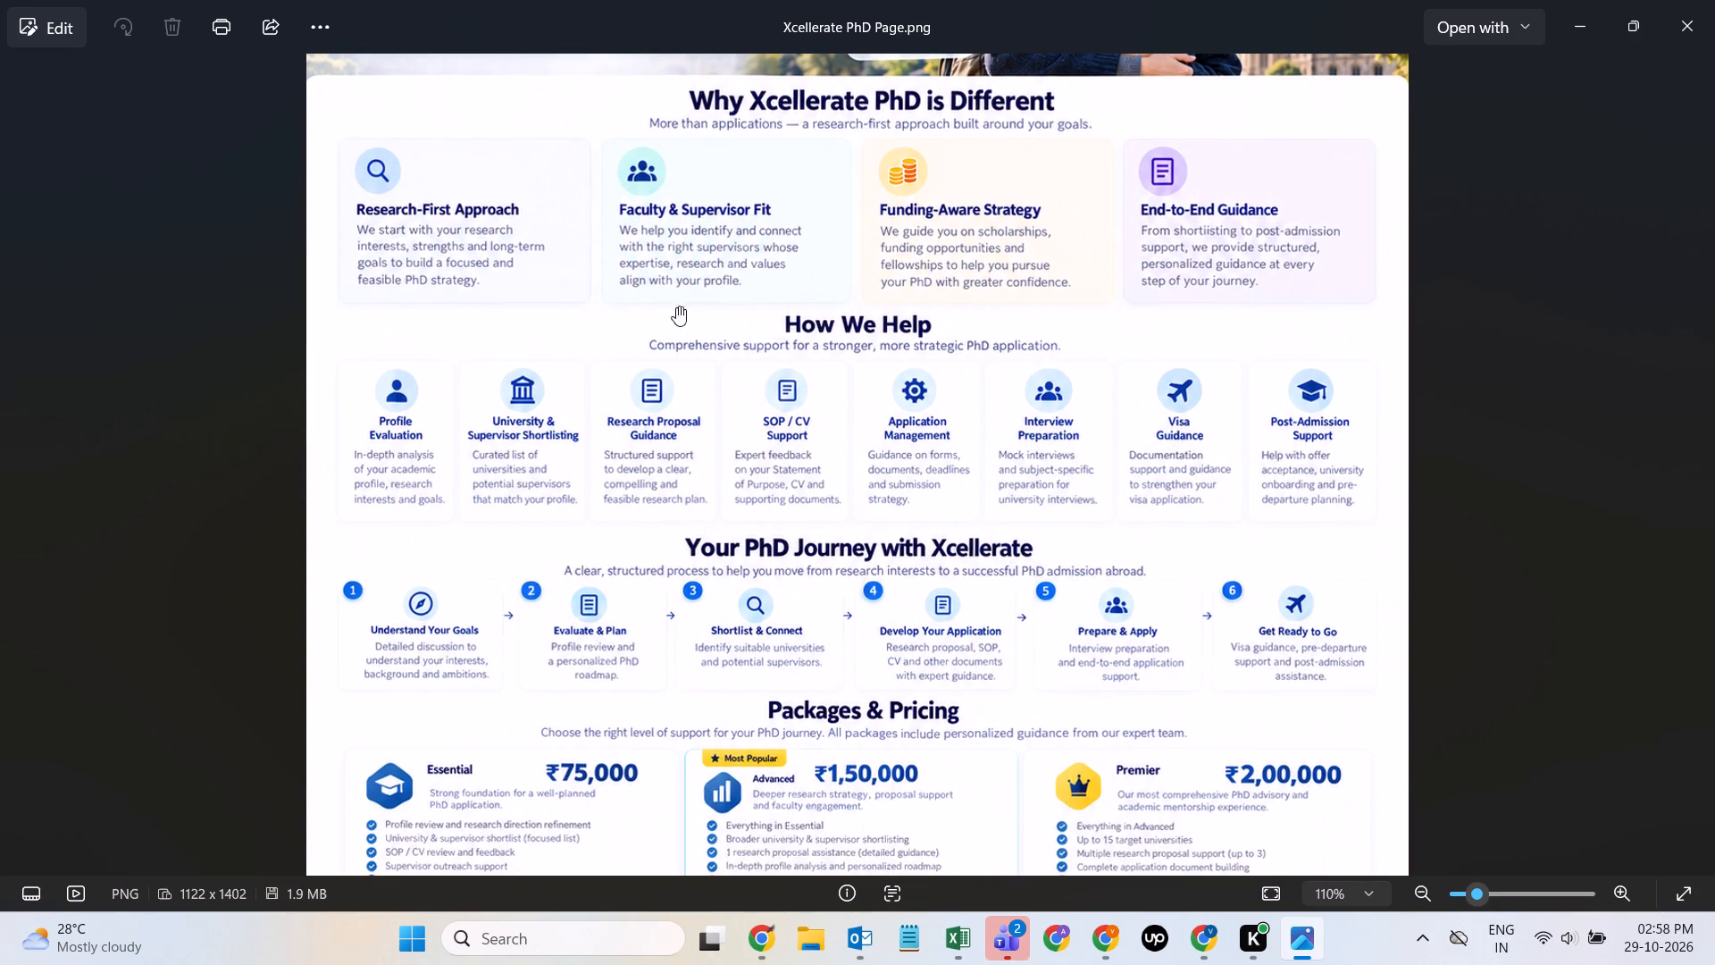
{"action": "left_click_drag", "start_coordinate": [726, 528], "coordinate": [746, 414]}
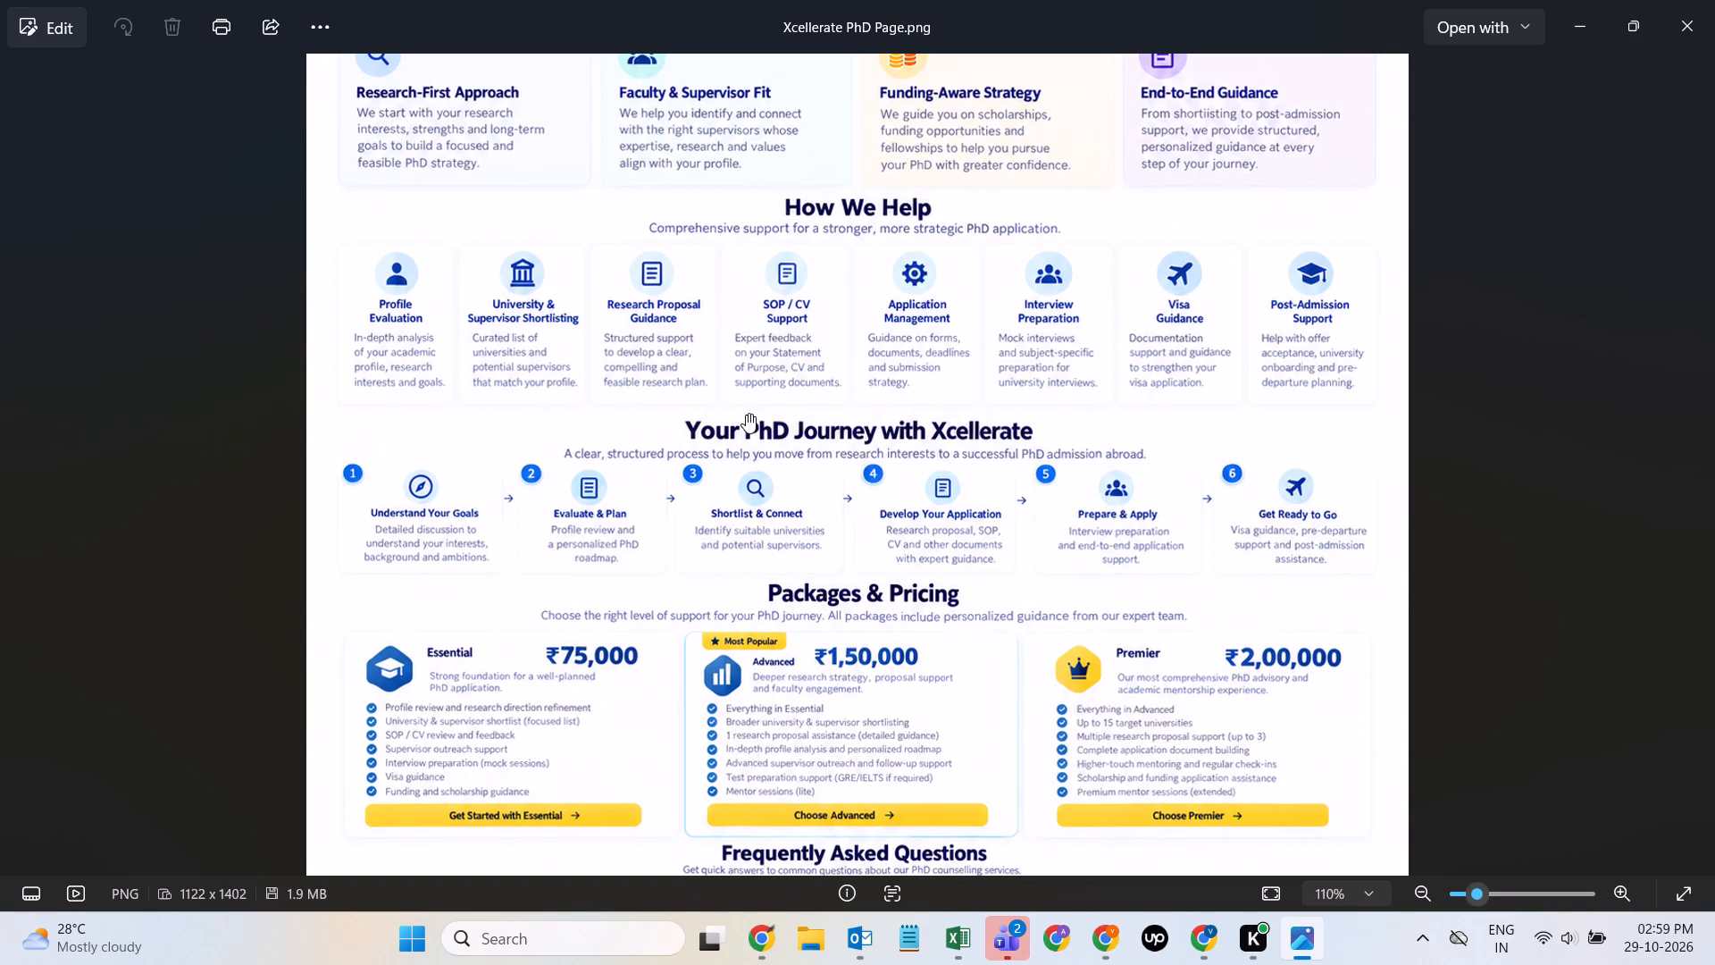
{"action": "key", "text": "Escape"}
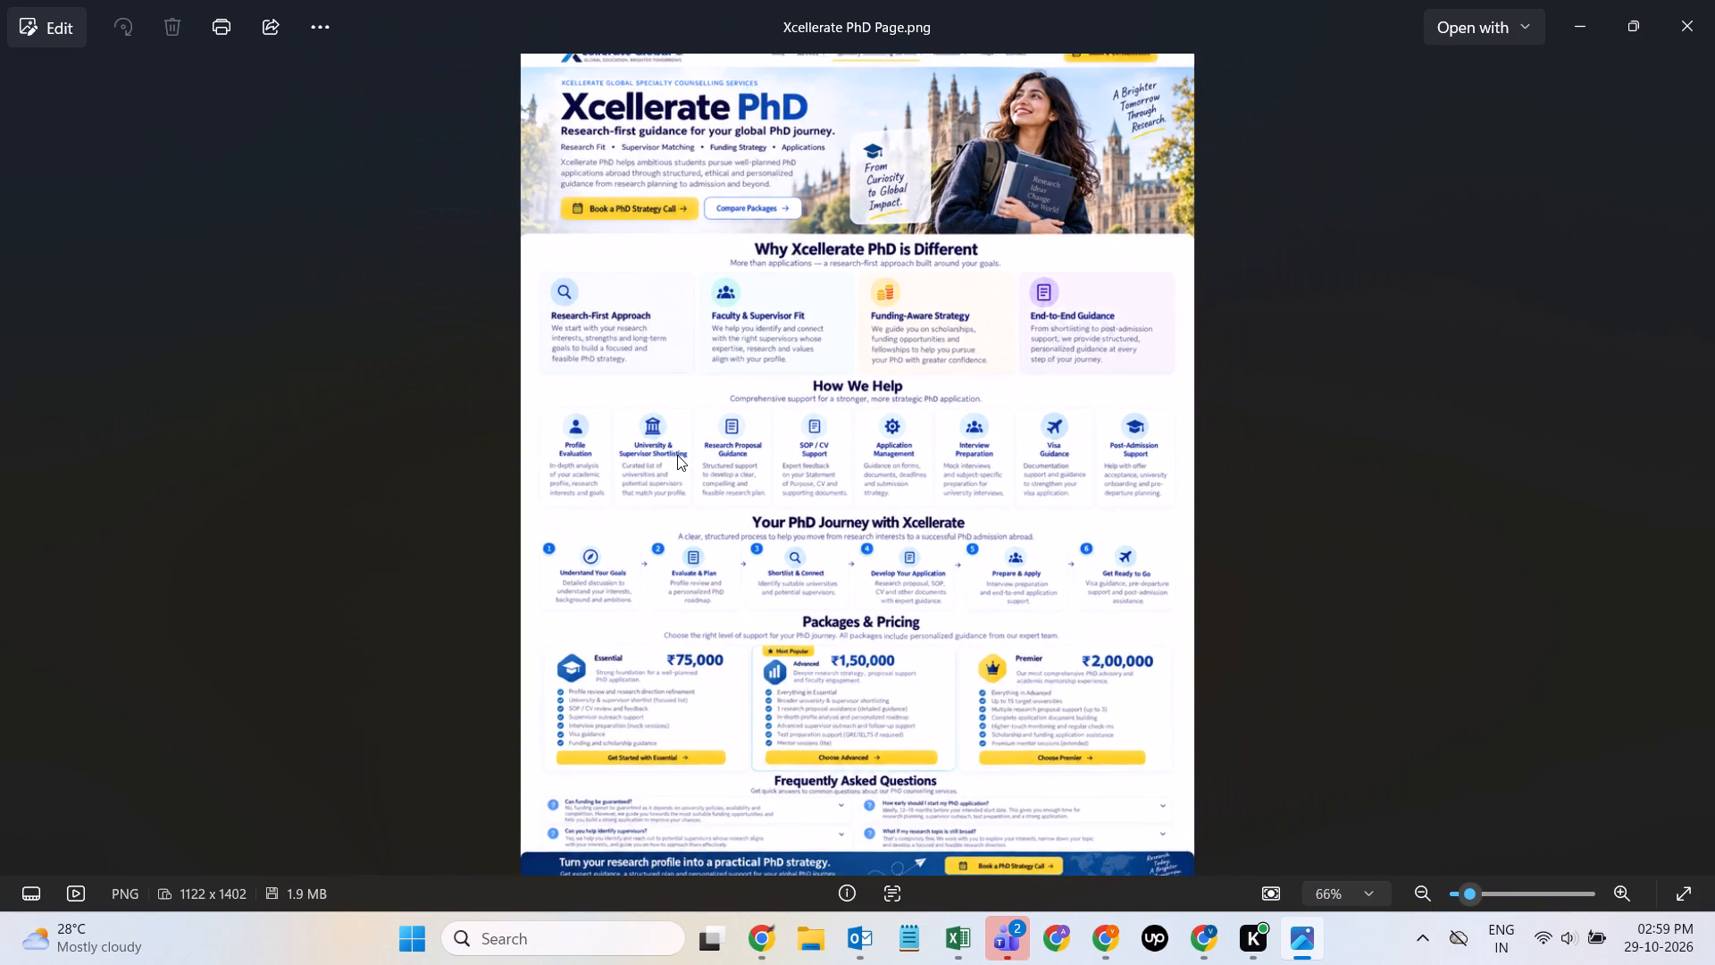
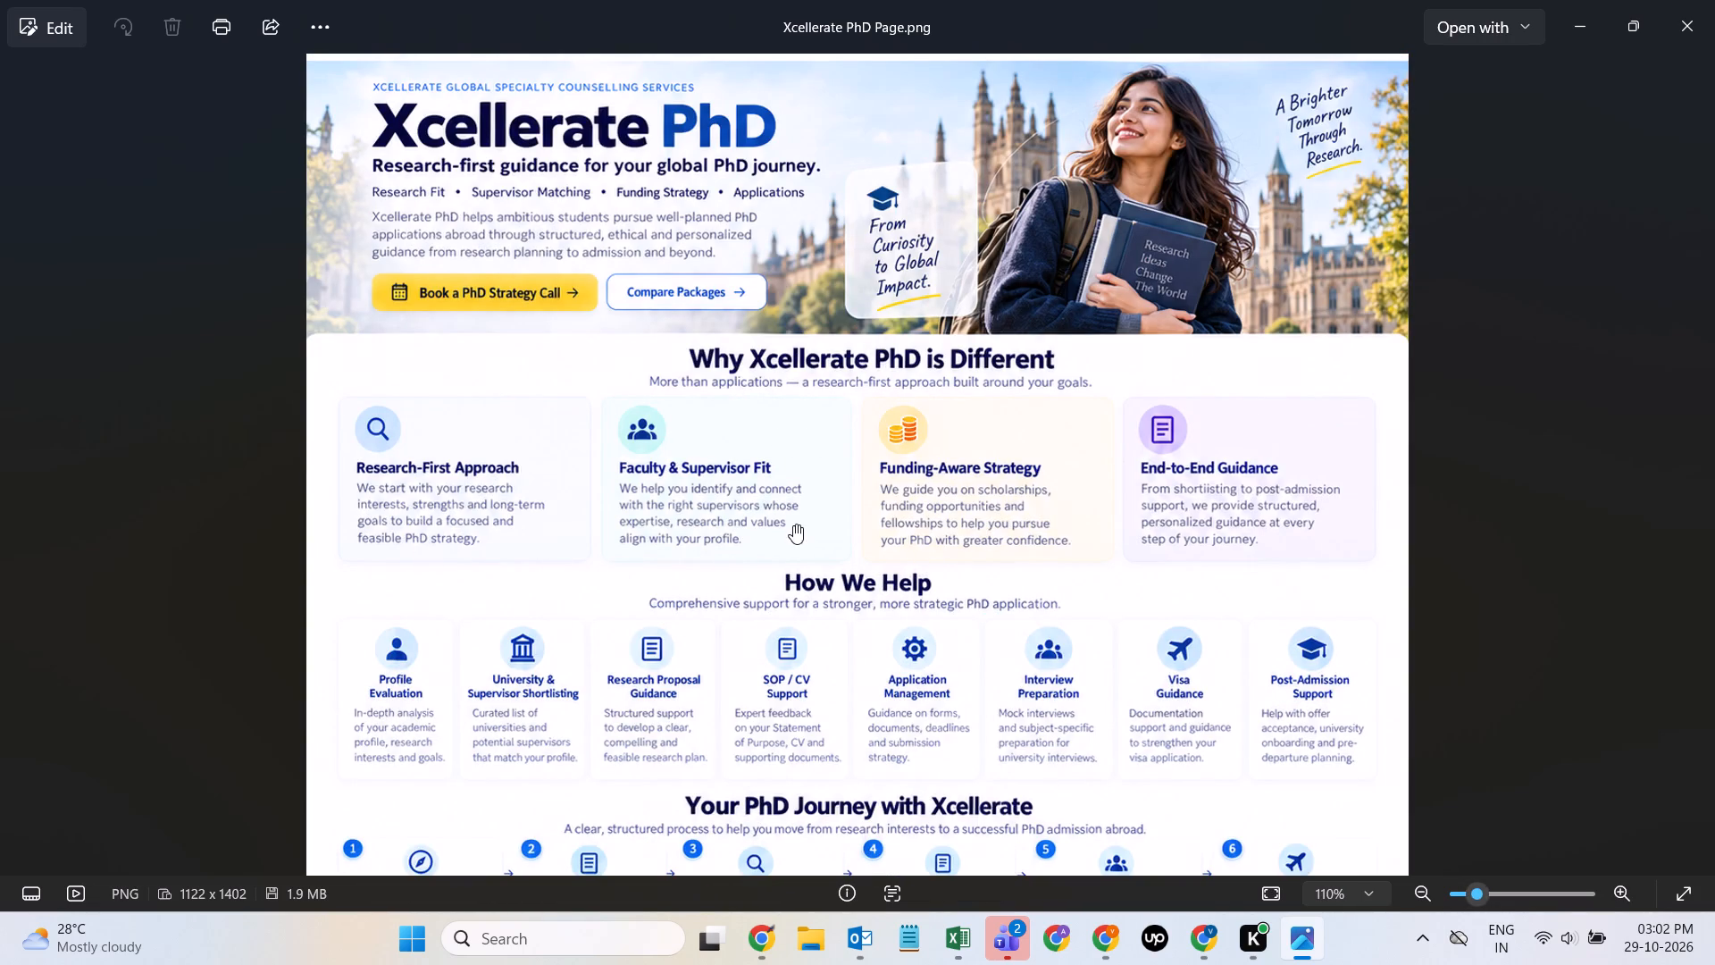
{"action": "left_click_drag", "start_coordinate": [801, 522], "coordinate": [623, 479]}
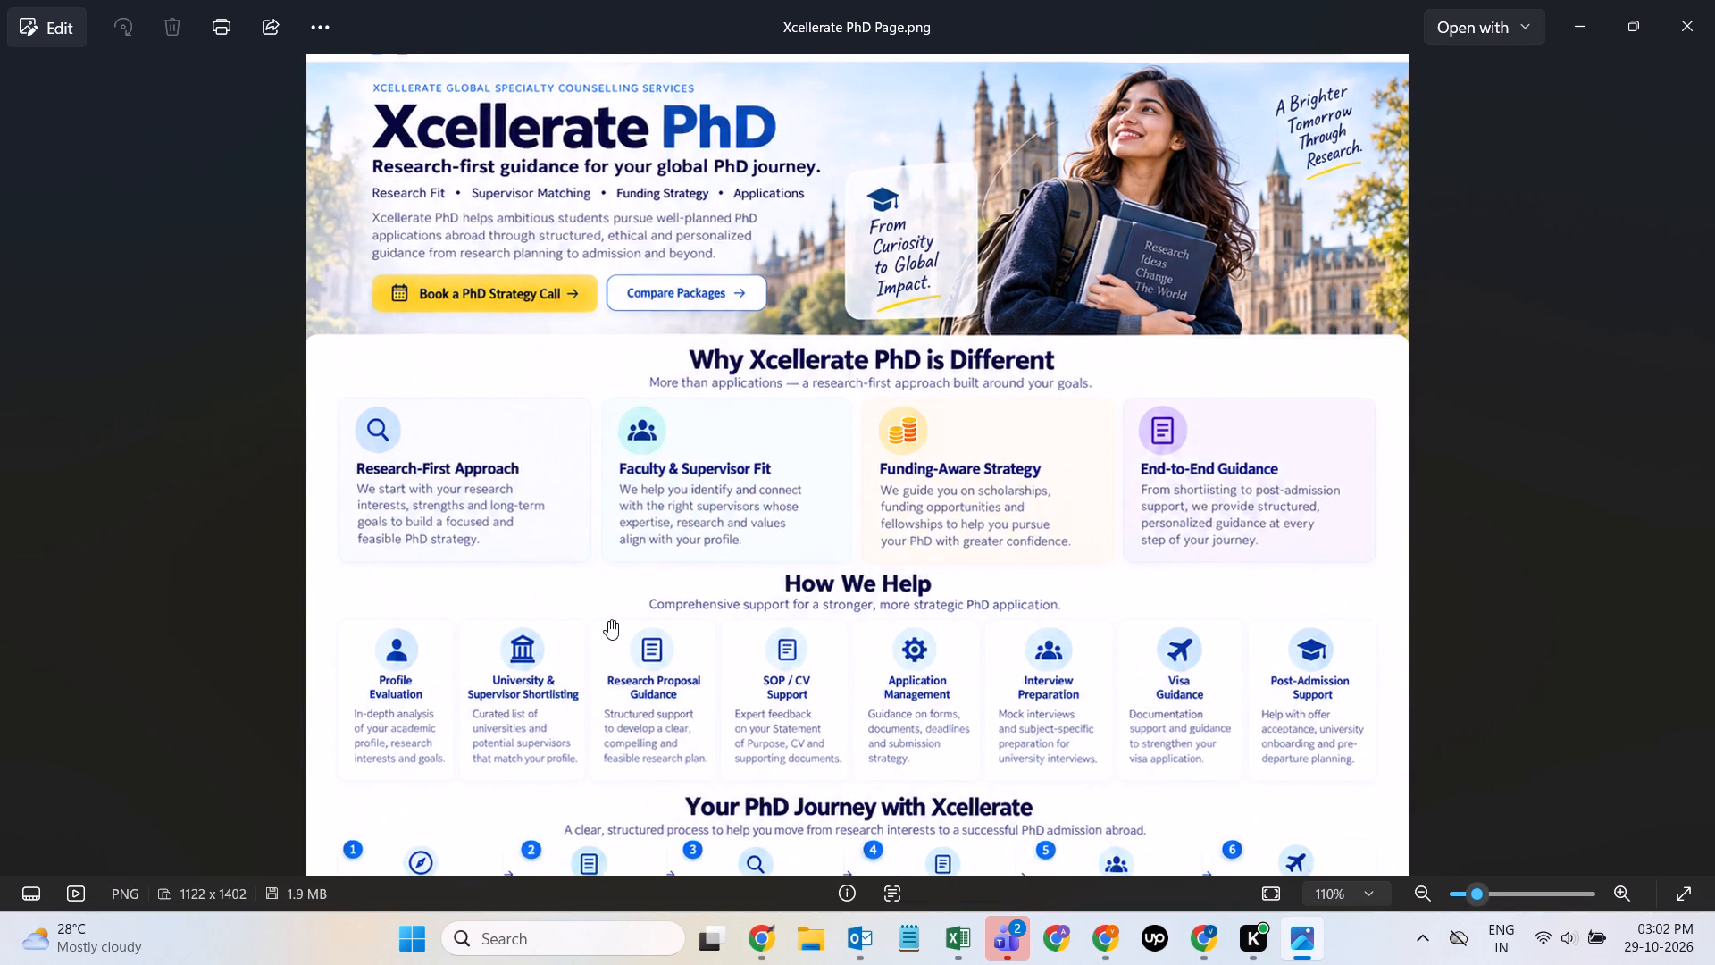
Examine the How We Help and Your PhD Journey with Xcellerate sections of the PhD page mockup.
{"action": "left_click_drag", "start_coordinate": [604, 628], "coordinate": [707, 476]}
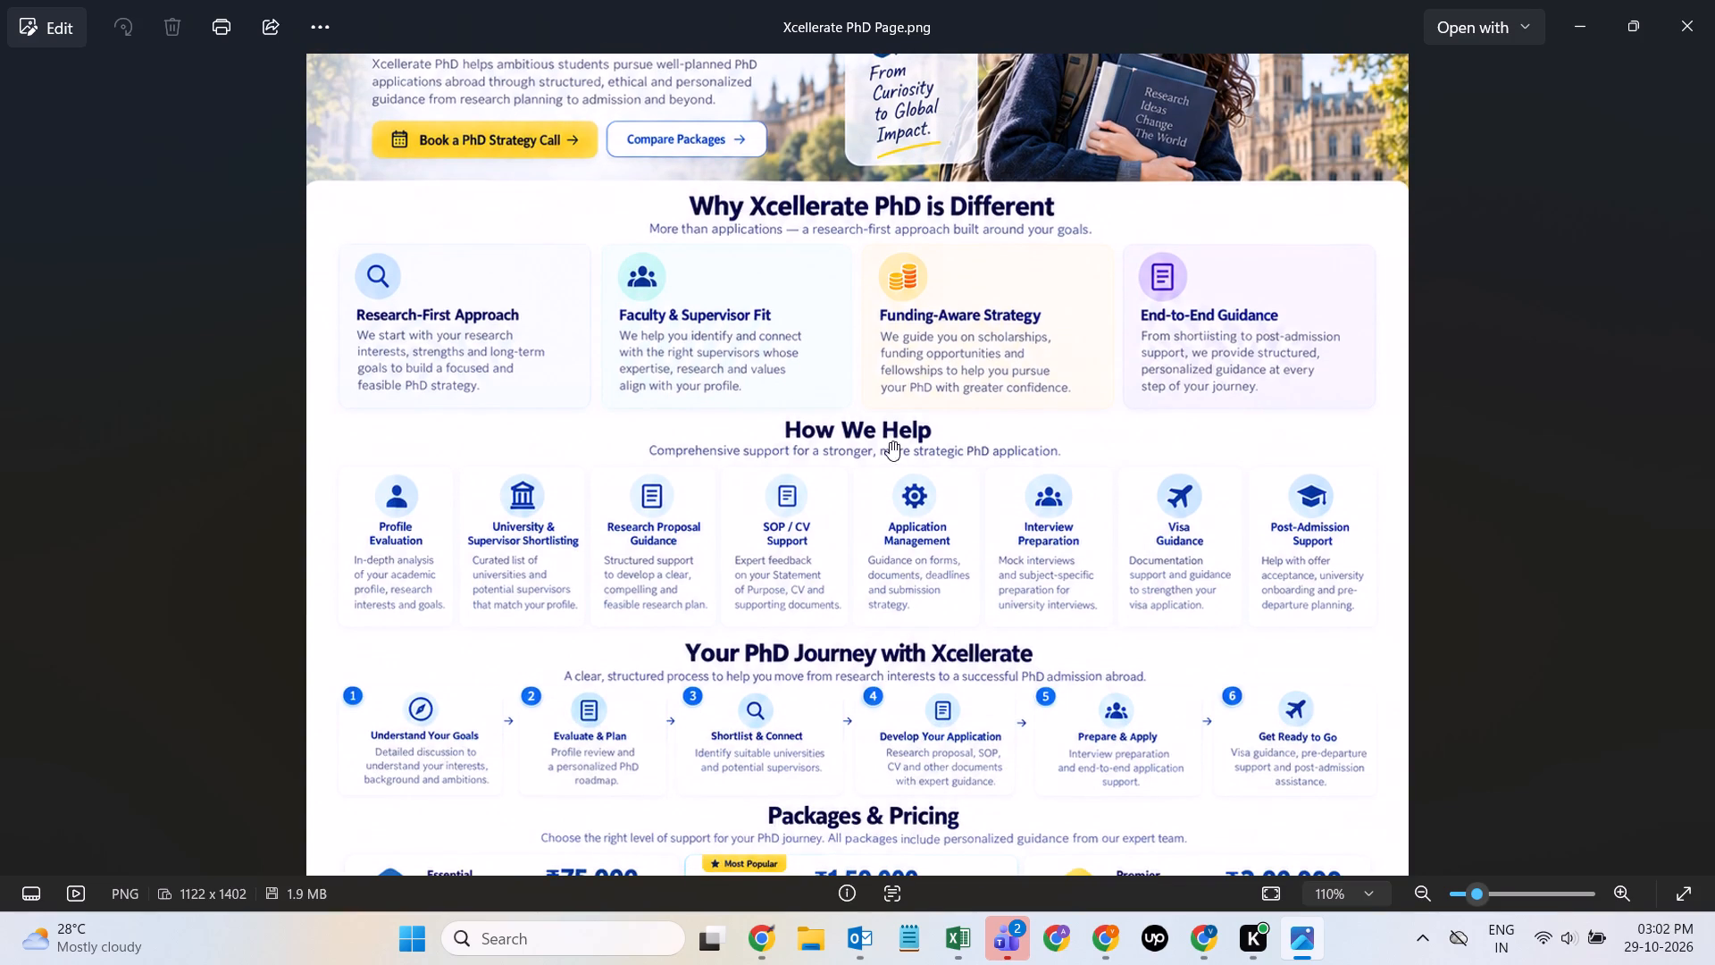
Examine the PhD page mockup from Your PhD Journey through Packages & Pricing to the Frequently Asked Questions and closing strategy-call banner.
{"action": "left_click_drag", "start_coordinate": [631, 625], "coordinate": [669, 495]}
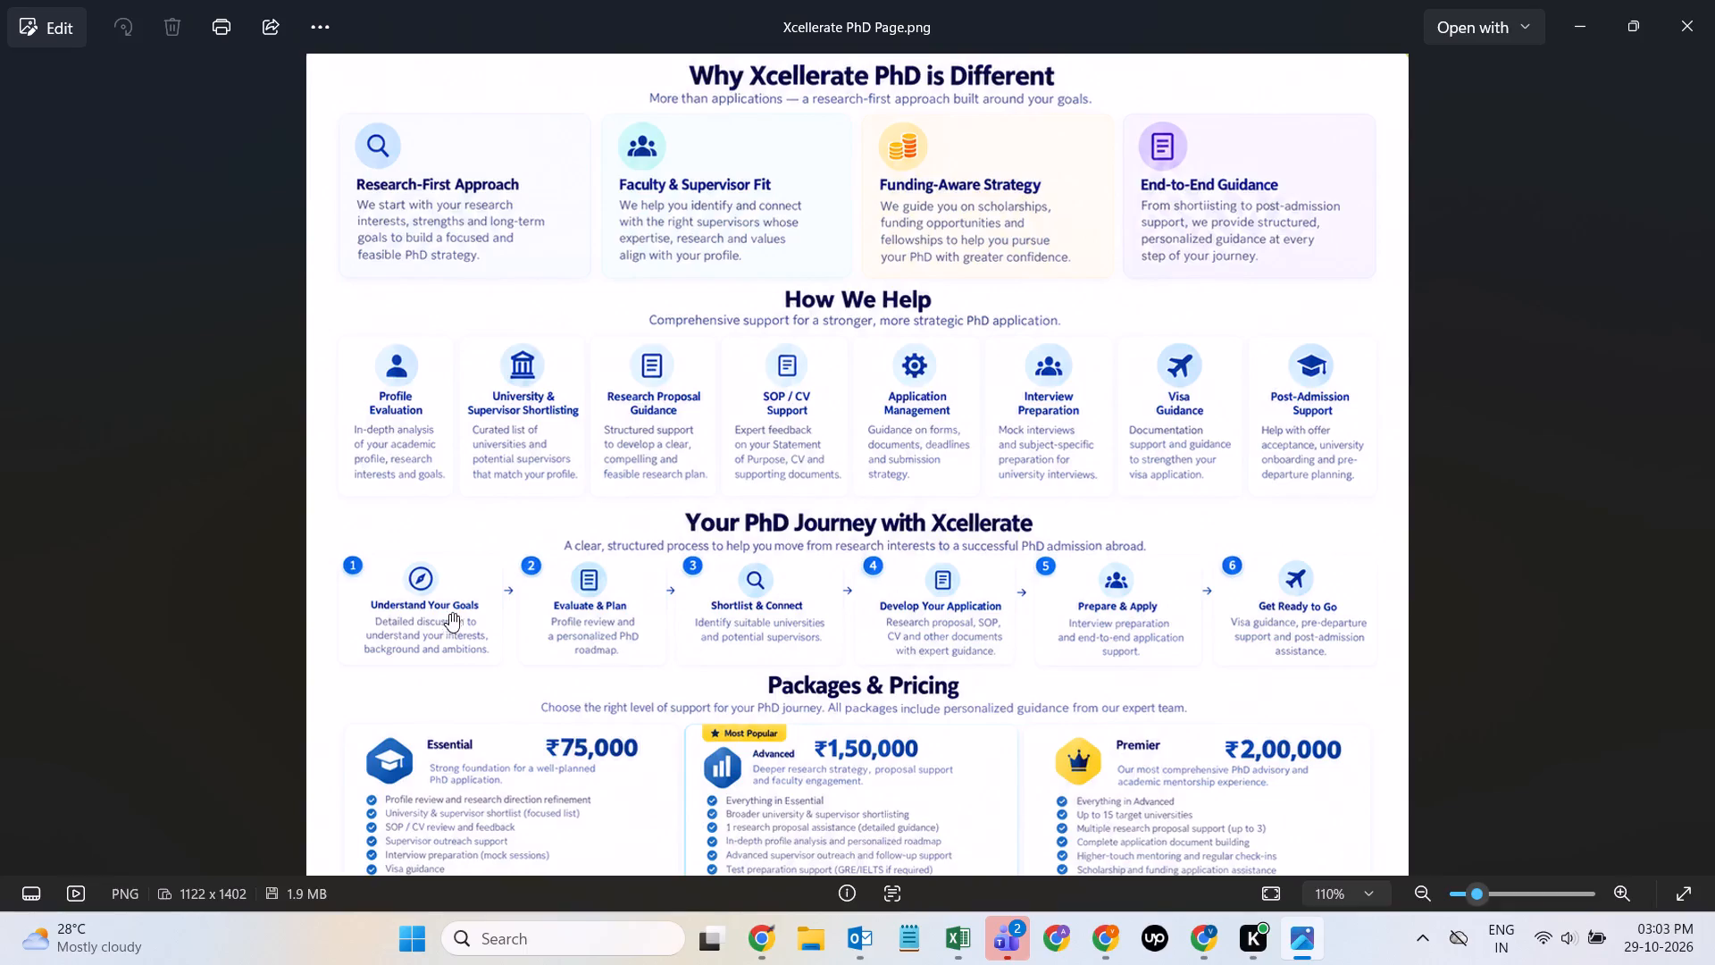
{"action": "scroll", "coordinate": [808, 594], "scroll_direction": "down", "scroll_amount": 2}
{"action": "left_click_drag", "start_coordinate": [874, 758], "coordinate": [903, 548]}
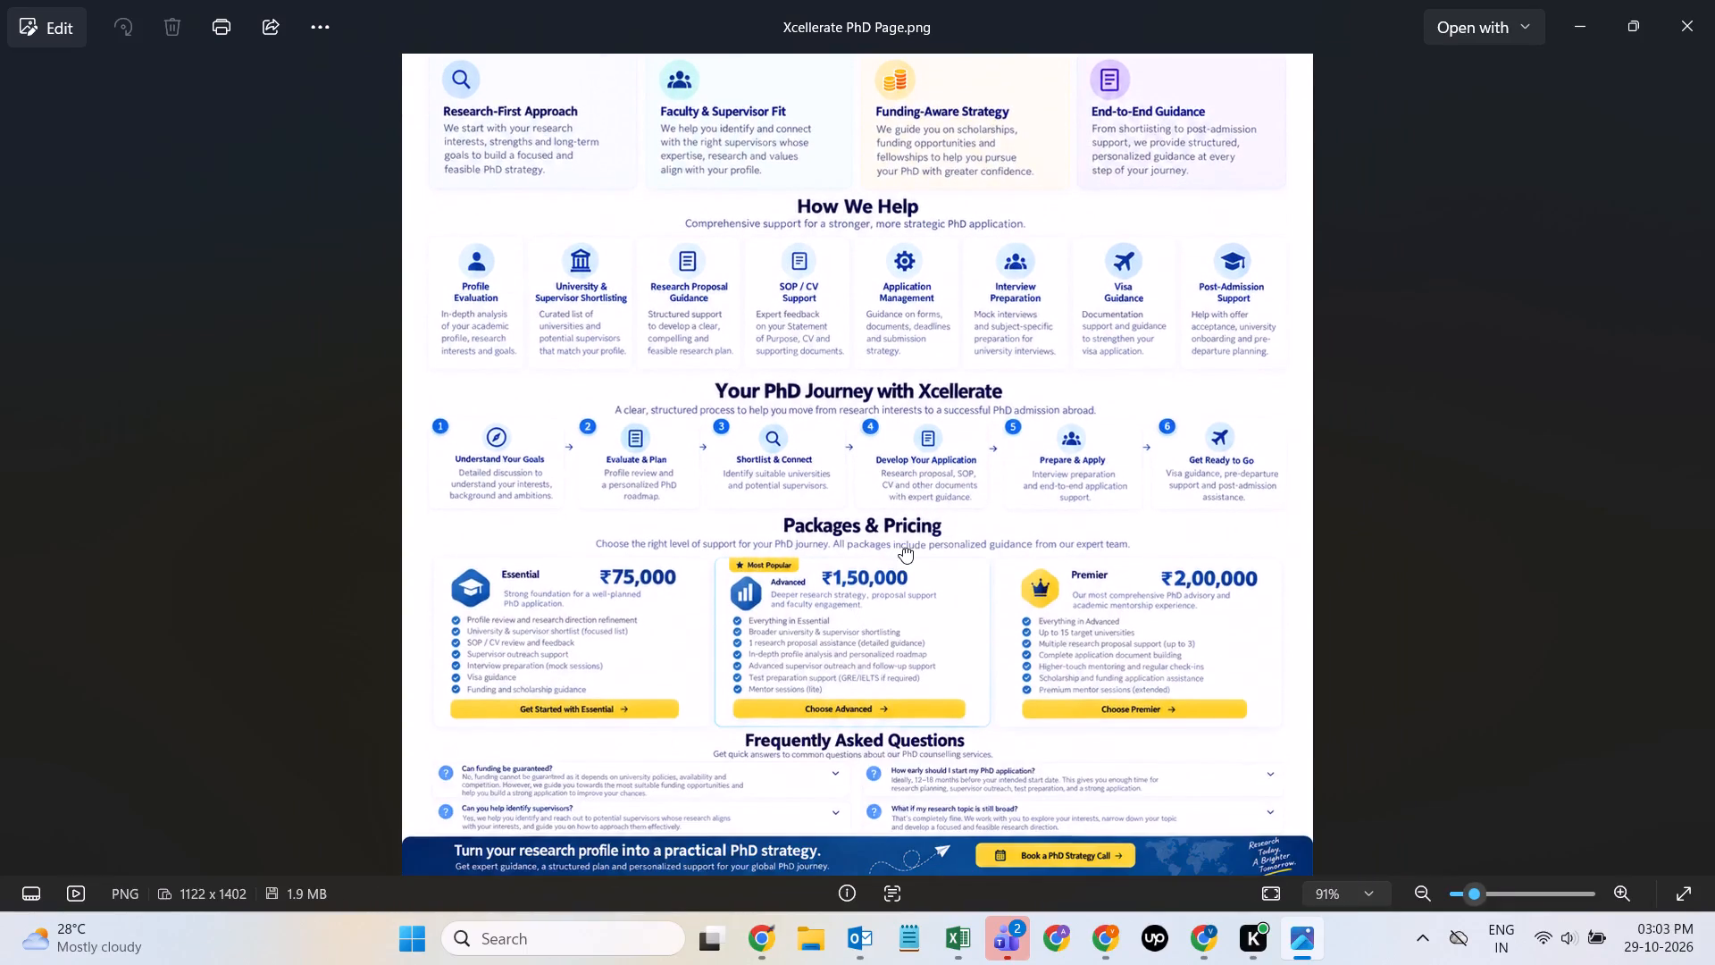
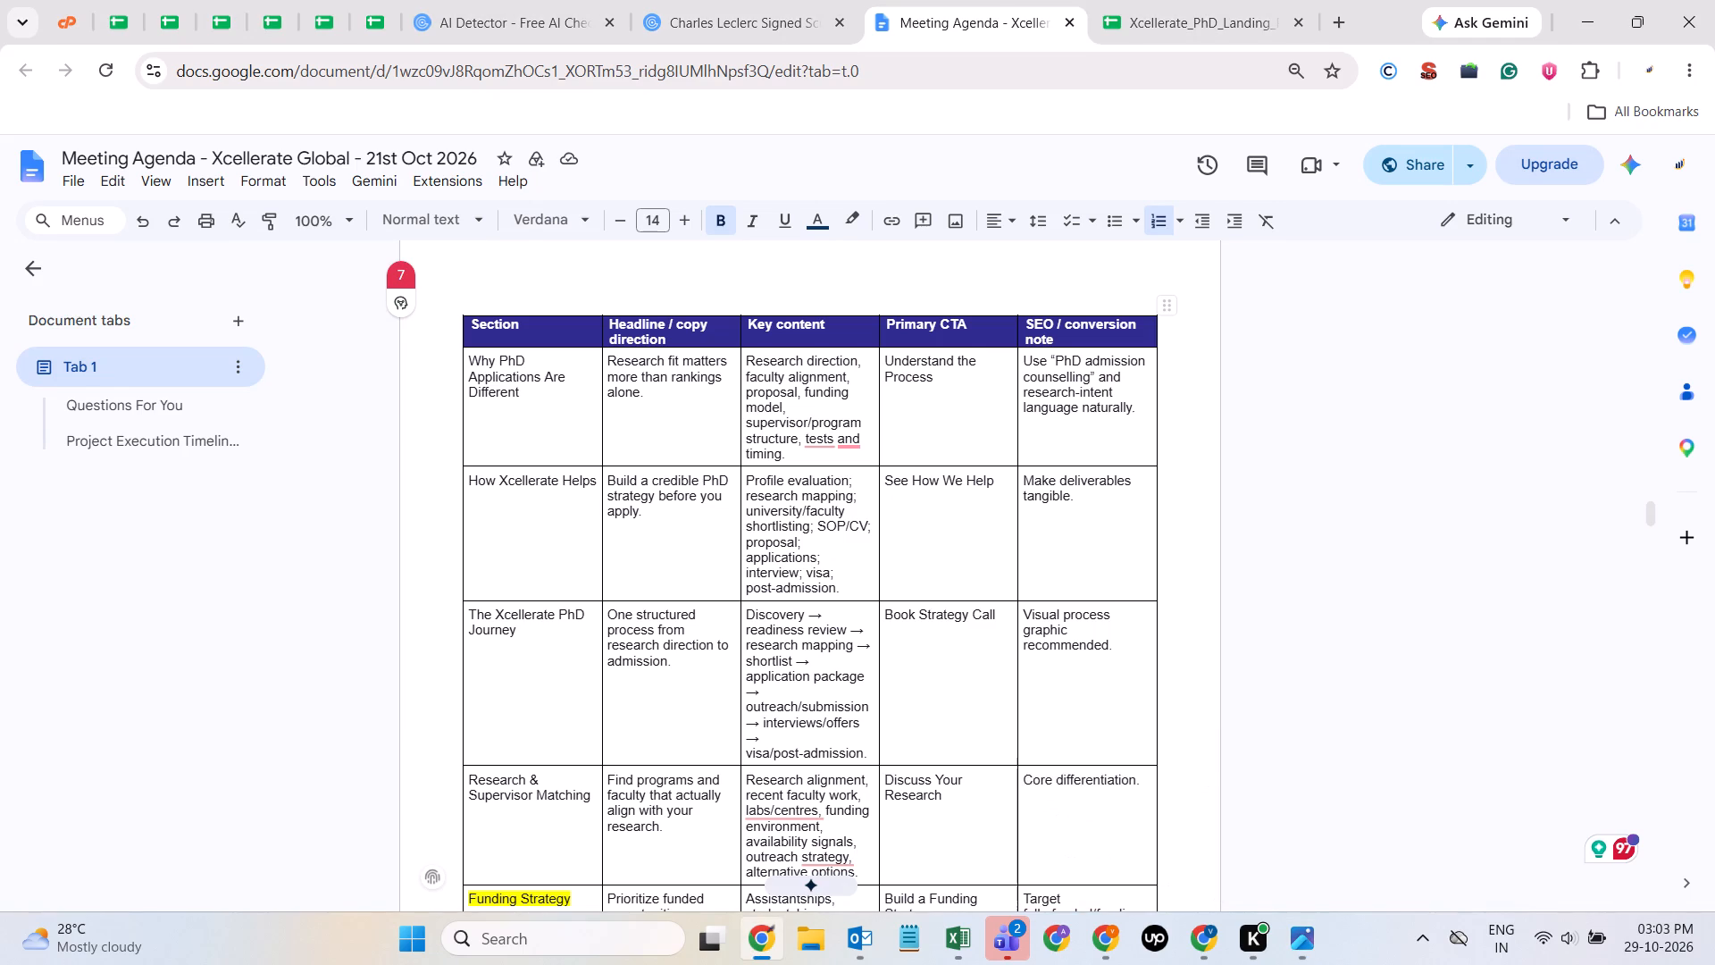
Switch between the agenda's landing page section table and the Xcellerate PhD page mockup in Photos to compare their sections.
{"action": "key", "text": "alt+Tab"}
{"action": "key", "text": "alt+Tab"}
Examine the Packages & Pricing and Frequently Asked Questions sections of the Xcellerate PhD Page mockup image.
{"action": "key", "text": "alt+Tab"}
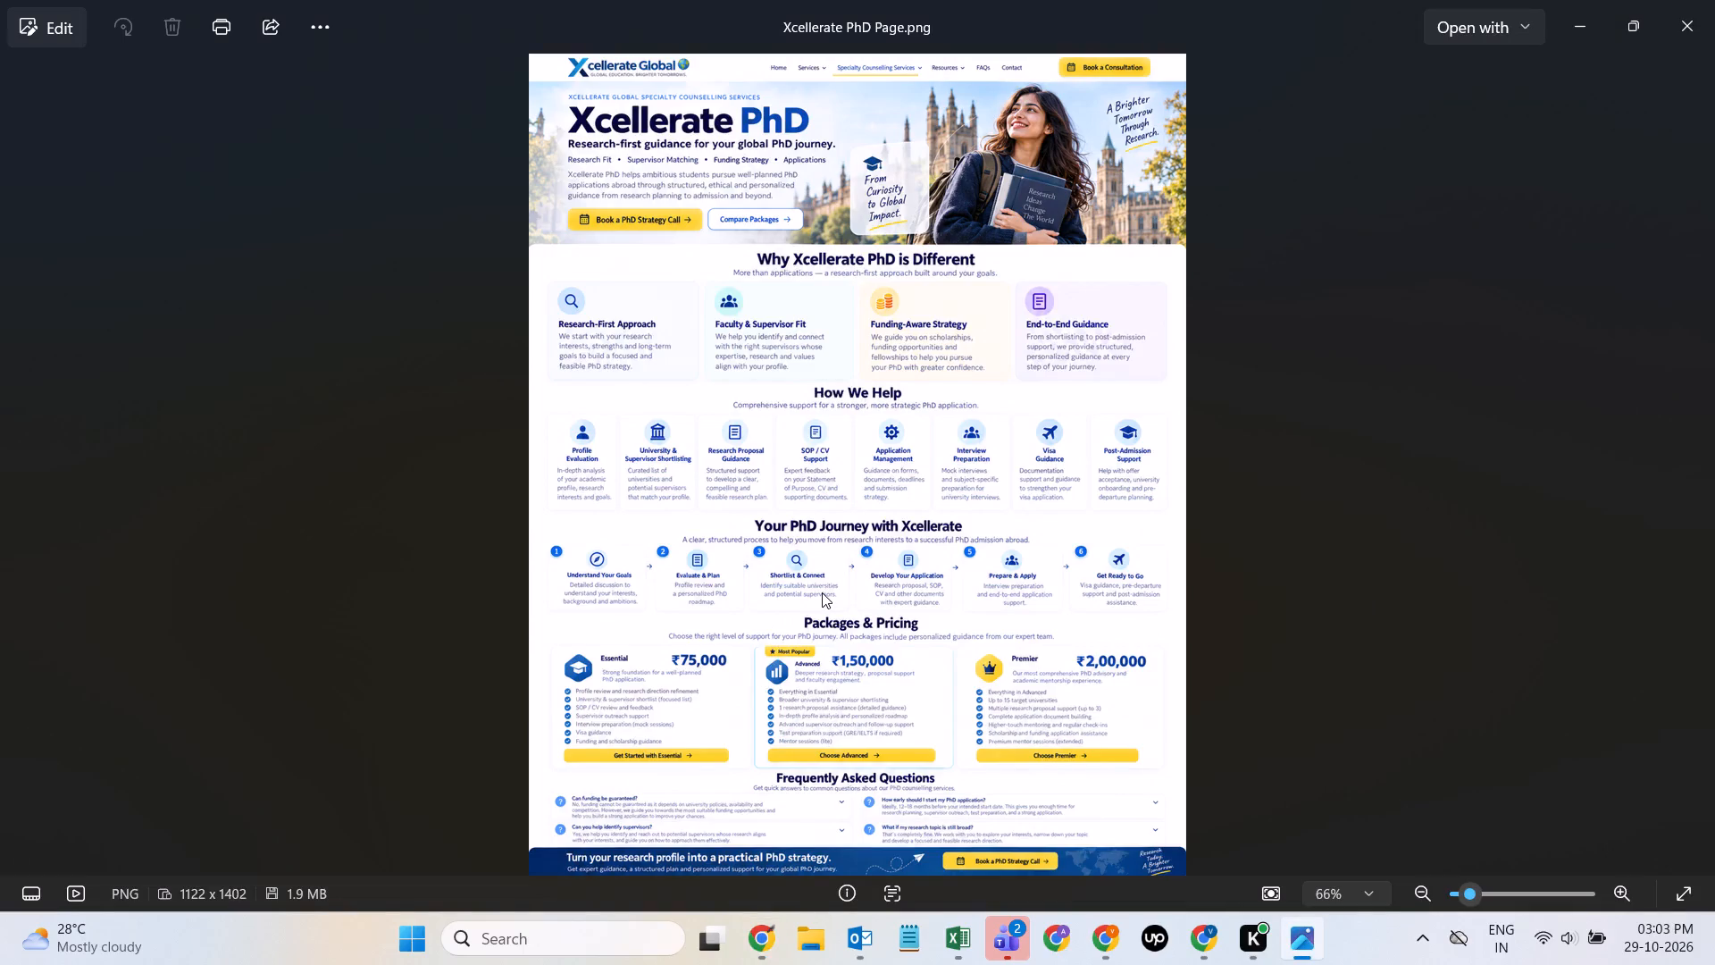
{"action": "scroll", "coordinate": [822, 592], "scroll_direction": "down", "scroll_amount": 1}
{"action": "scroll", "coordinate": [756, 689], "scroll_direction": "up", "scroll_amount": 3}
{"action": "scroll", "coordinate": [762, 829], "scroll_direction": "up", "scroll_amount": 4}
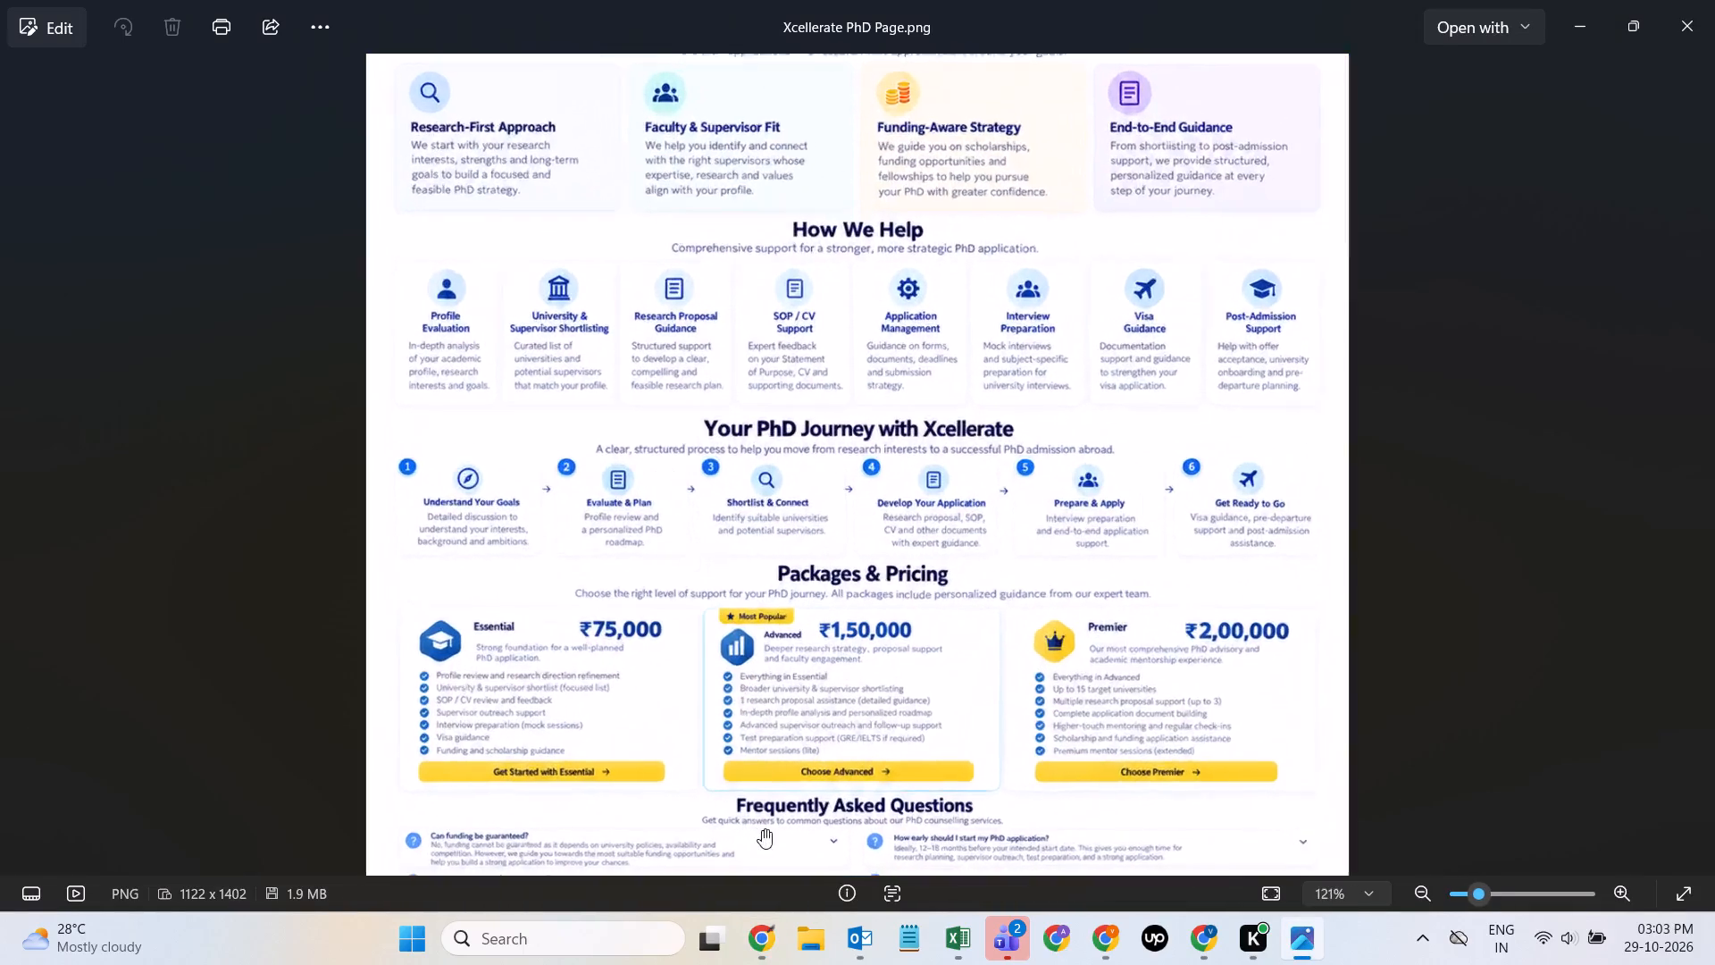
{"action": "left_click_drag", "start_coordinate": [628, 745], "coordinate": [757, 527]}
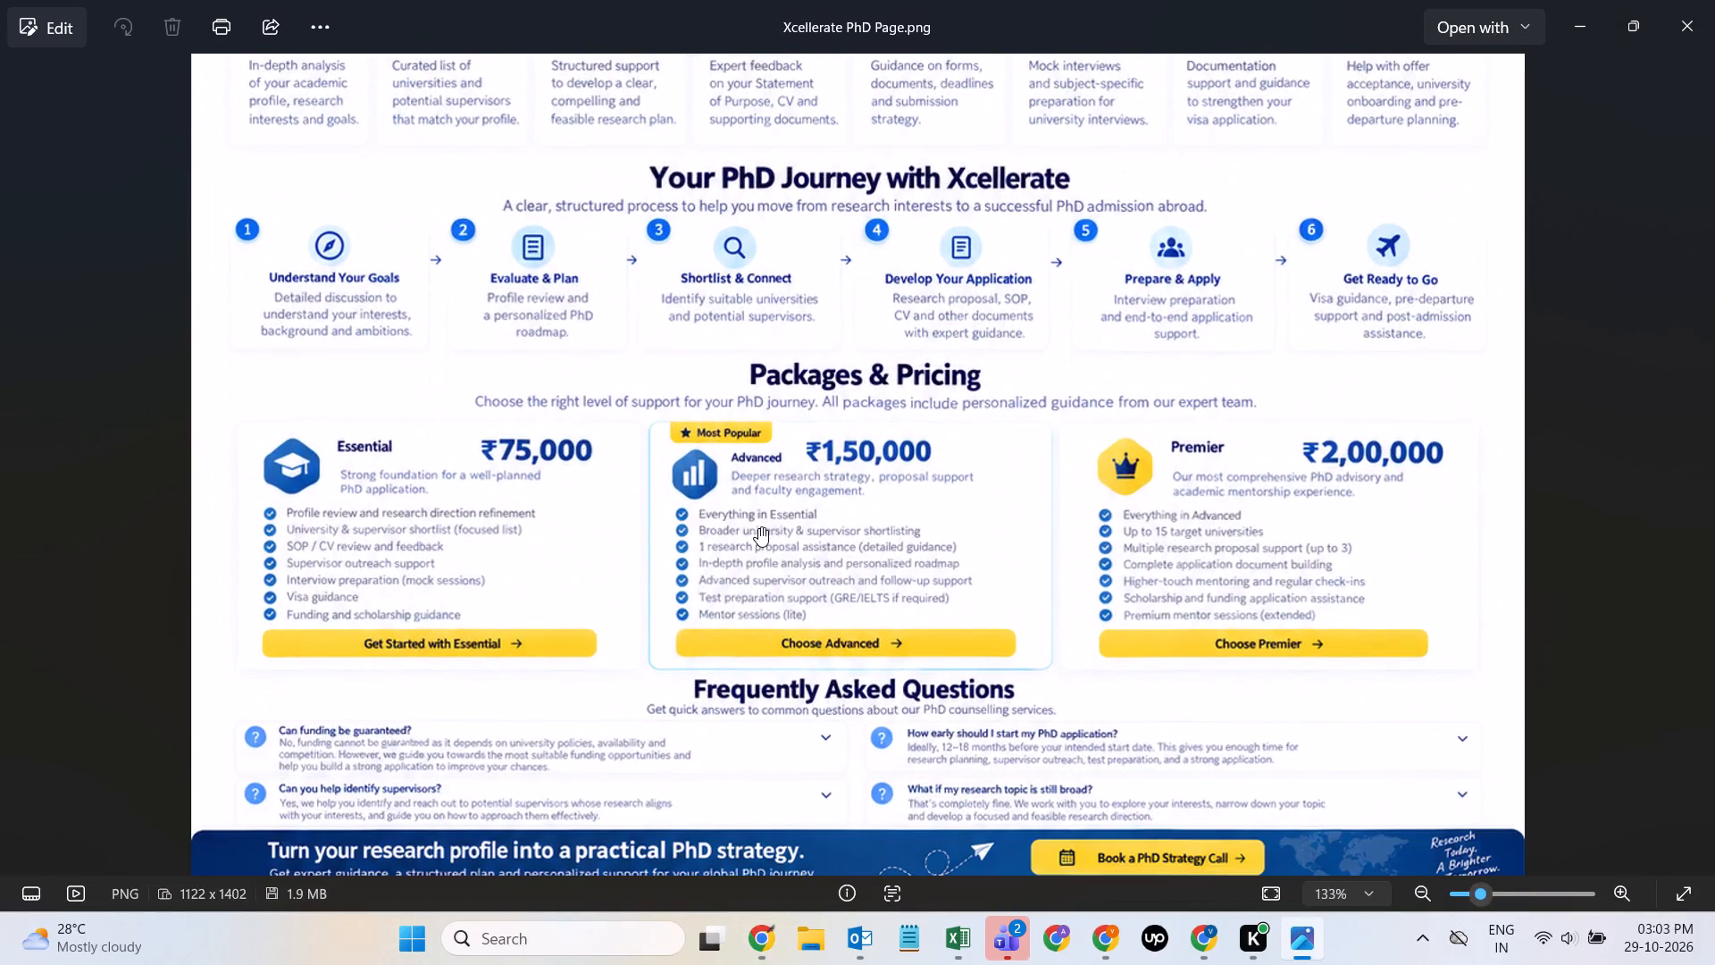
Return to the meeting agenda and read the section table's rows from Research & Supervisor Matching through Final CTA.
{"action": "key", "text": "alt+Tab"}
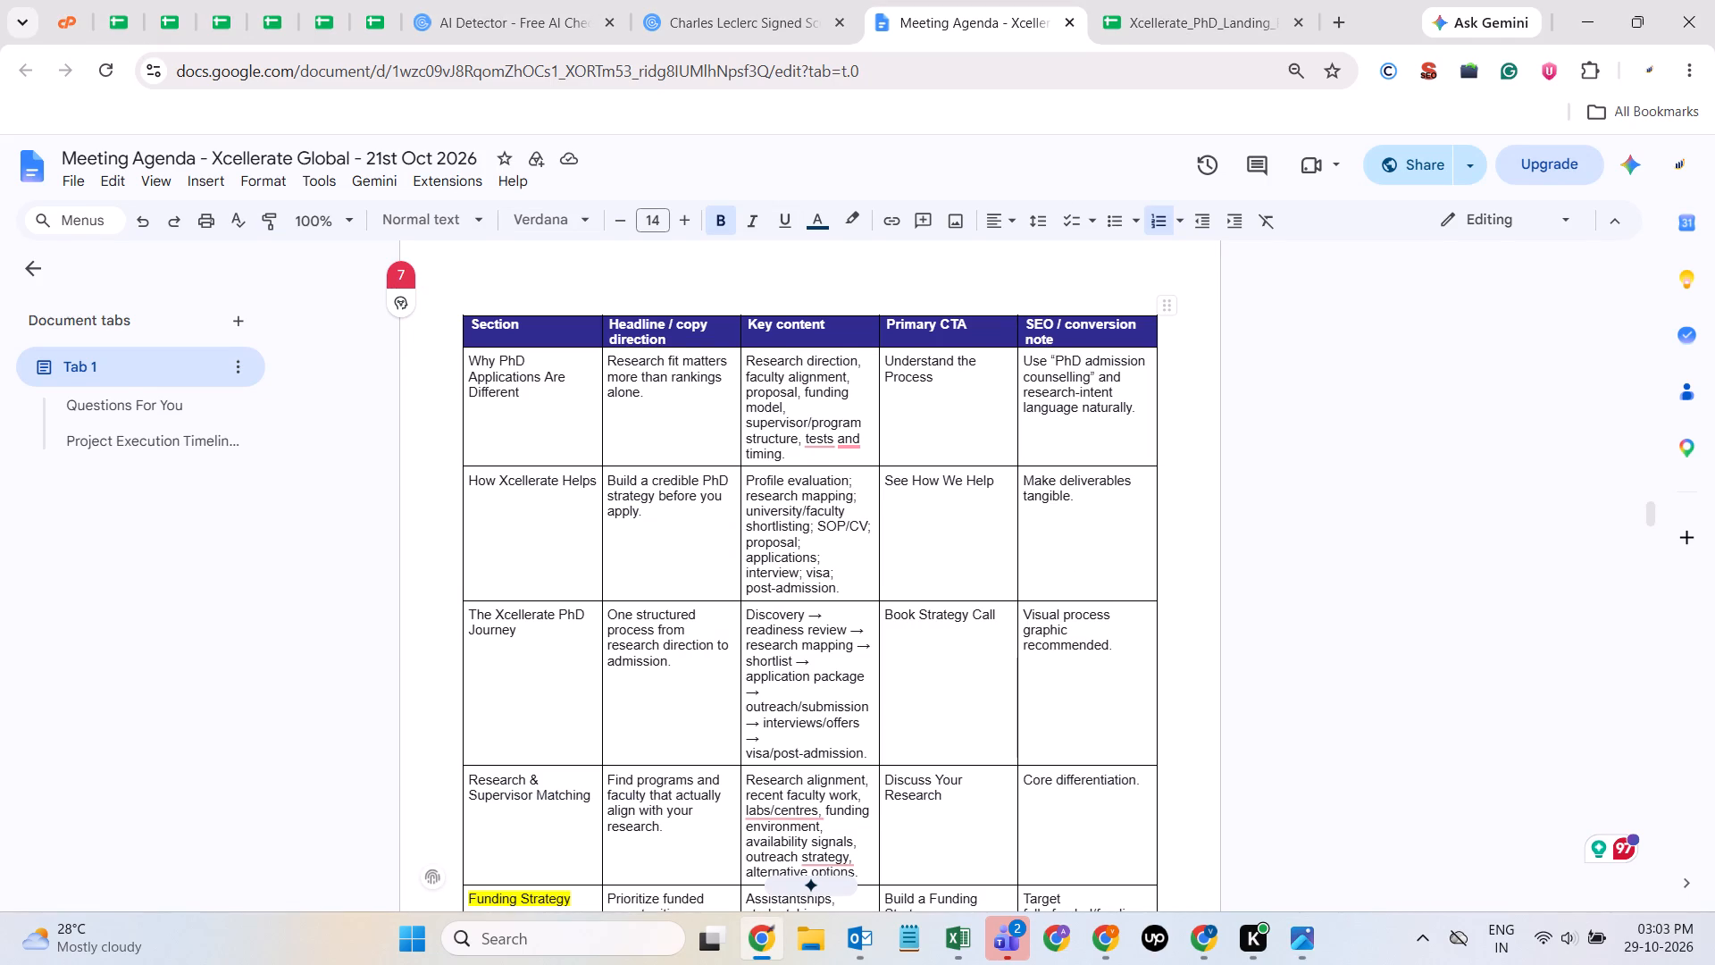
{"action": "scroll", "coordinate": [626, 760], "scroll_direction": "down", "scroll_amount": 1}
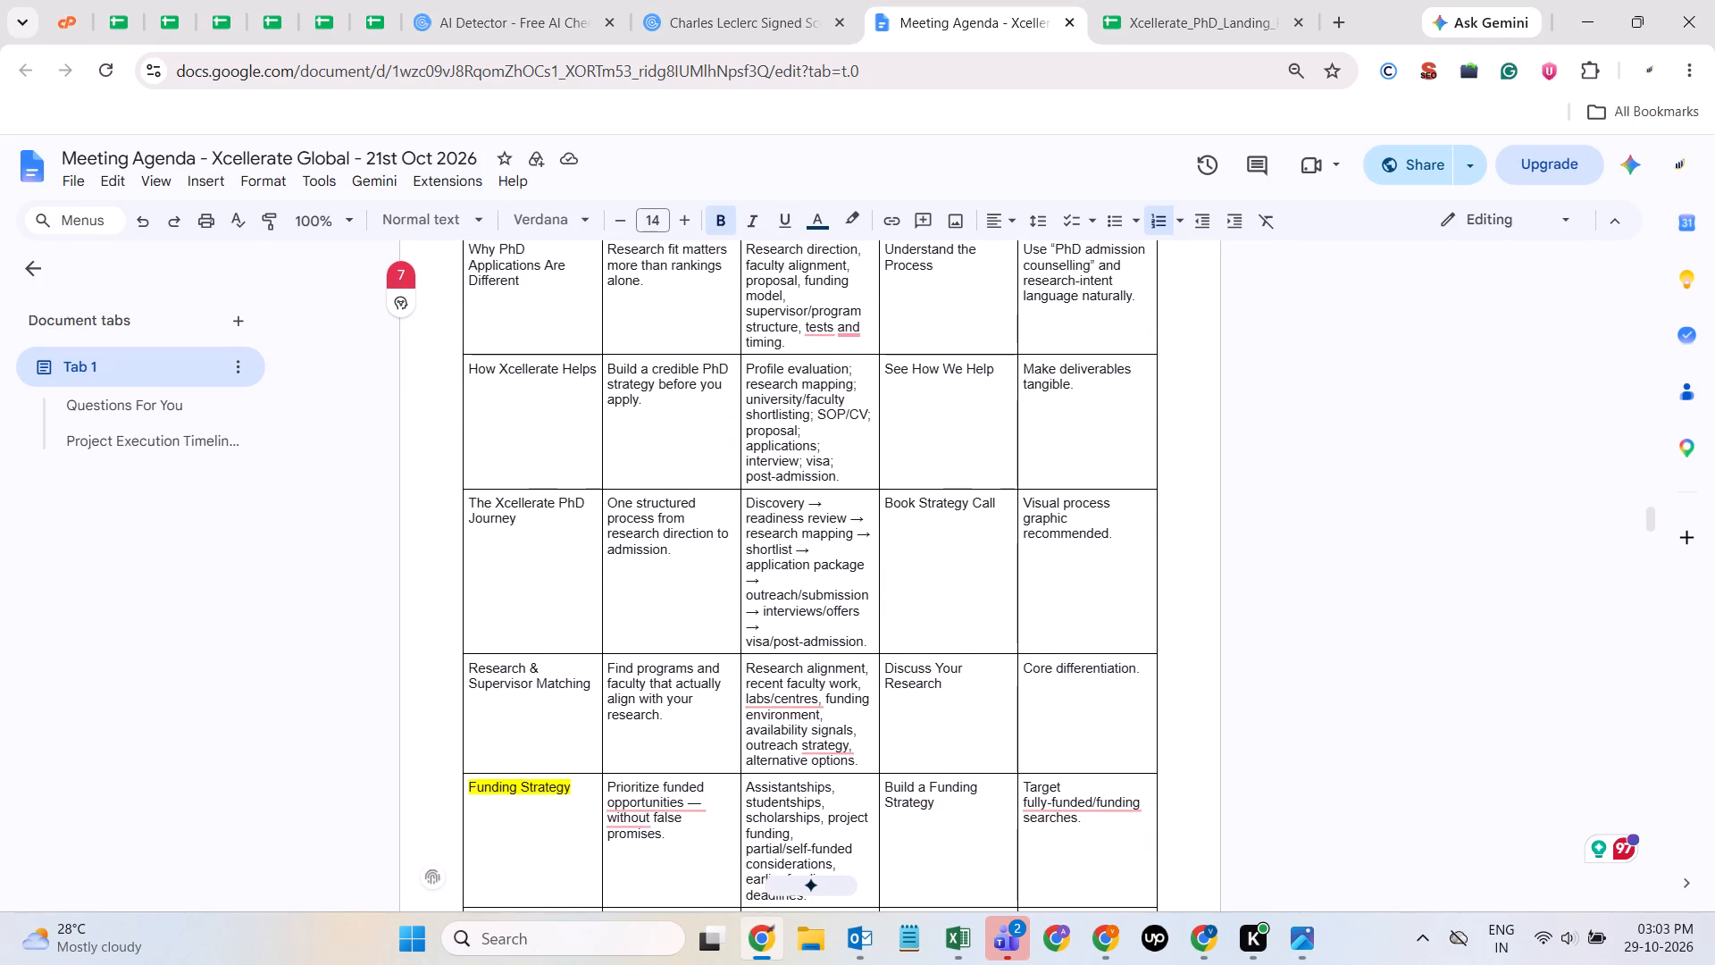
{"action": "left_click_drag", "start_coordinate": [693, 756], "coordinate": [683, 580]}
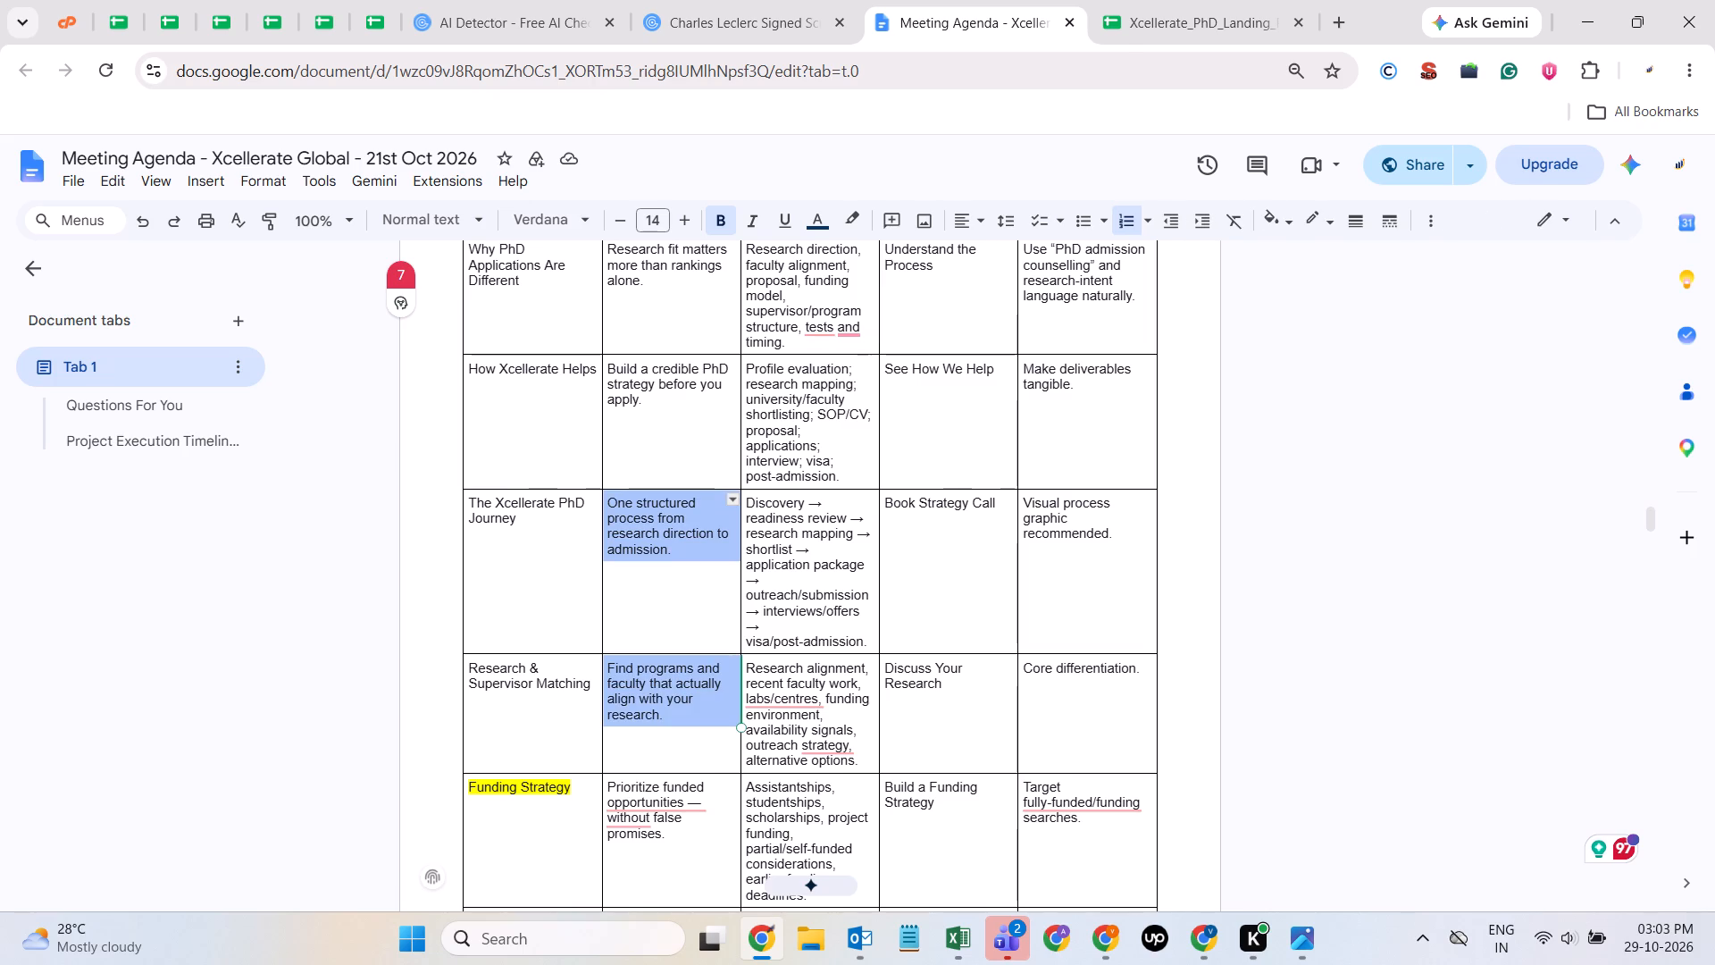
{"action": "left_click_drag", "start_coordinate": [683, 580], "coordinate": [687, 570]}
{"action": "left_click", "coordinate": [644, 720]}
{"action": "scroll", "coordinate": [644, 720], "scroll_direction": "down", "scroll_amount": 3}
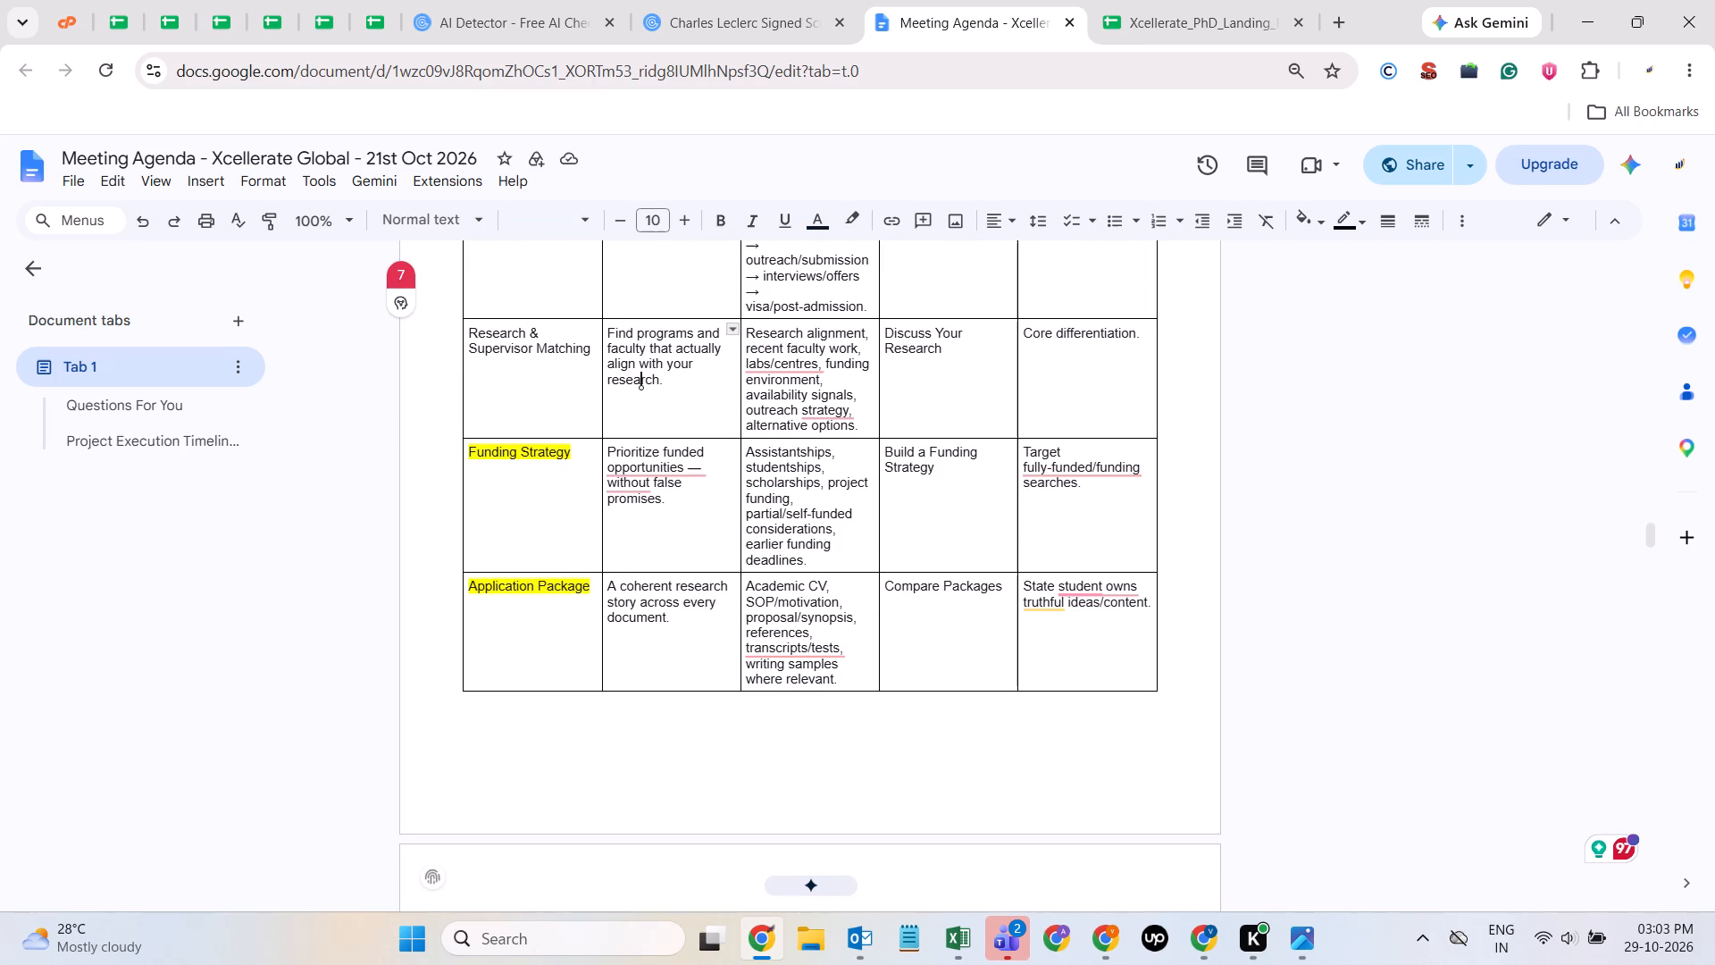
{"action": "scroll", "coordinate": [684, 631], "scroll_direction": "down", "scroll_amount": 4}
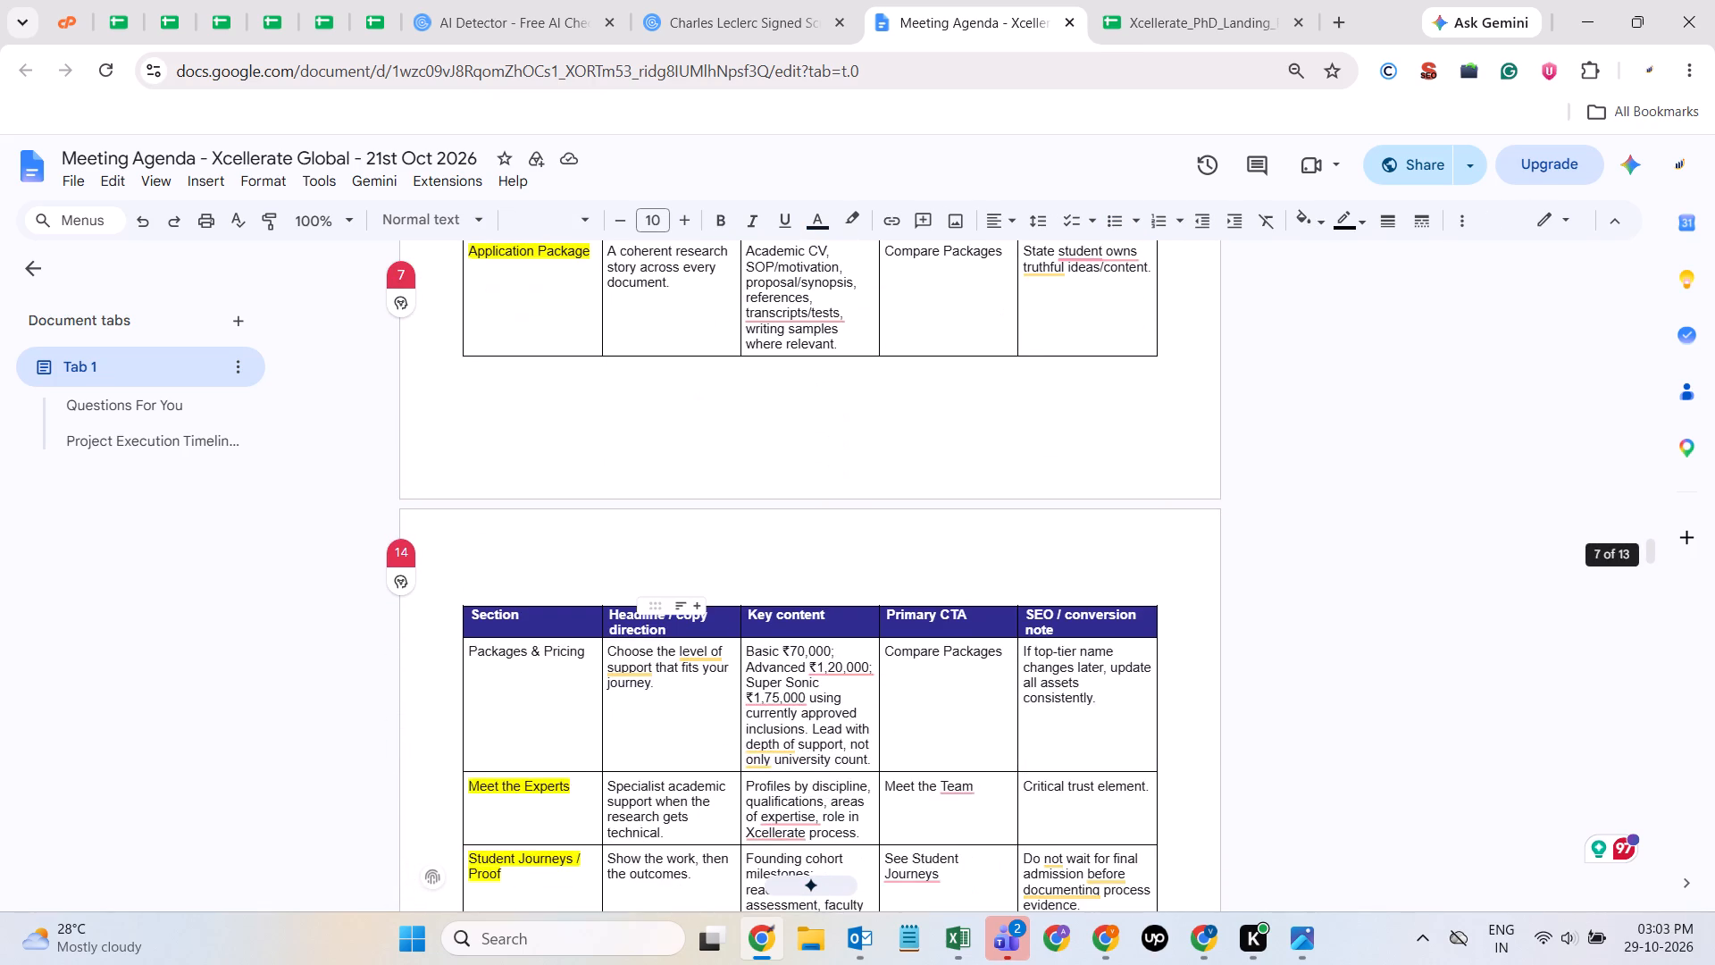
{"action": "scroll", "coordinate": [684, 631], "scroll_direction": "down", "scroll_amount": 2}
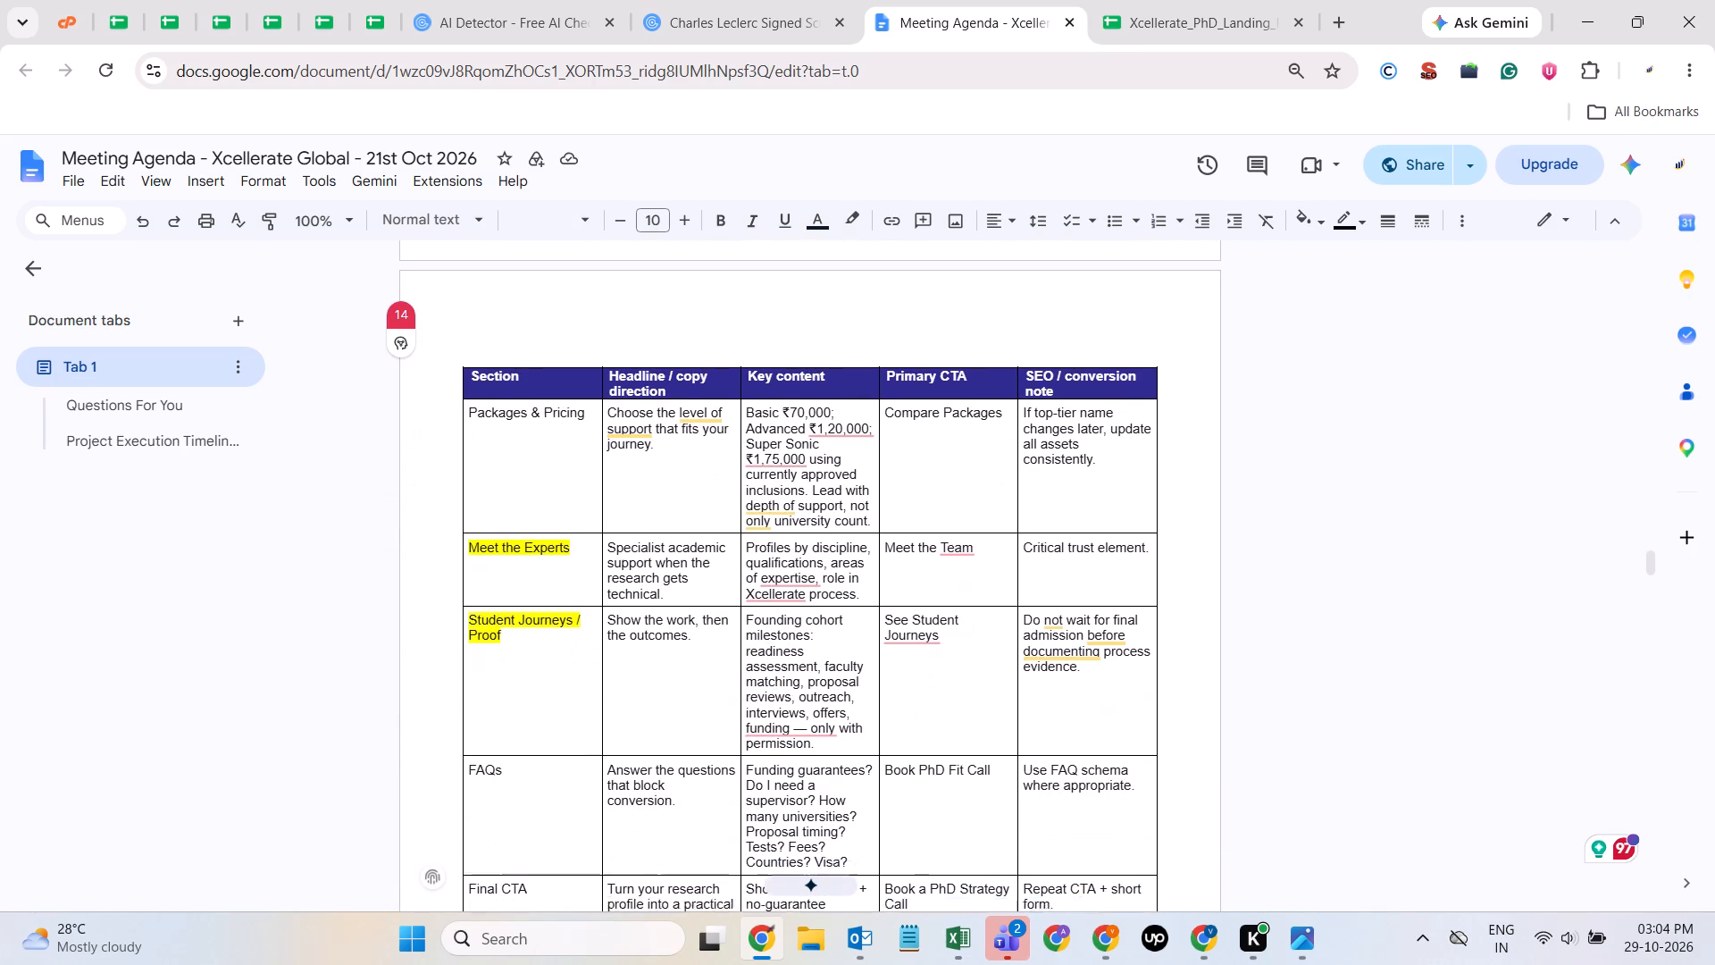
{"action": "scroll", "coordinate": [696, 581], "scroll_direction": "down", "scroll_amount": 1}
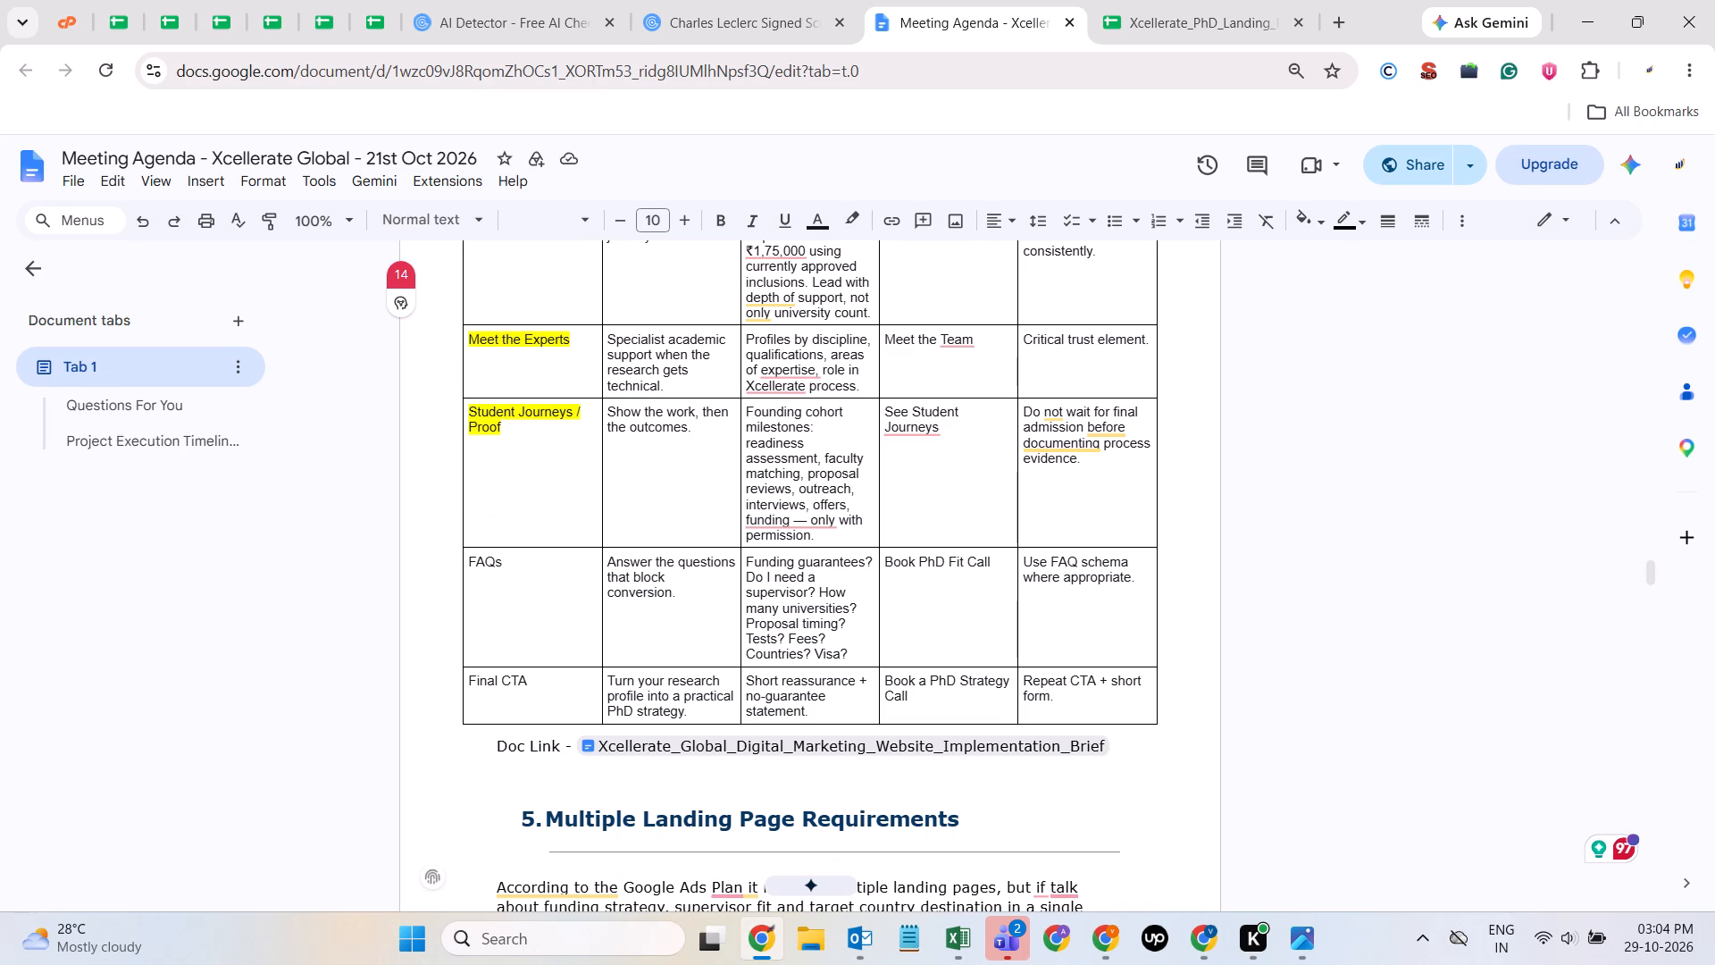
Read section 5, Multiple Landing Page Requirements, with its campaign table, and recheck the section table above it.
{"action": "scroll", "coordinate": [705, 611], "scroll_direction": "down", "scroll_amount": 5}
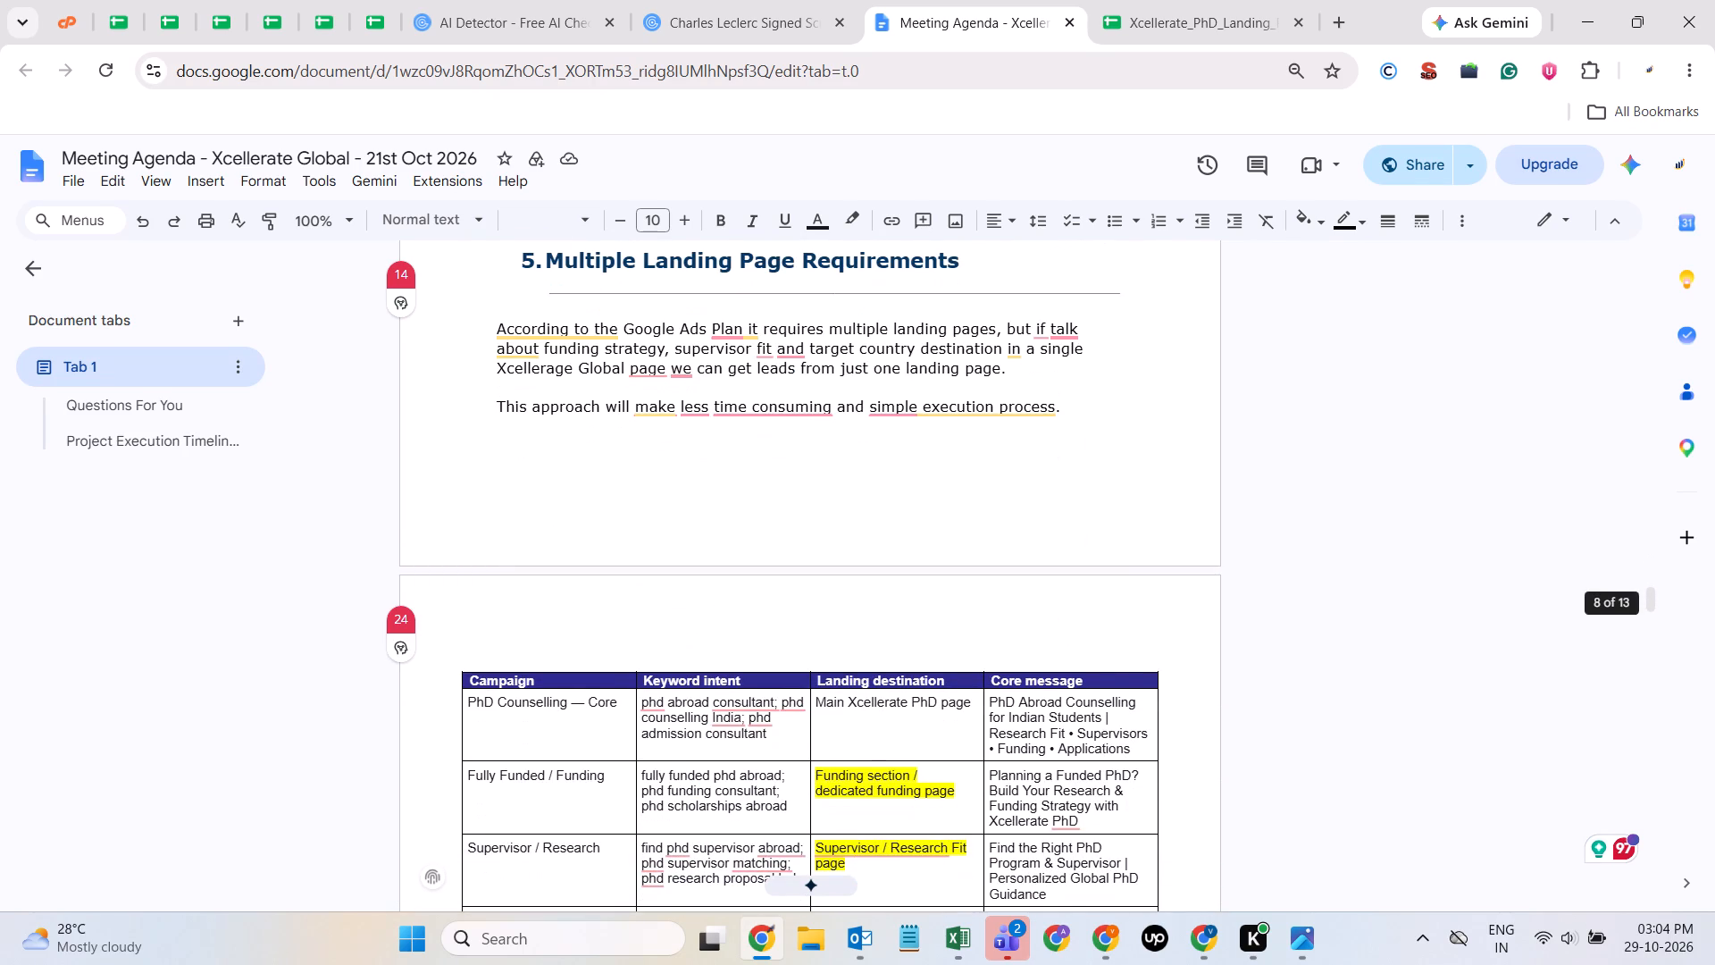
{"action": "scroll", "coordinate": [705, 611], "scroll_direction": "down", "scroll_amount": 1}
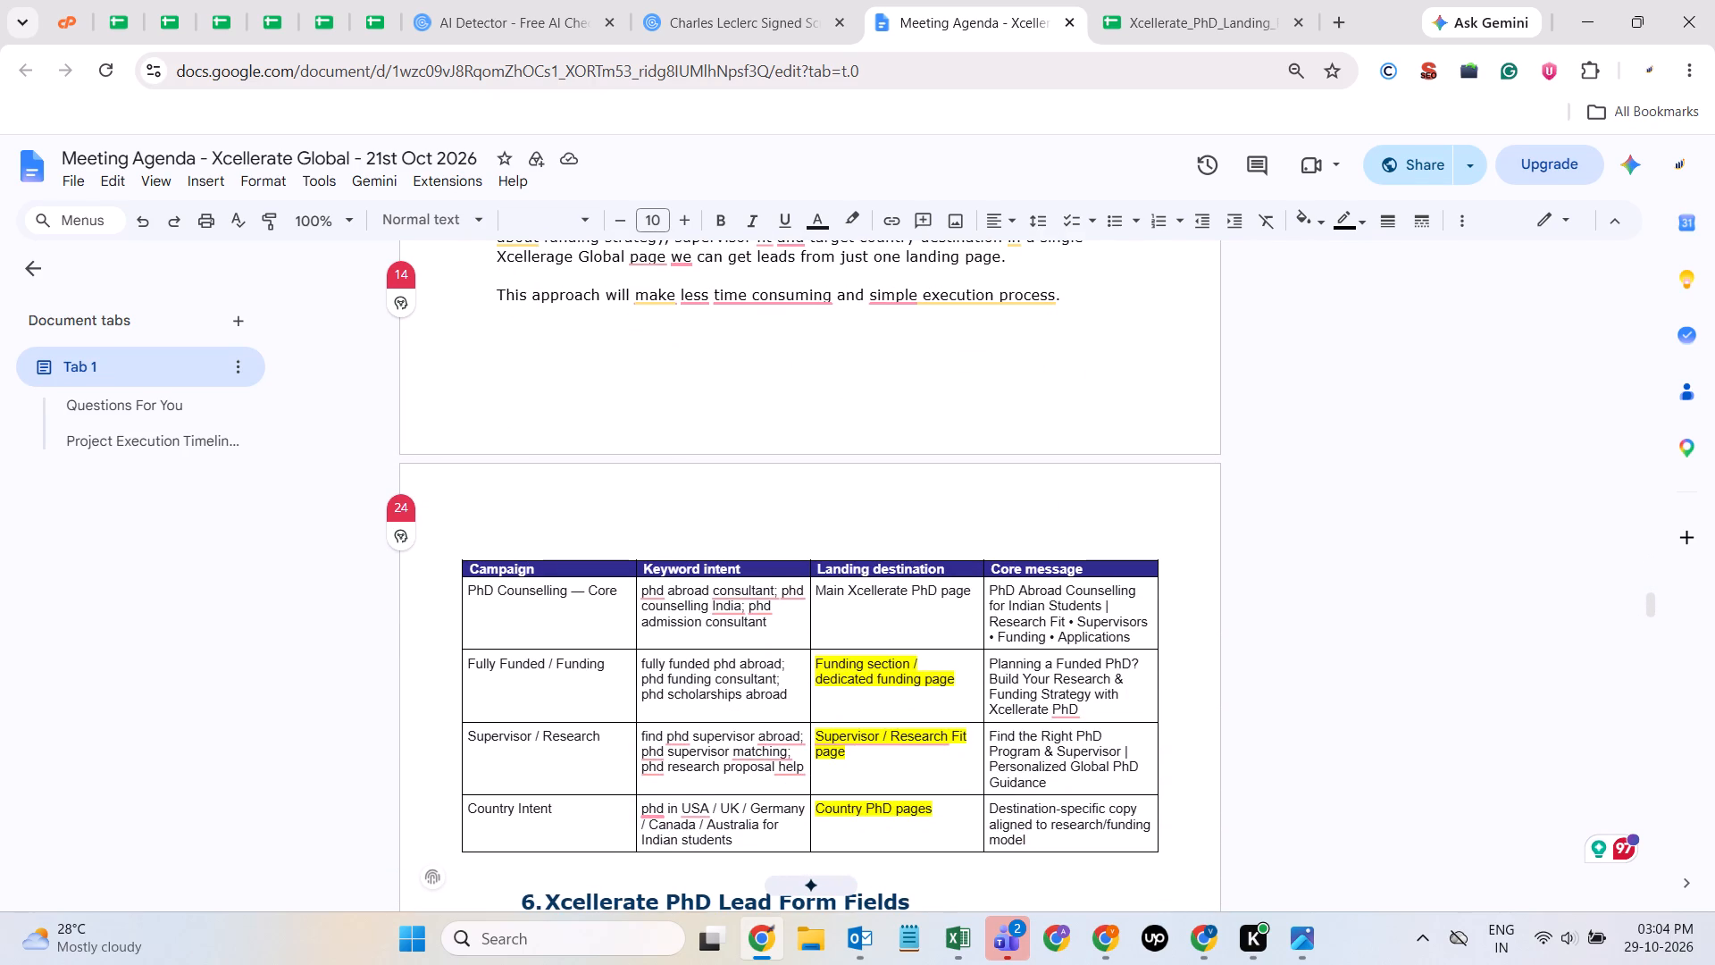
{"action": "scroll", "coordinate": [725, 673], "scroll_direction": "up", "scroll_amount": 8}
{"action": "scroll", "coordinate": [725, 673], "scroll_direction": "down", "scroll_amount": 2}
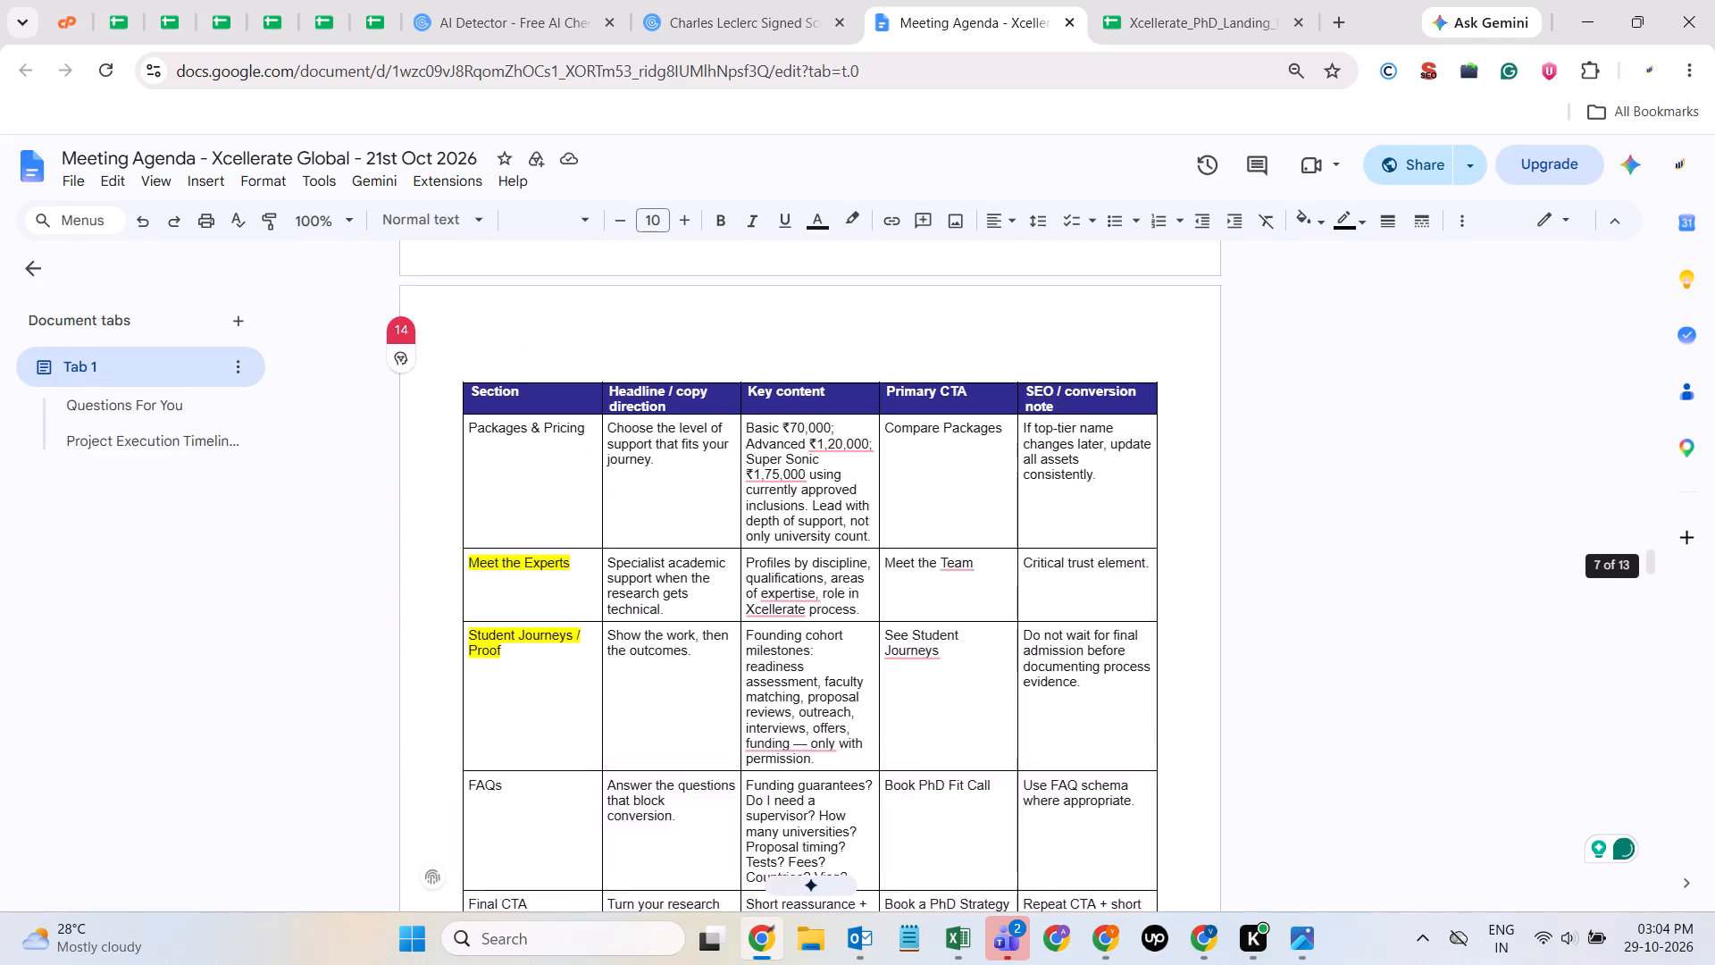
{"action": "scroll", "coordinate": [725, 673], "scroll_direction": "down", "scroll_amount": 3}
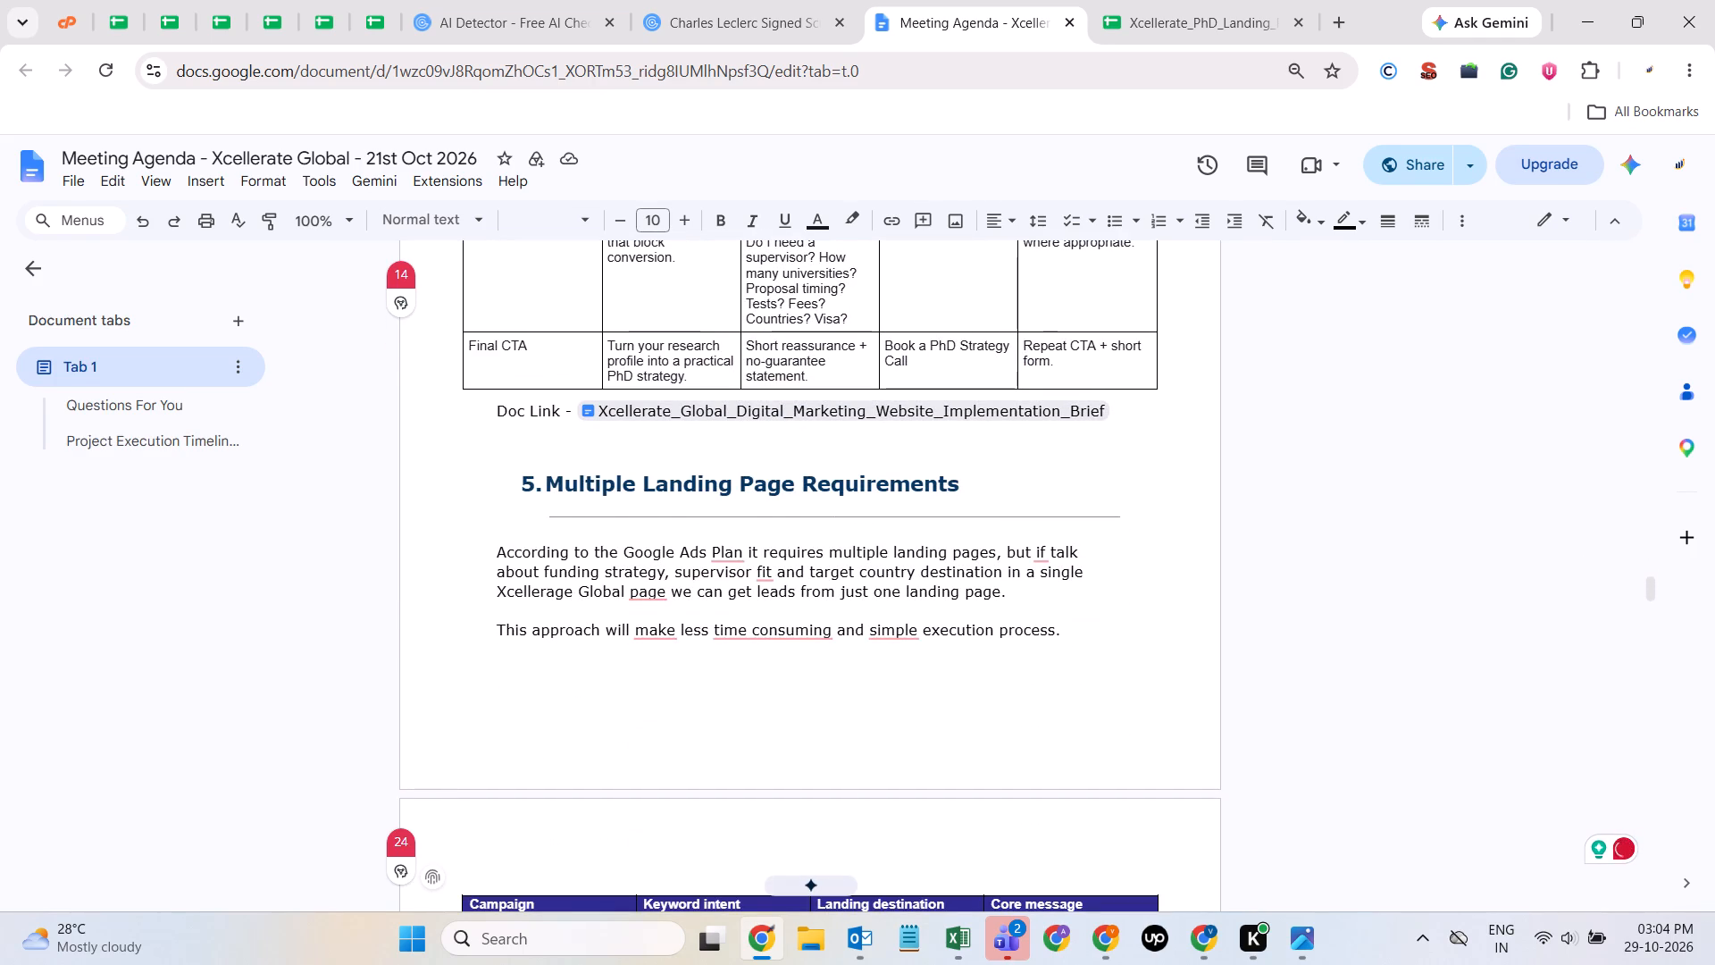
Skim the agenda from the Xcellerate PhD Lead Form Fields section through Questions For You to the Project Execution Timeline.
{"action": "scroll", "coordinate": [843, 541], "scroll_direction": "down", "scroll_amount": 7}
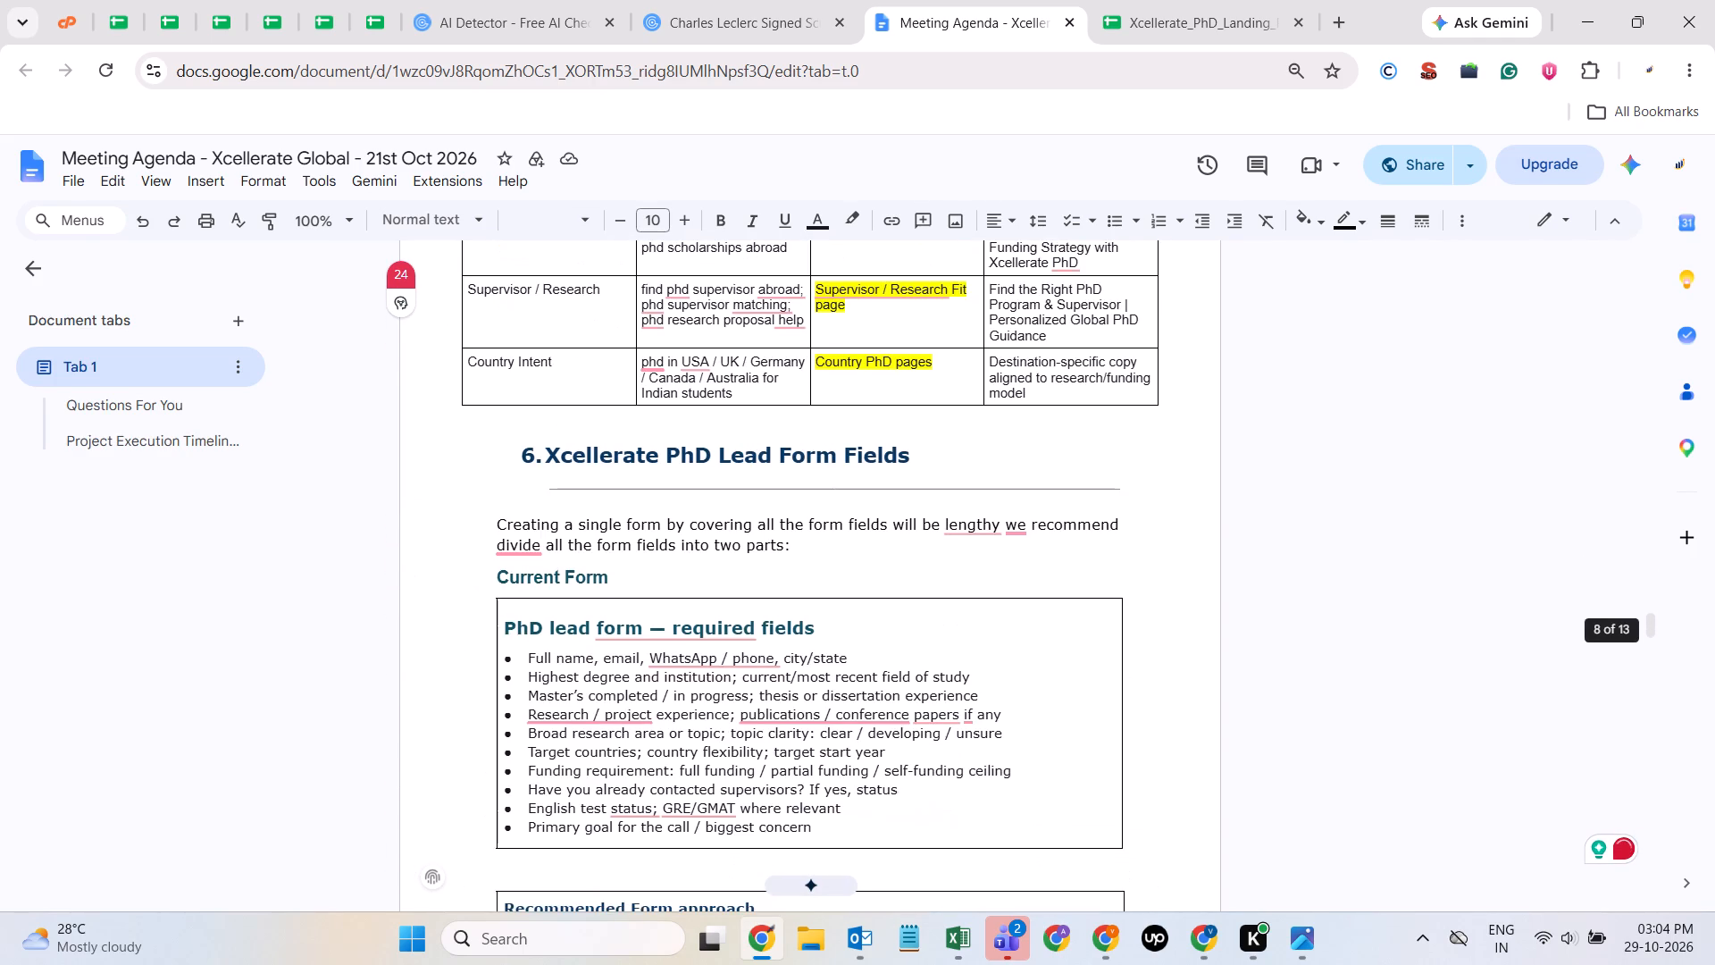
{"action": "scroll", "coordinate": [843, 541], "scroll_direction": "down", "scroll_amount": 2}
{"action": "scroll", "coordinate": [711, 649], "scroll_direction": "down", "scroll_amount": 4}
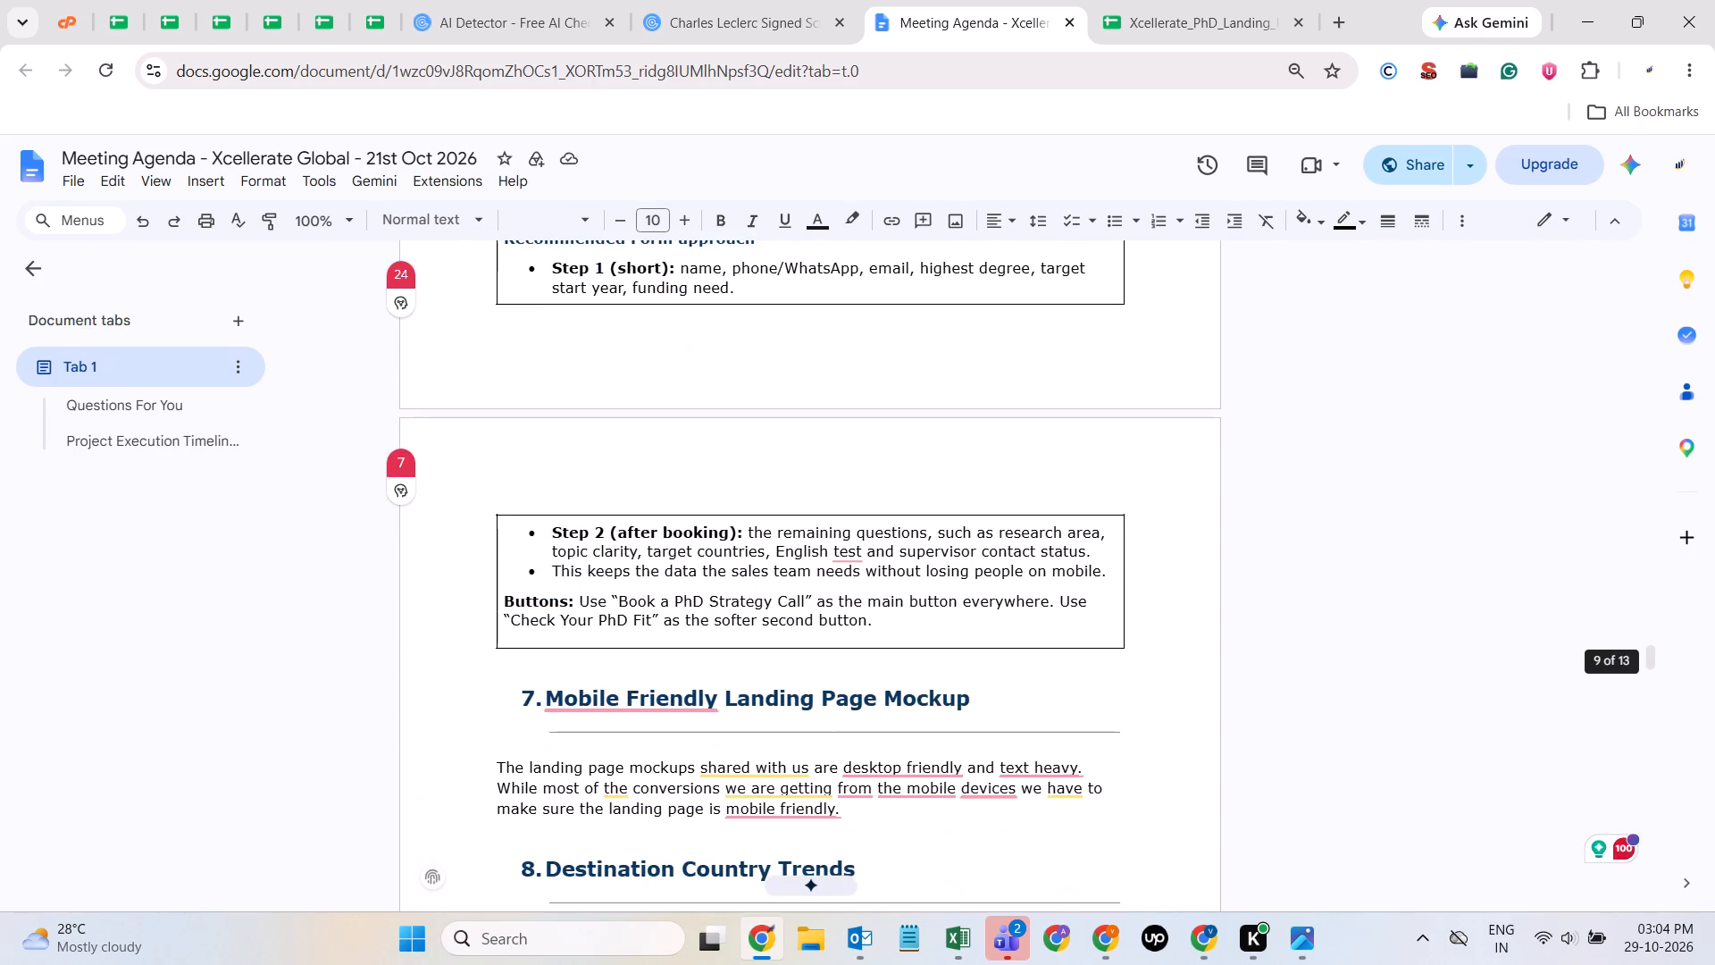
{"action": "scroll", "coordinate": [711, 649], "scroll_direction": "down", "scroll_amount": 2}
{"action": "scroll", "coordinate": [854, 623], "scroll_direction": "down", "scroll_amount": 3}
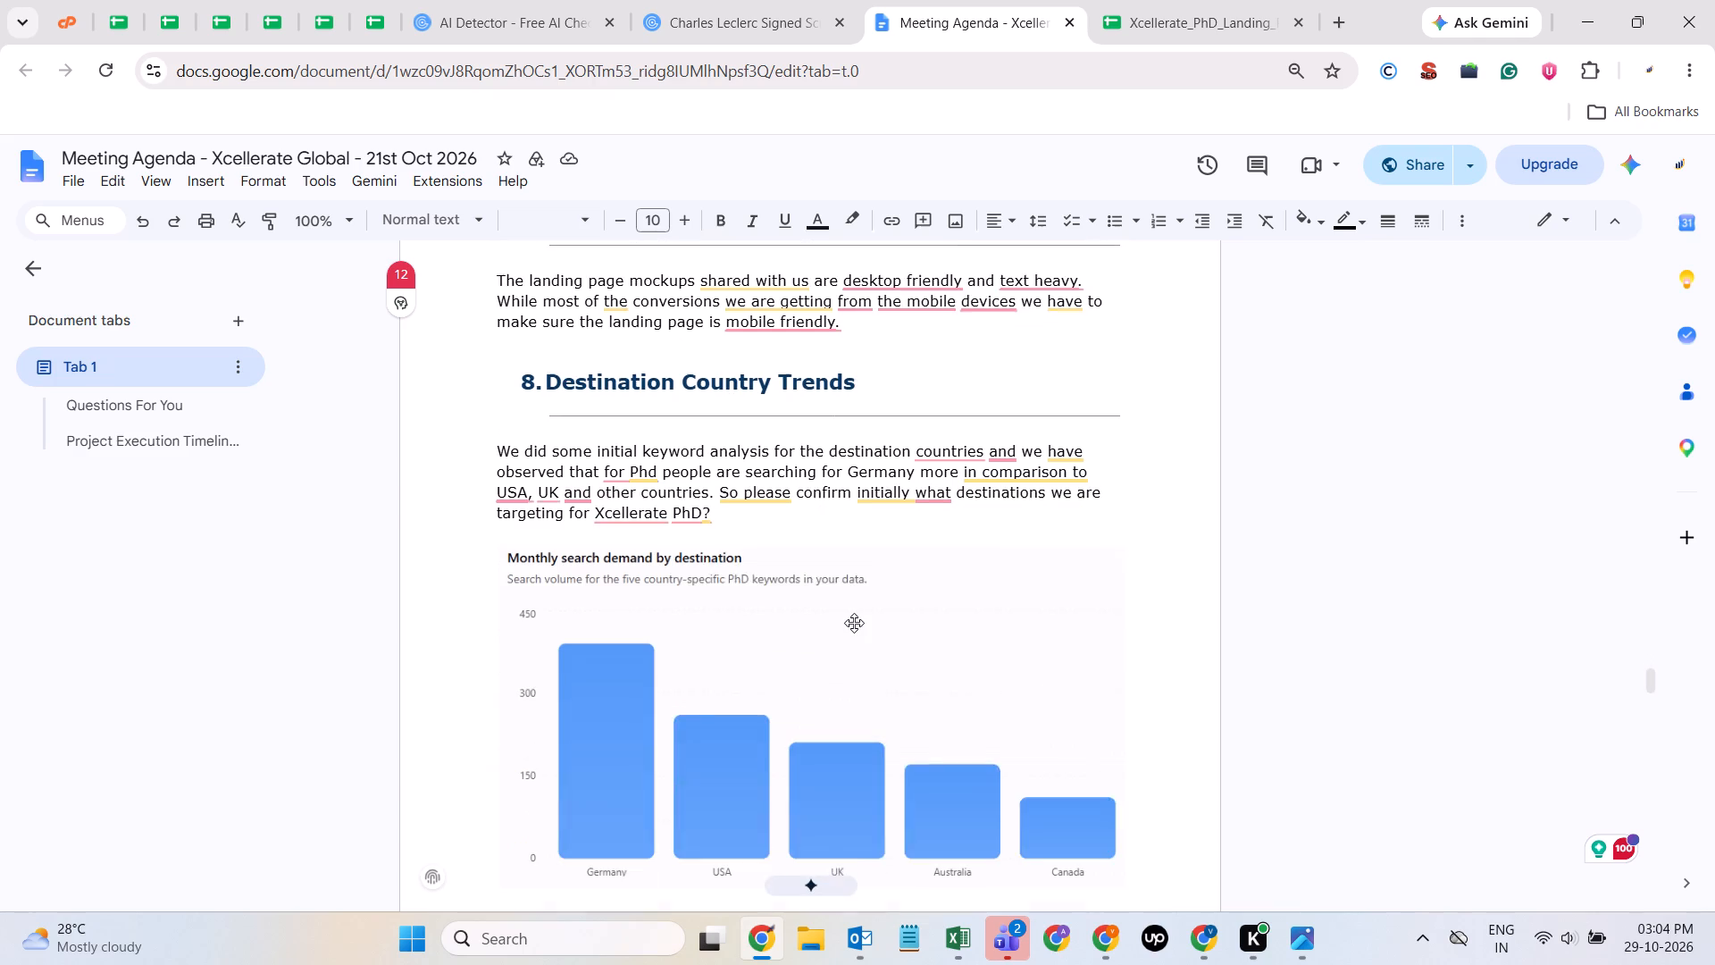
{"action": "scroll", "coordinate": [854, 623], "scroll_direction": "down", "scroll_amount": 13}
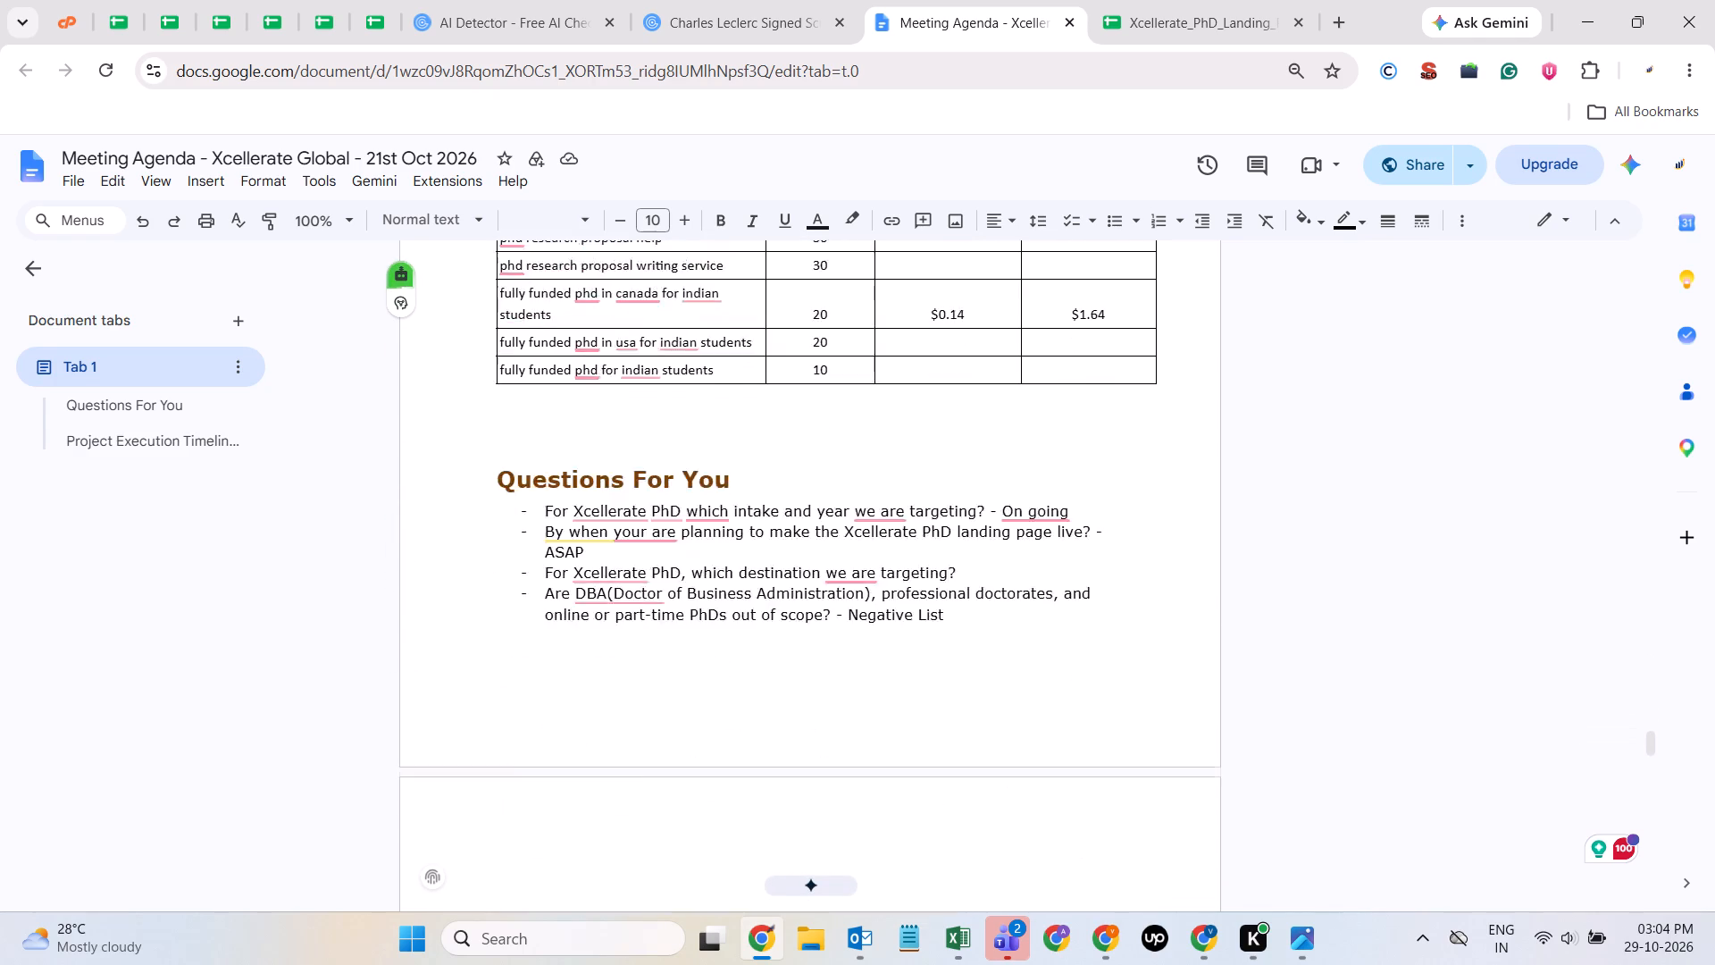
{"action": "scroll", "coordinate": [854, 623], "scroll_direction": "down", "scroll_amount": 8}
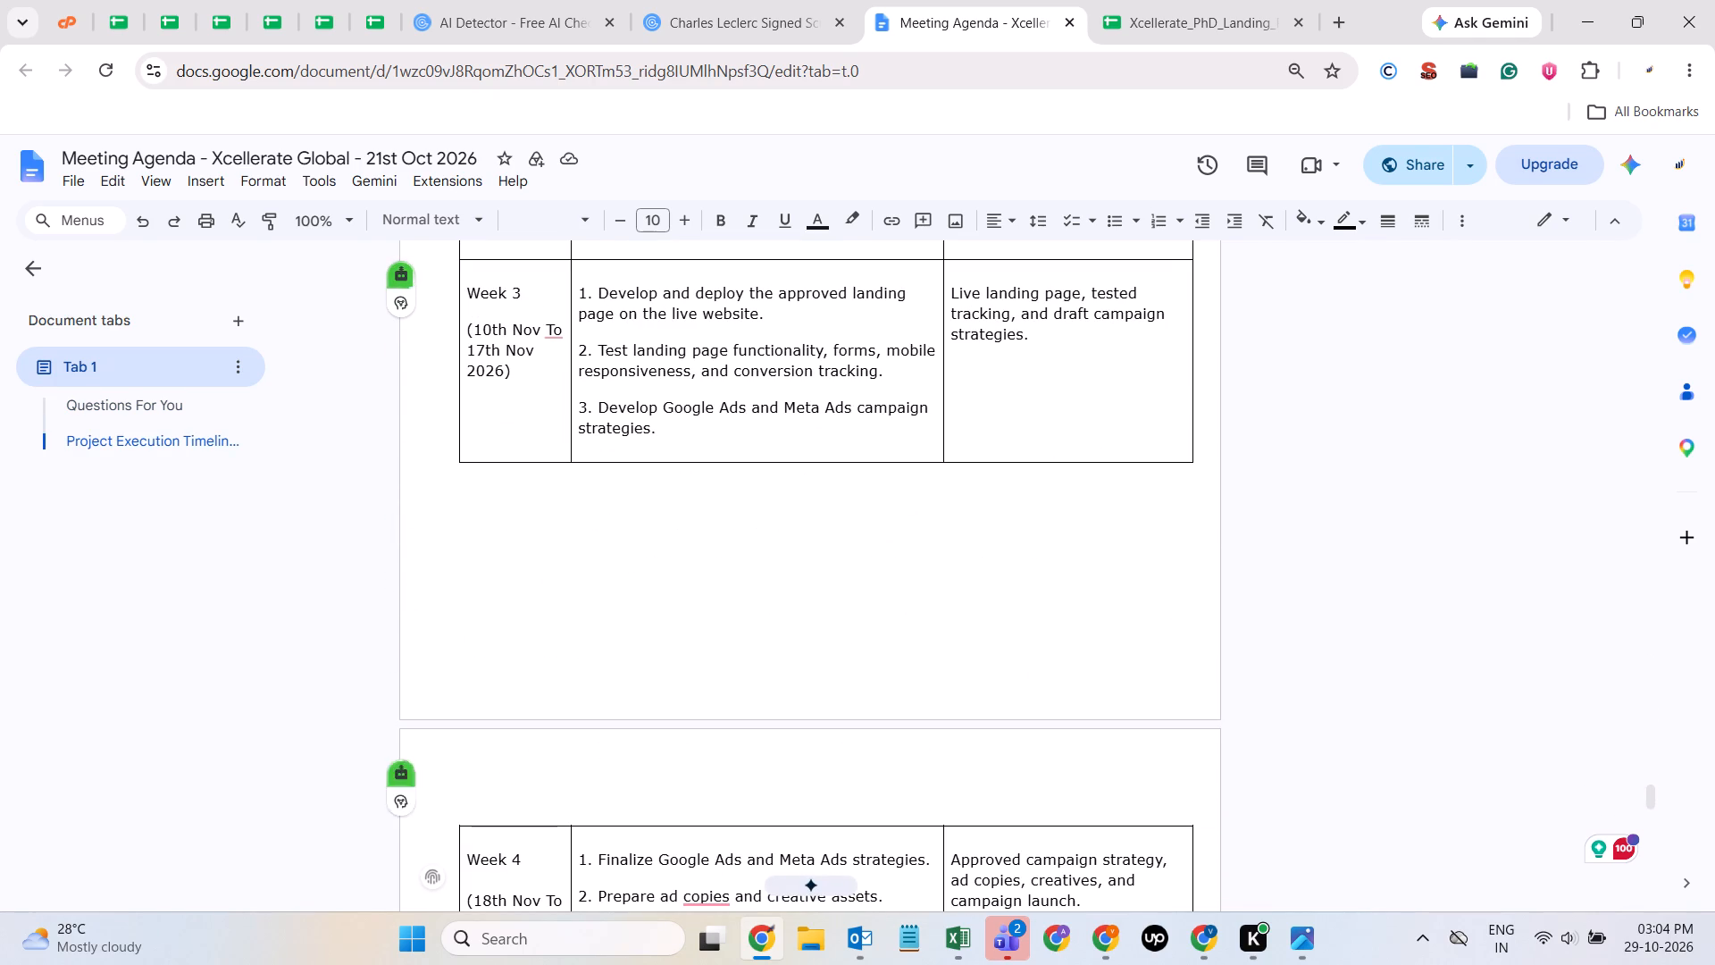
Go back through the agenda from the Project Execution Timeline to the campaign table and review its landing destinations.
{"action": "scroll", "coordinate": [902, 671], "scroll_direction": "up", "scroll_amount": 8}
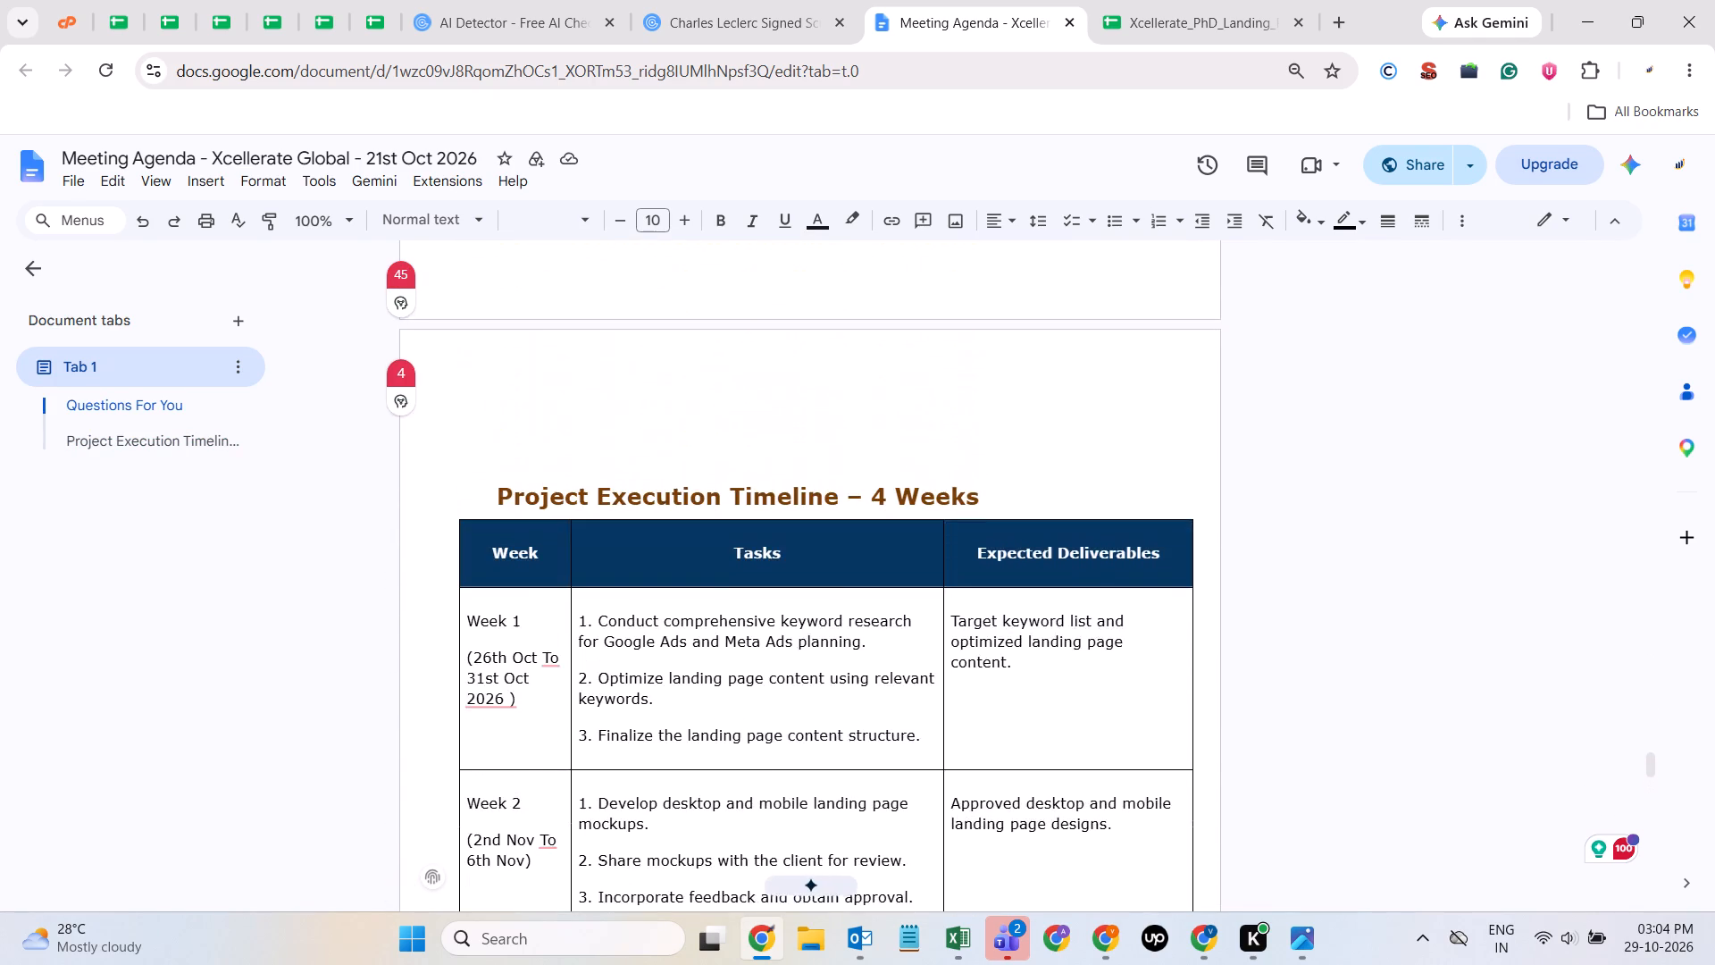
{"action": "scroll", "coordinate": [902, 671], "scroll_direction": "up", "scroll_amount": 12}
{"action": "scroll", "coordinate": [788, 671], "scroll_direction": "up", "scroll_amount": 3}
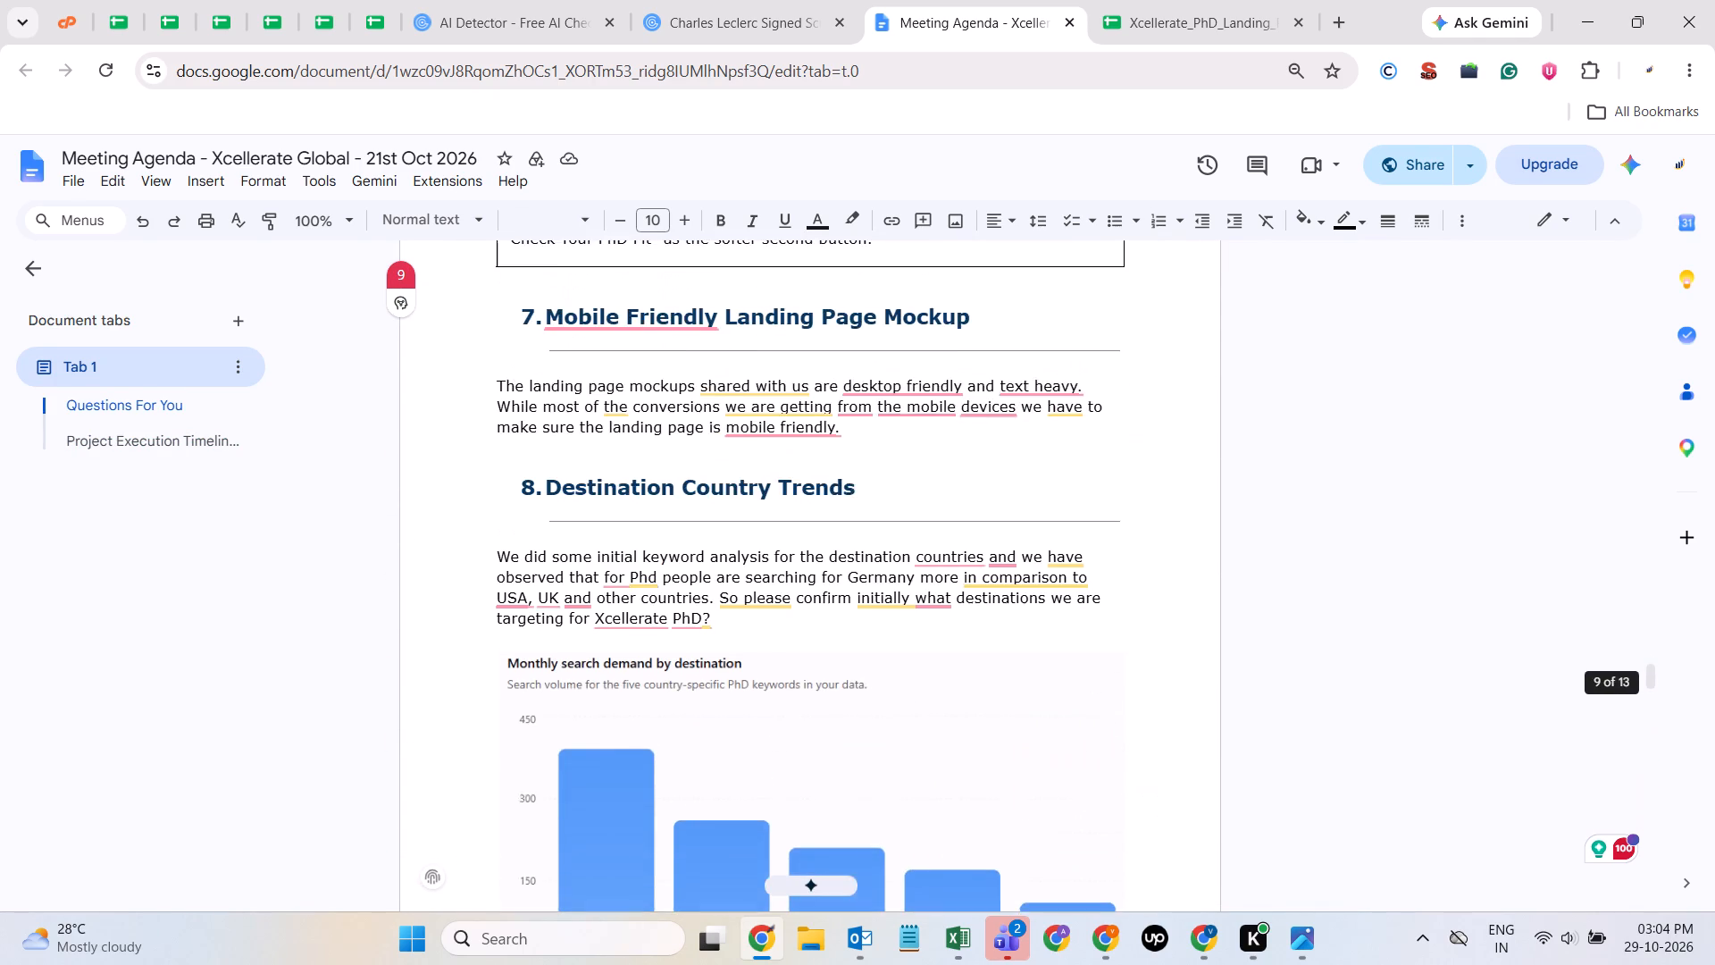
{"action": "scroll", "coordinate": [788, 671], "scroll_direction": "up", "scroll_amount": 8}
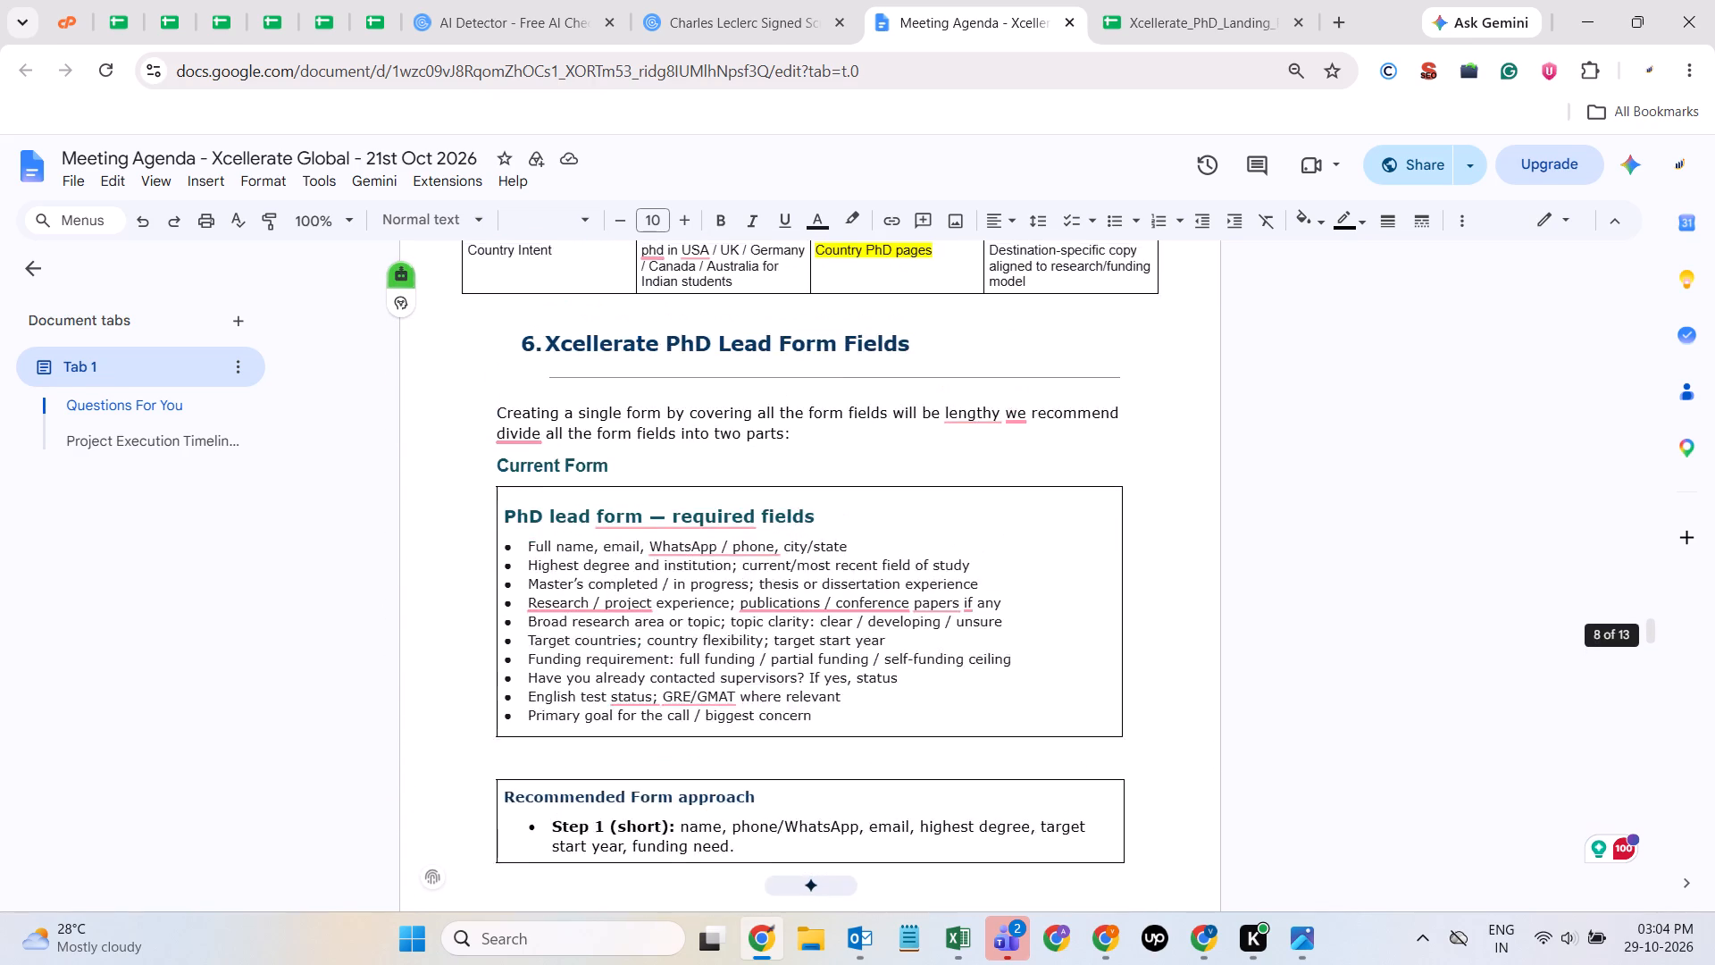
{"action": "scroll", "coordinate": [788, 671], "scroll_direction": "up", "scroll_amount": 4}
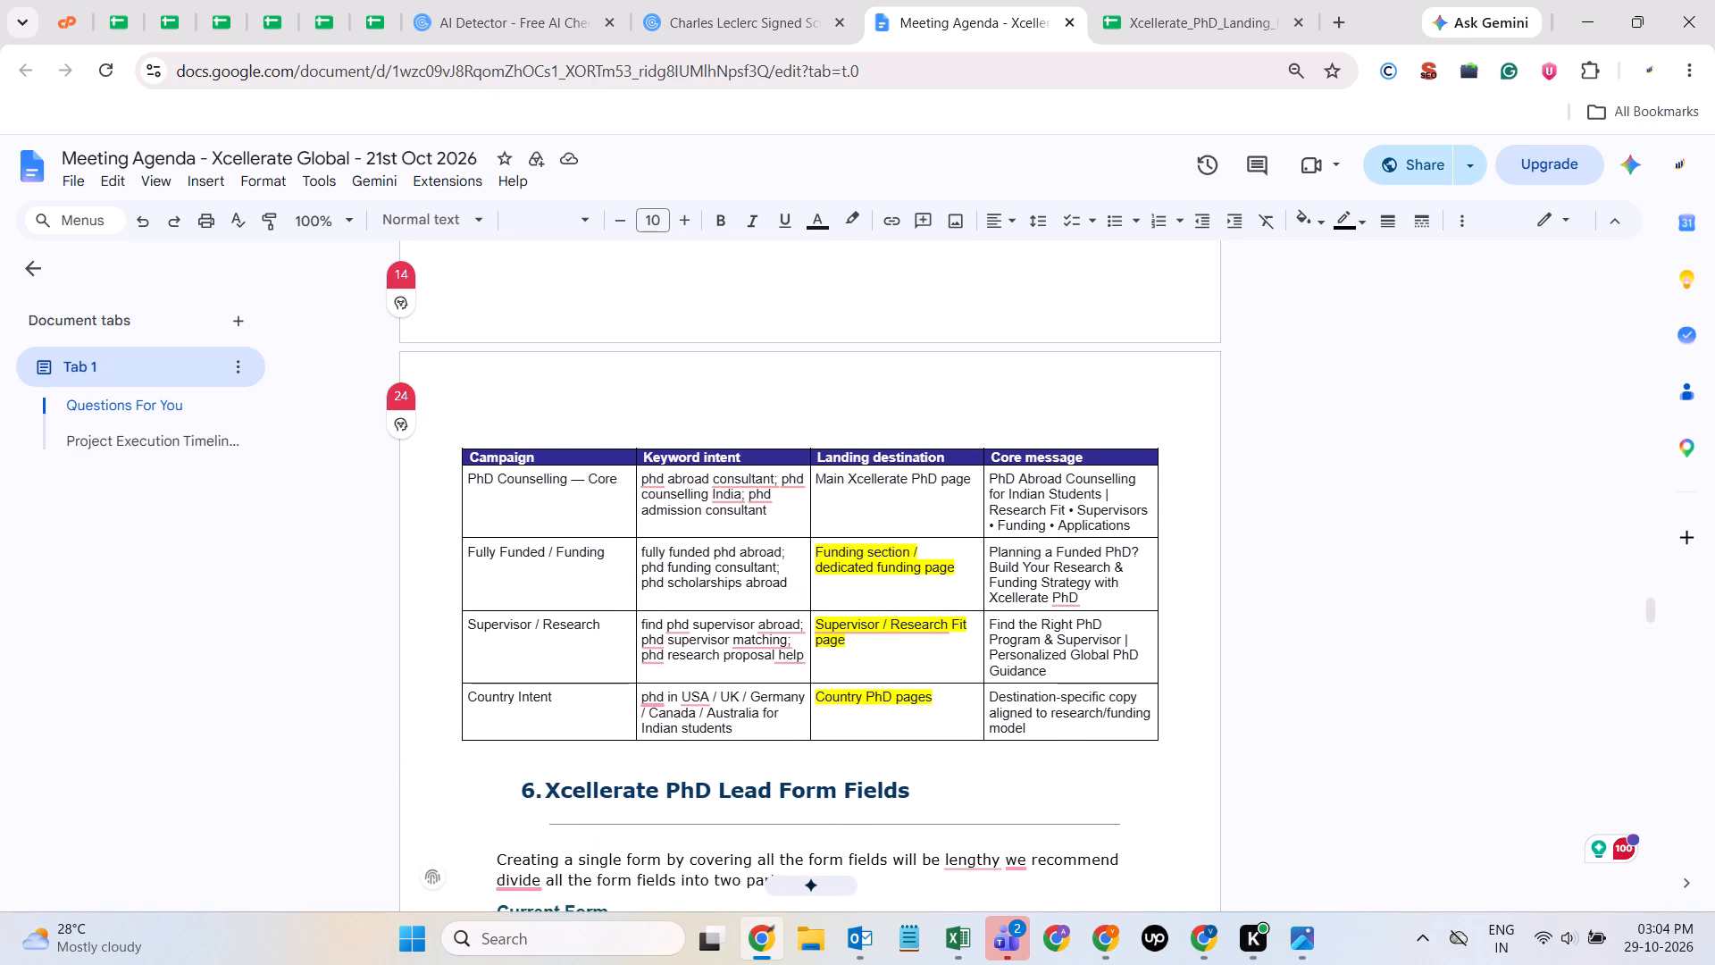
Examine the campaign table's keyword intents and landing destinations alongside the PhD lead form's required fields.
{"action": "scroll", "coordinate": [1038, 649], "scroll_direction": "down", "scroll_amount": 2}
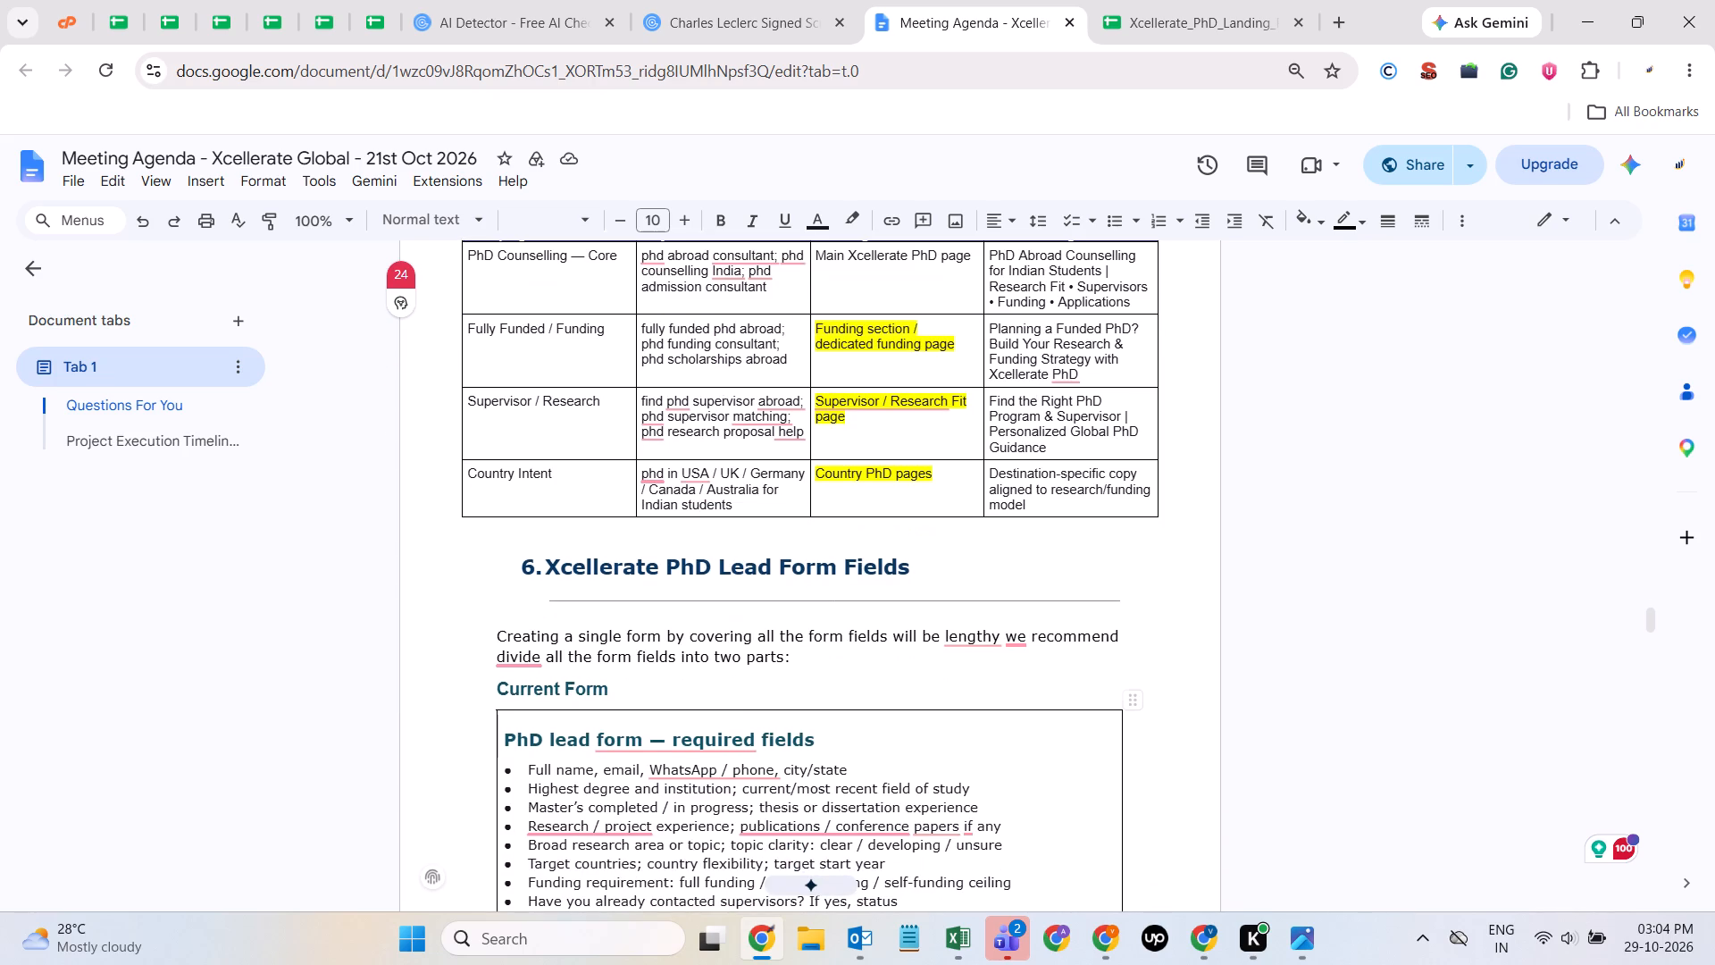
{"action": "scroll", "coordinate": [1152, 691], "scroll_direction": "up", "scroll_amount": 2}
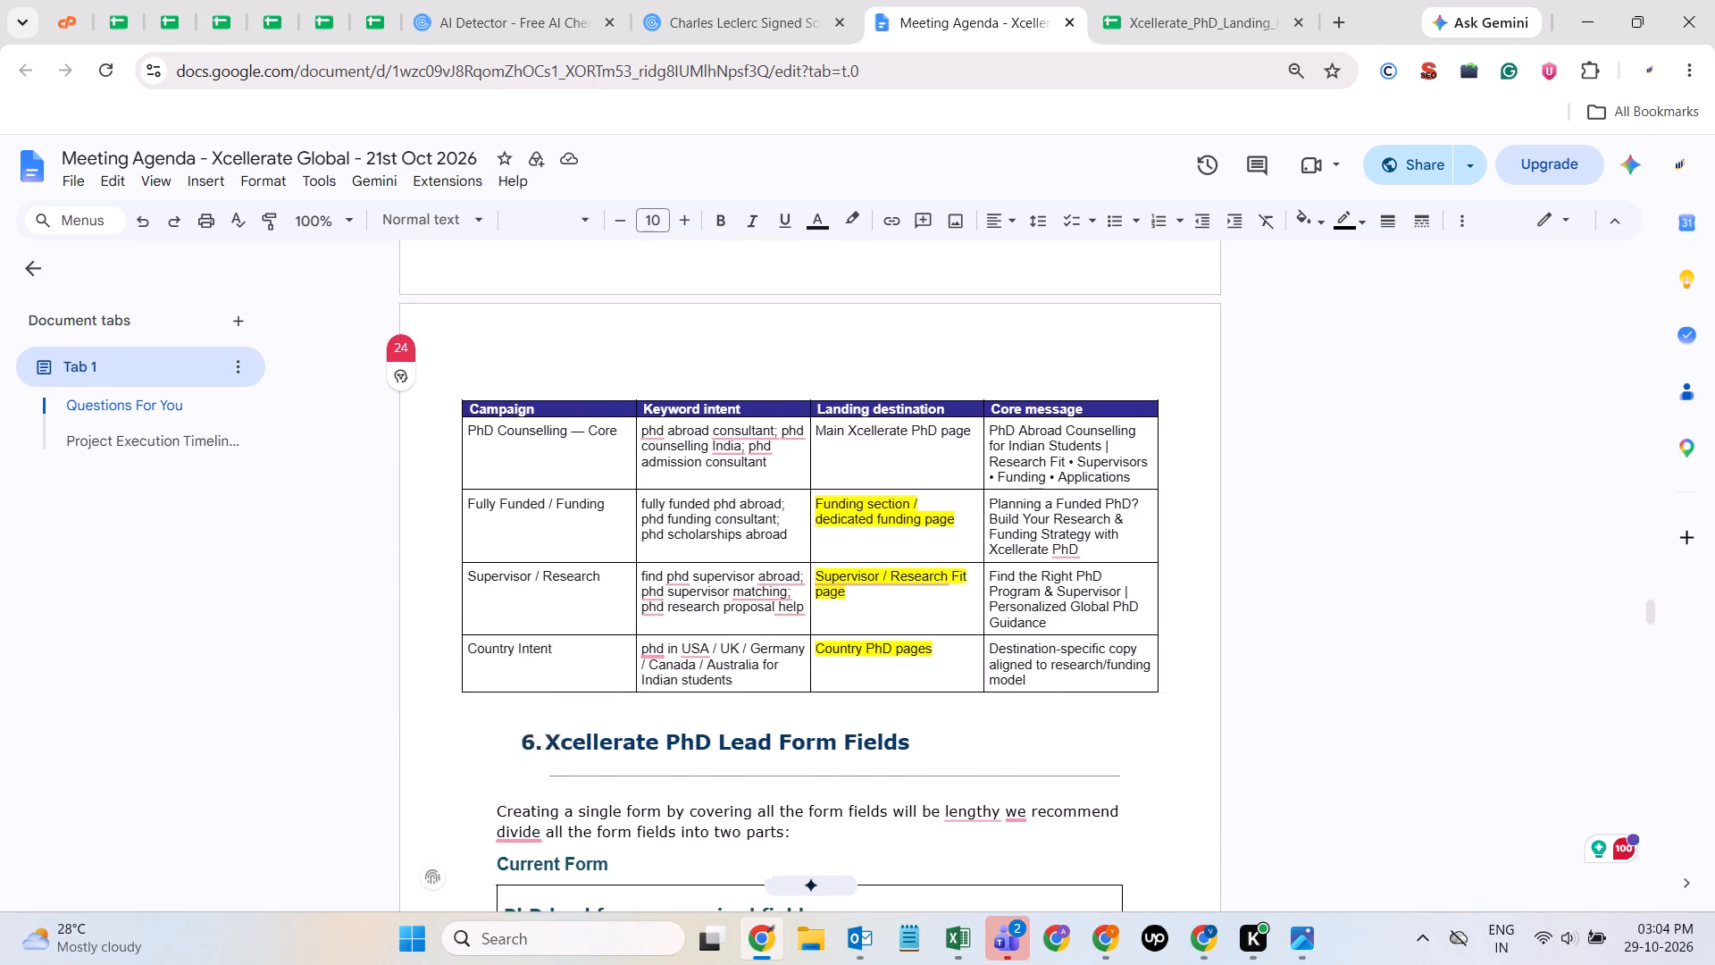
{"action": "scroll", "coordinate": [1175, 647], "scroll_direction": "up", "scroll_amount": 3}
{"action": "scroll", "coordinate": [1175, 647], "scroll_direction": "down", "scroll_amount": 4}
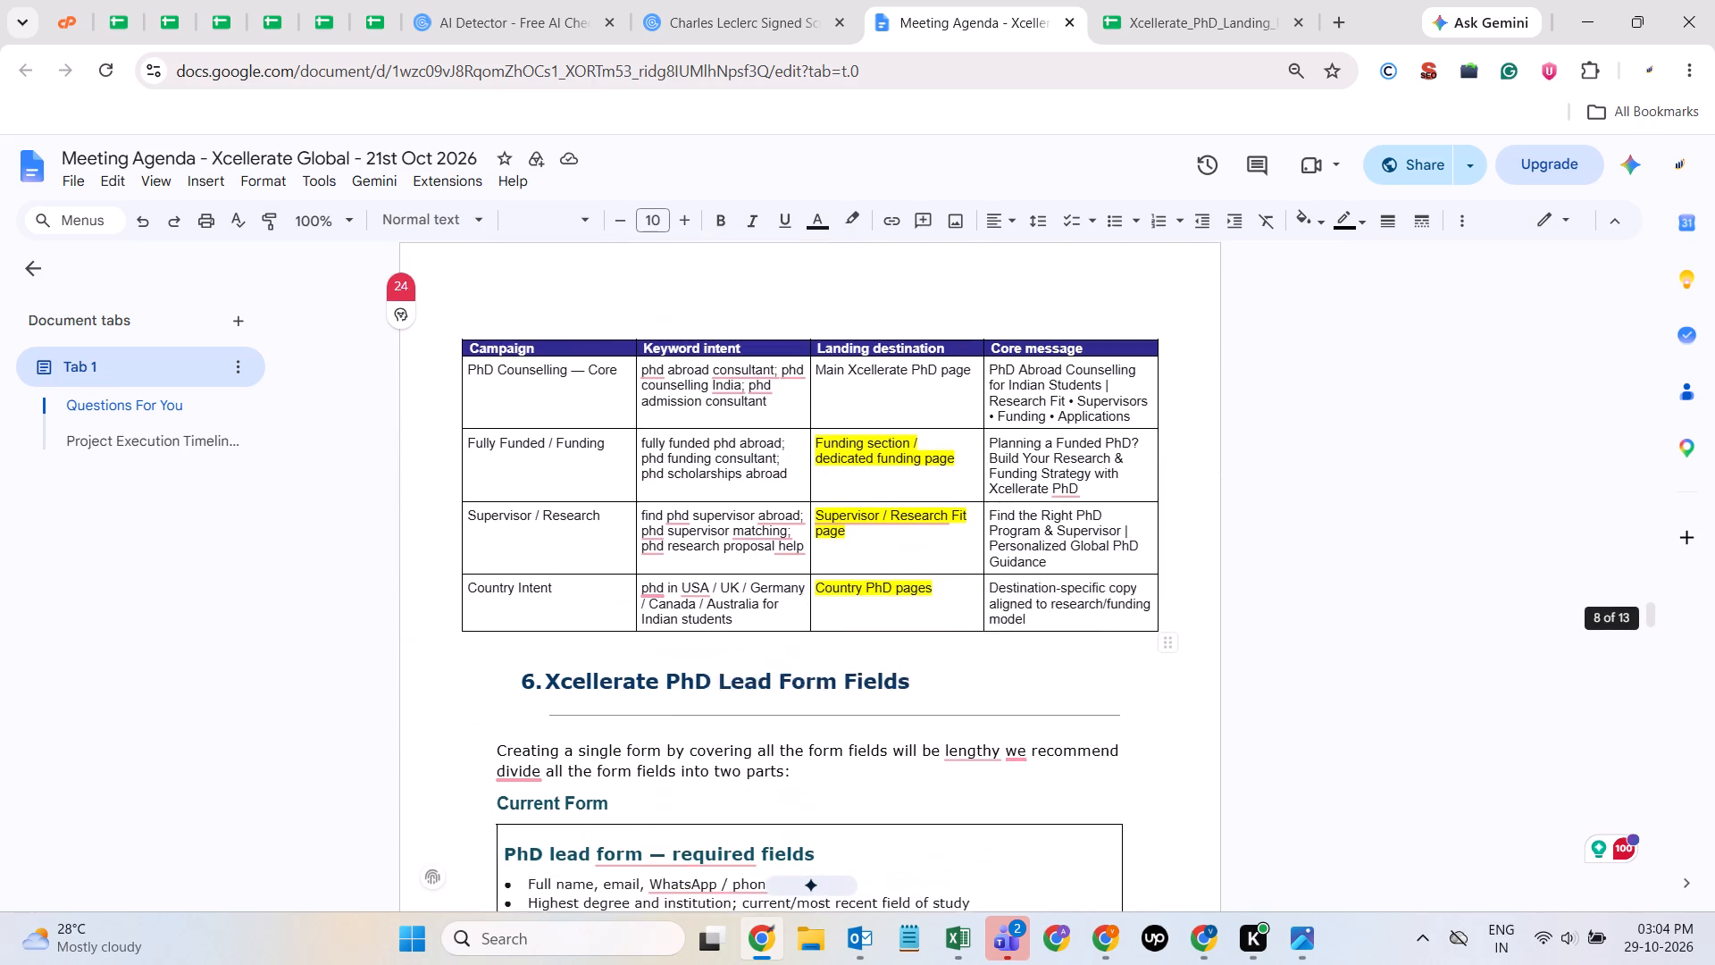
{"action": "scroll", "coordinate": [633, 580], "scroll_direction": "down", "scroll_amount": 2}
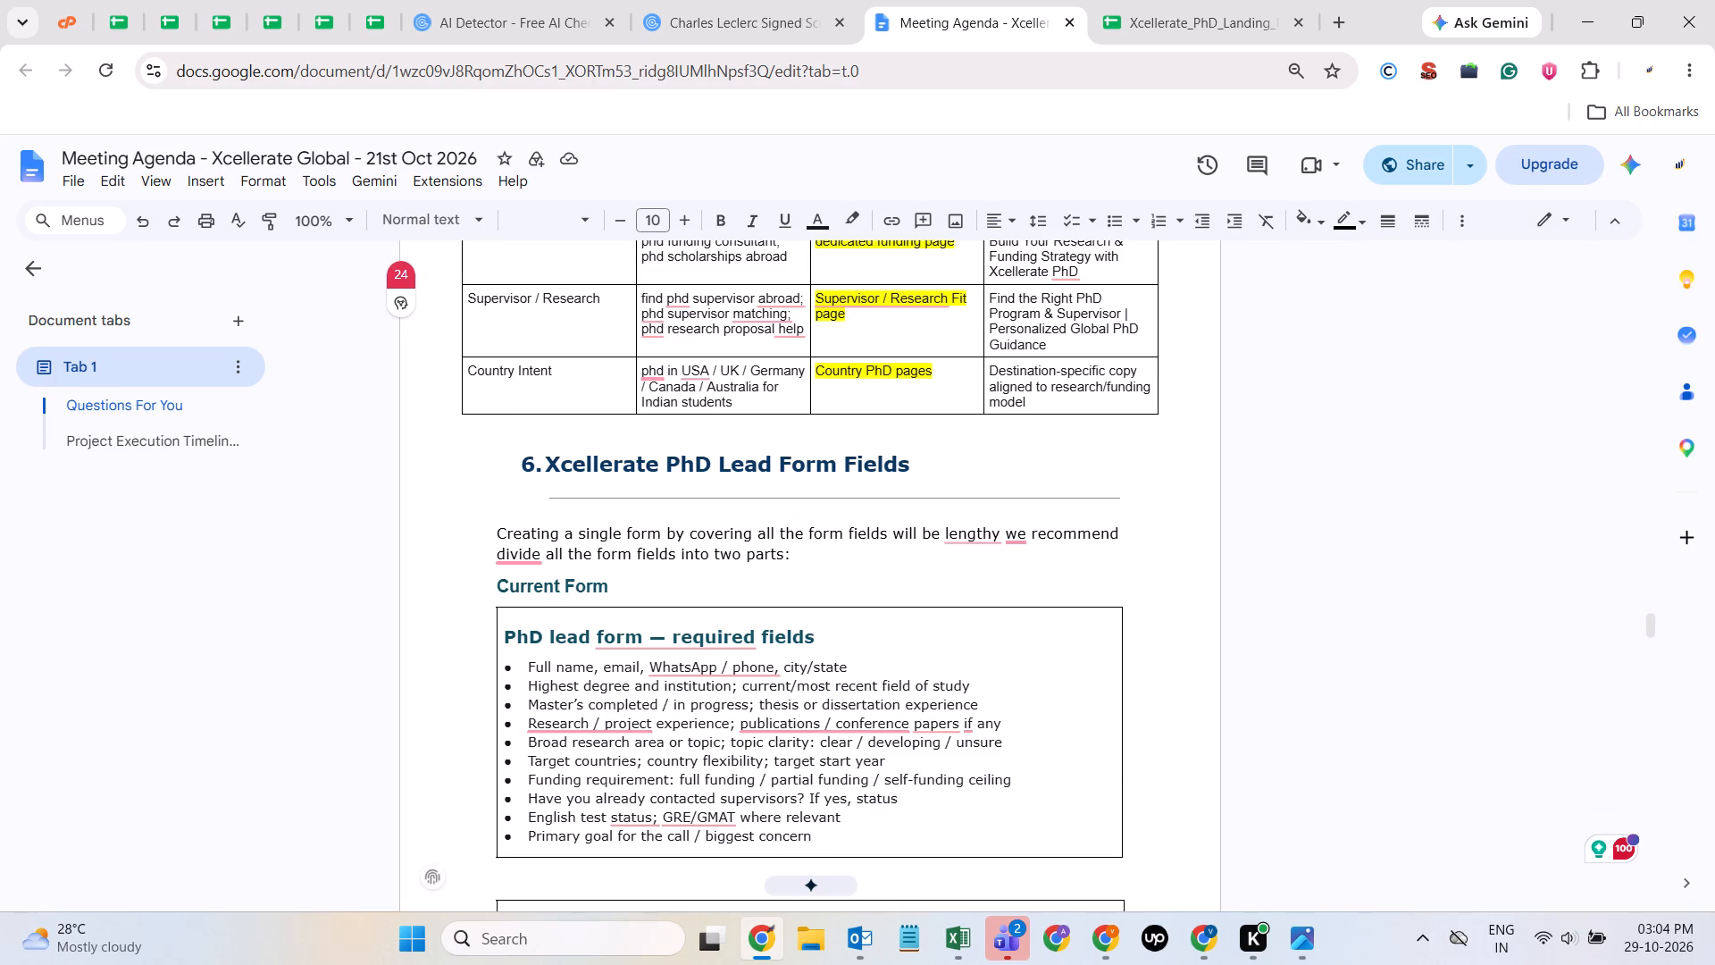
{"action": "scroll", "coordinate": [952, 566], "scroll_direction": "up", "scroll_amount": 1}
{"action": "scroll", "coordinate": [952, 566], "scroll_direction": "down", "scroll_amount": 1}
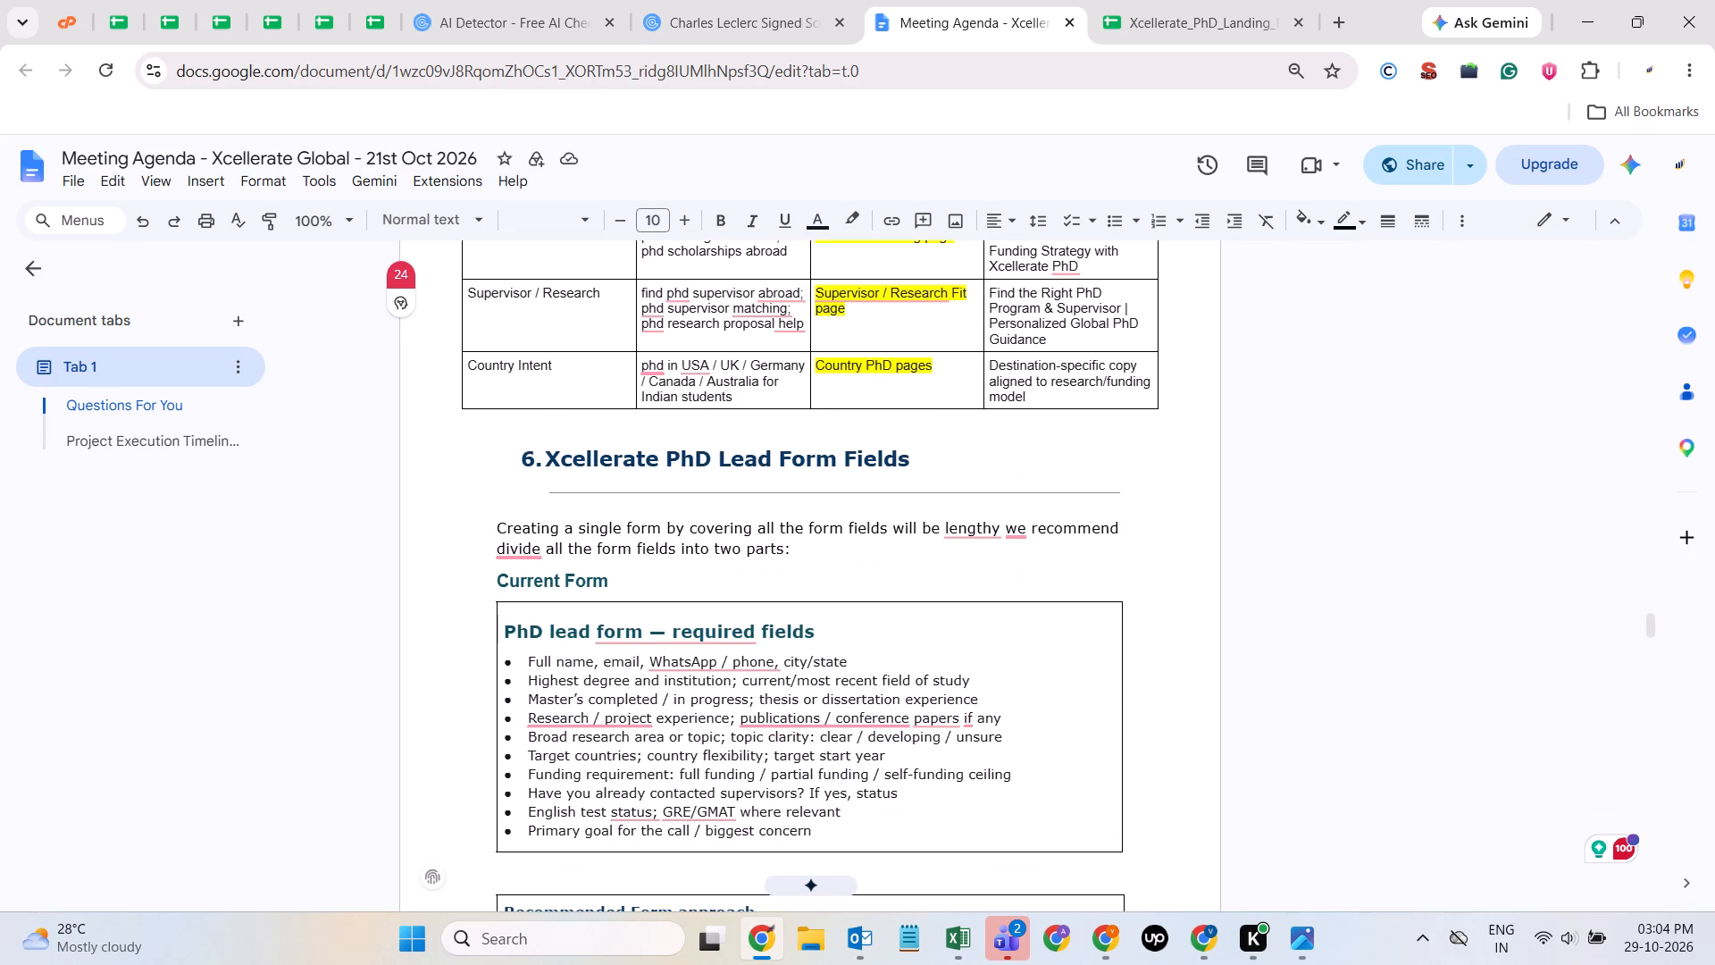
{"action": "scroll", "coordinate": [971, 580], "scroll_direction": "up", "scroll_amount": 3}
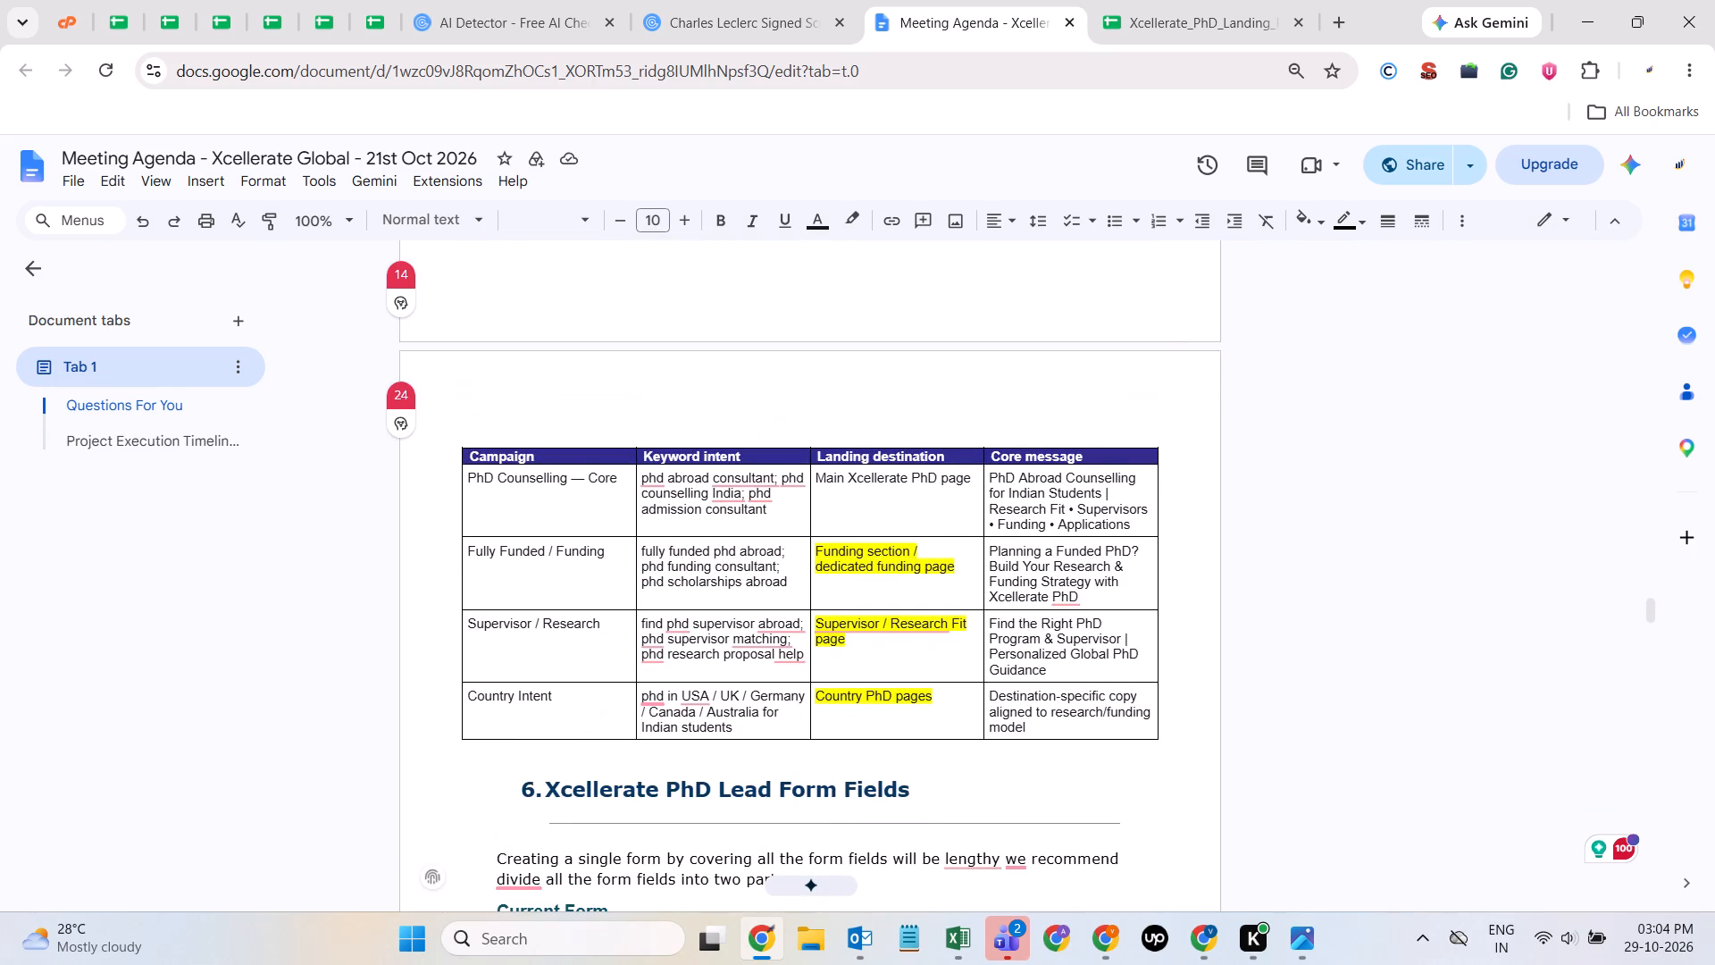
Recheck the agenda's mobile-friendly mockup section and page section table, and look at the PhD page mockup again.
{"action": "scroll", "coordinate": [973, 559], "scroll_direction": "down", "scroll_amount": 13}
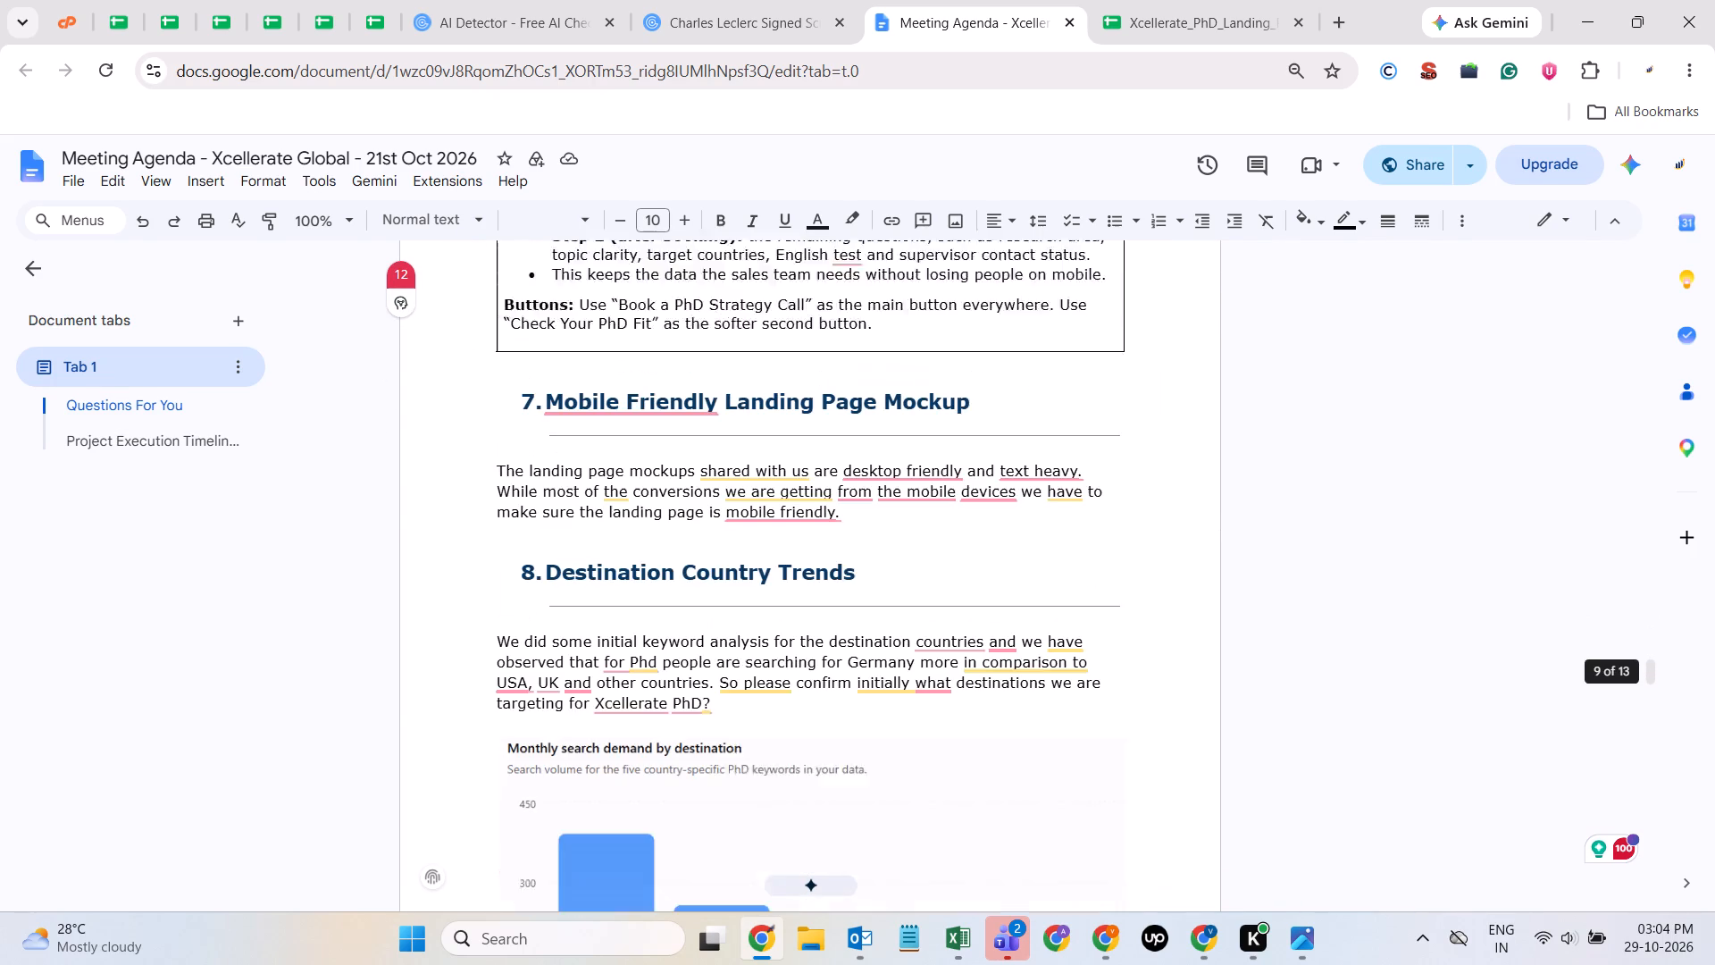
{"action": "scroll", "coordinate": [973, 559], "scroll_direction": "up", "scroll_amount": 20}
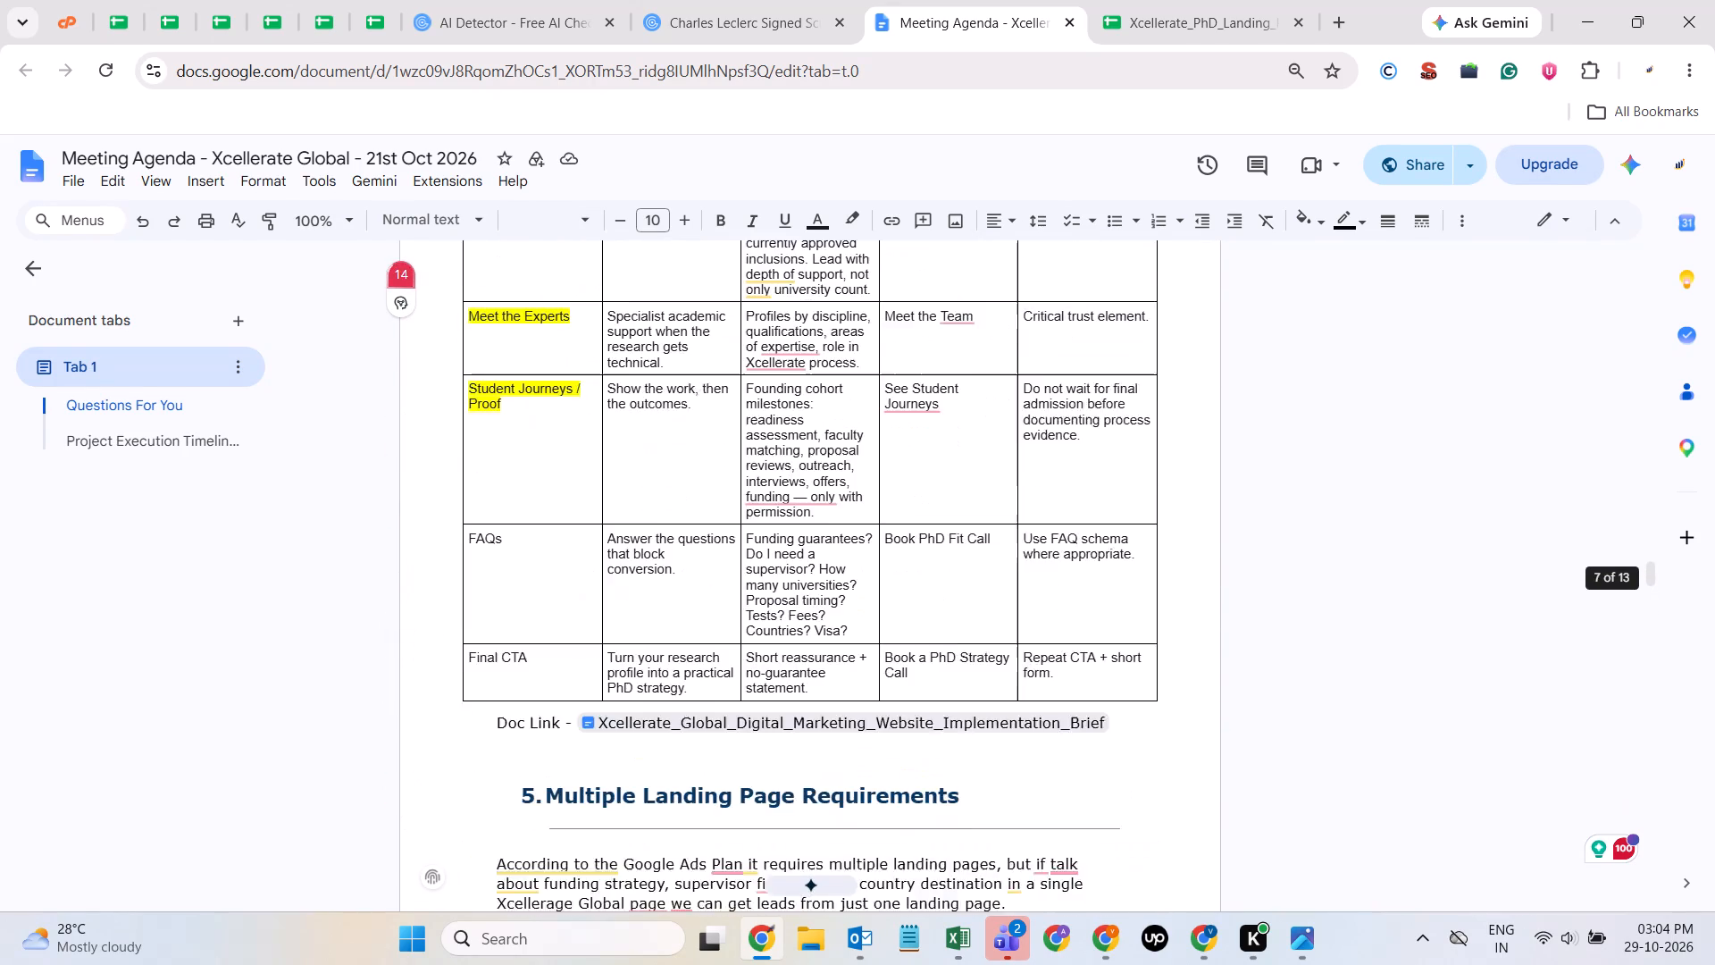
{"action": "scroll", "coordinate": [973, 559], "scroll_direction": "up", "scroll_amount": 5}
{"action": "key", "text": "alt+Tab"}
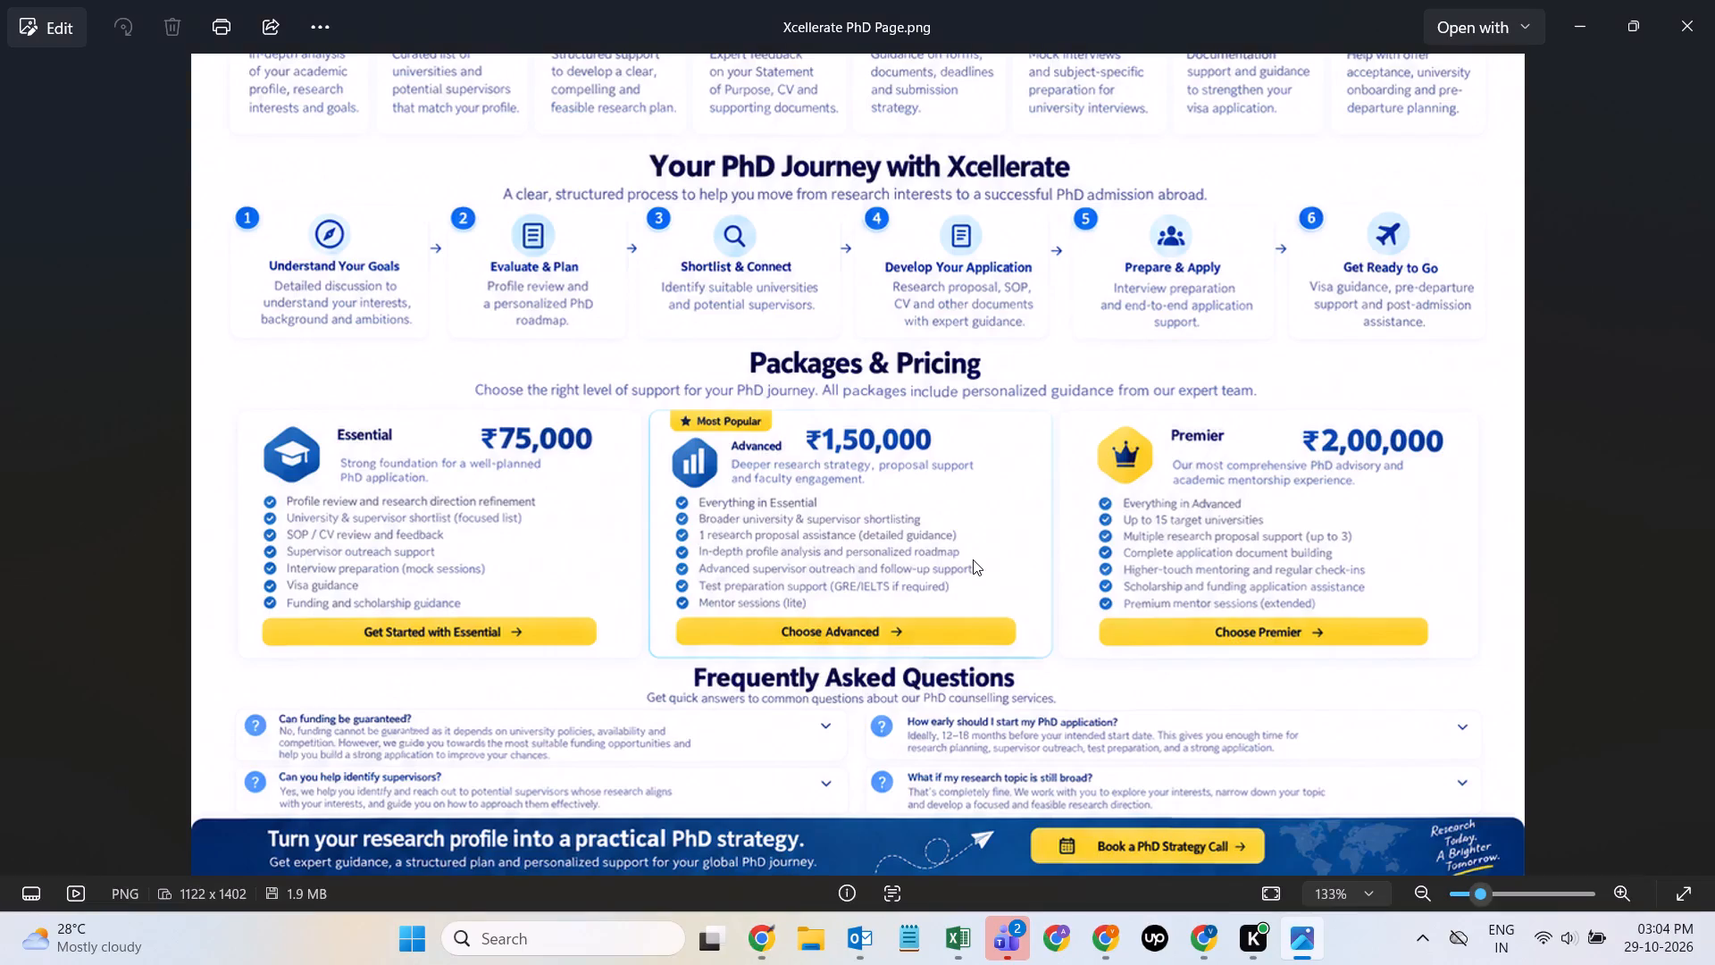
{"action": "scroll", "coordinate": [953, 474], "scroll_direction": "down", "scroll_amount": 8, "text": "ctrl"}
{"action": "key", "text": "alt+Tab"}
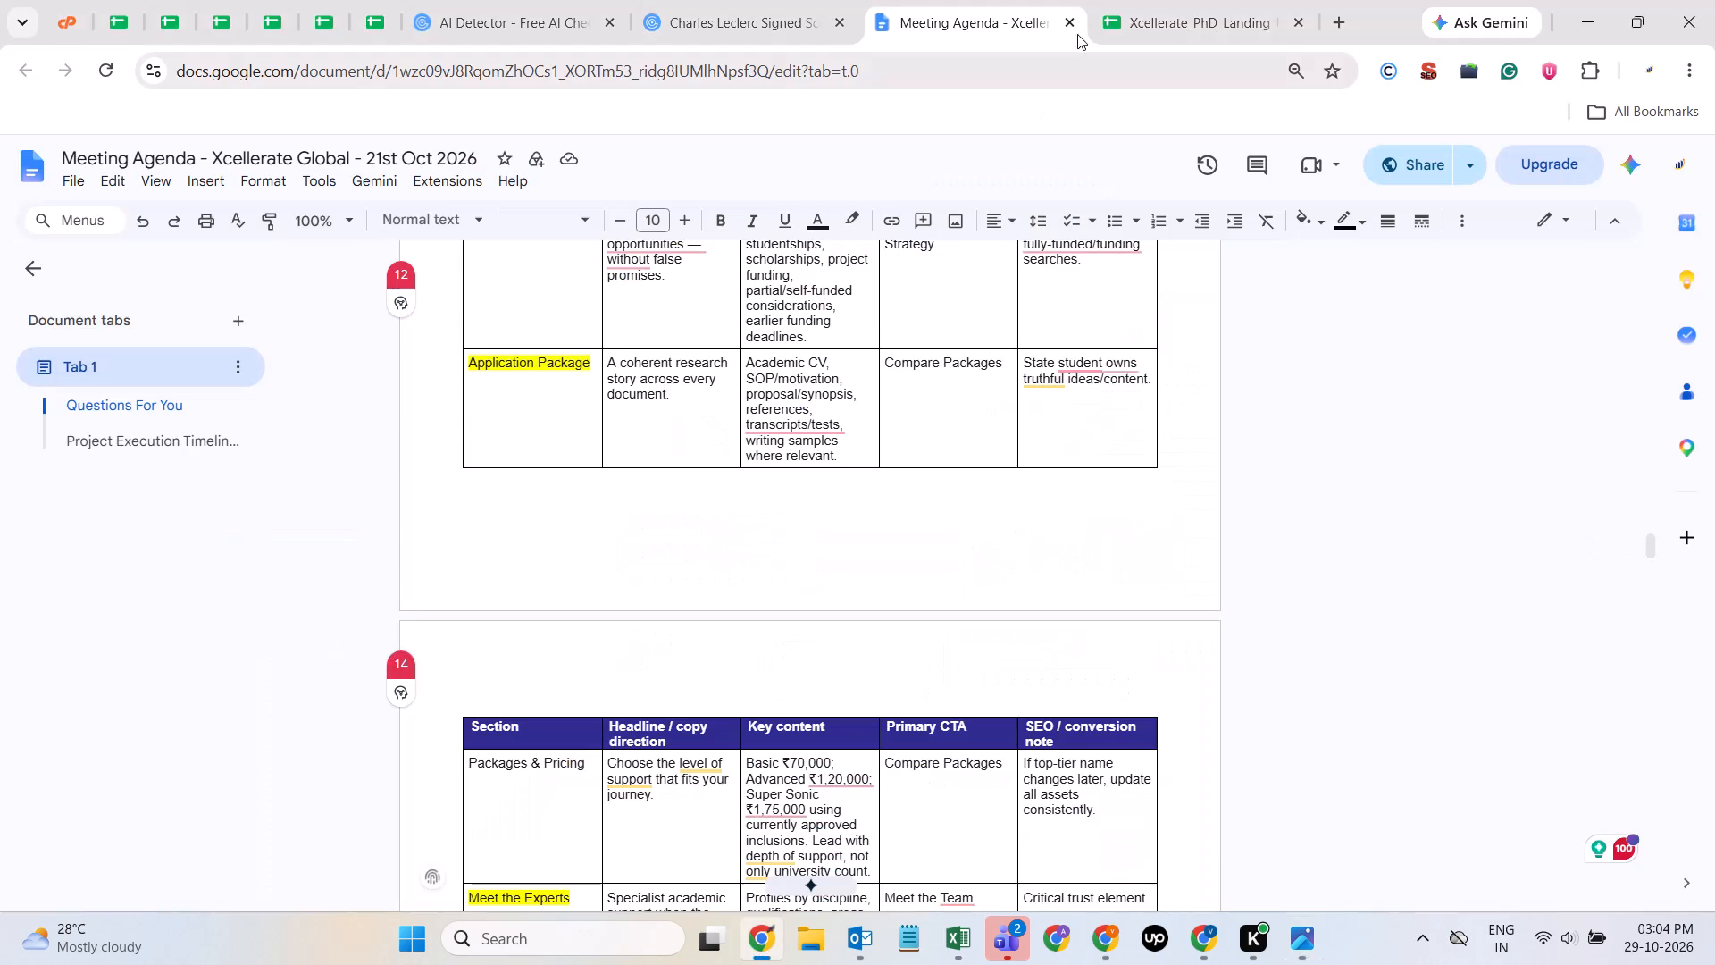
Review the fully funded PhD keywords for Germany, the UK and abroad in the landing page keyword sheet.
{"action": "left_click", "coordinate": [1142, 8]}
{"action": "scroll", "coordinate": [262, 575], "scroll_direction": "up", "scroll_amount": 5}
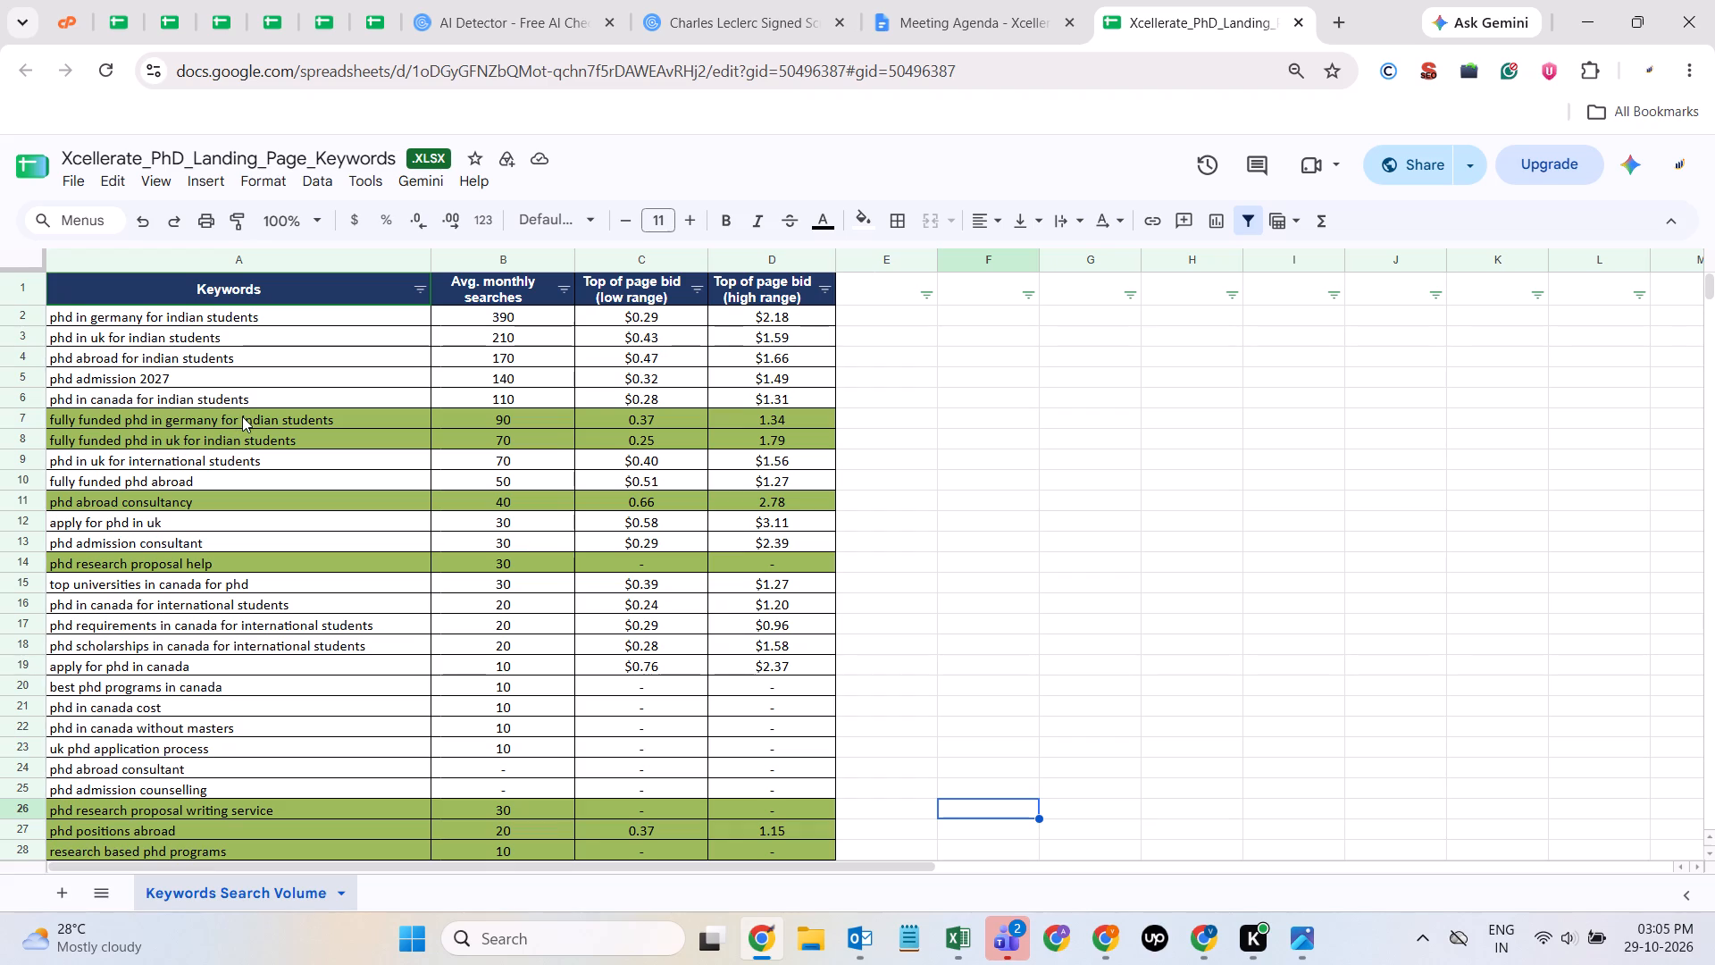
{"action": "left_click", "coordinate": [265, 435]}
{"action": "left_click", "coordinate": [302, 419]}
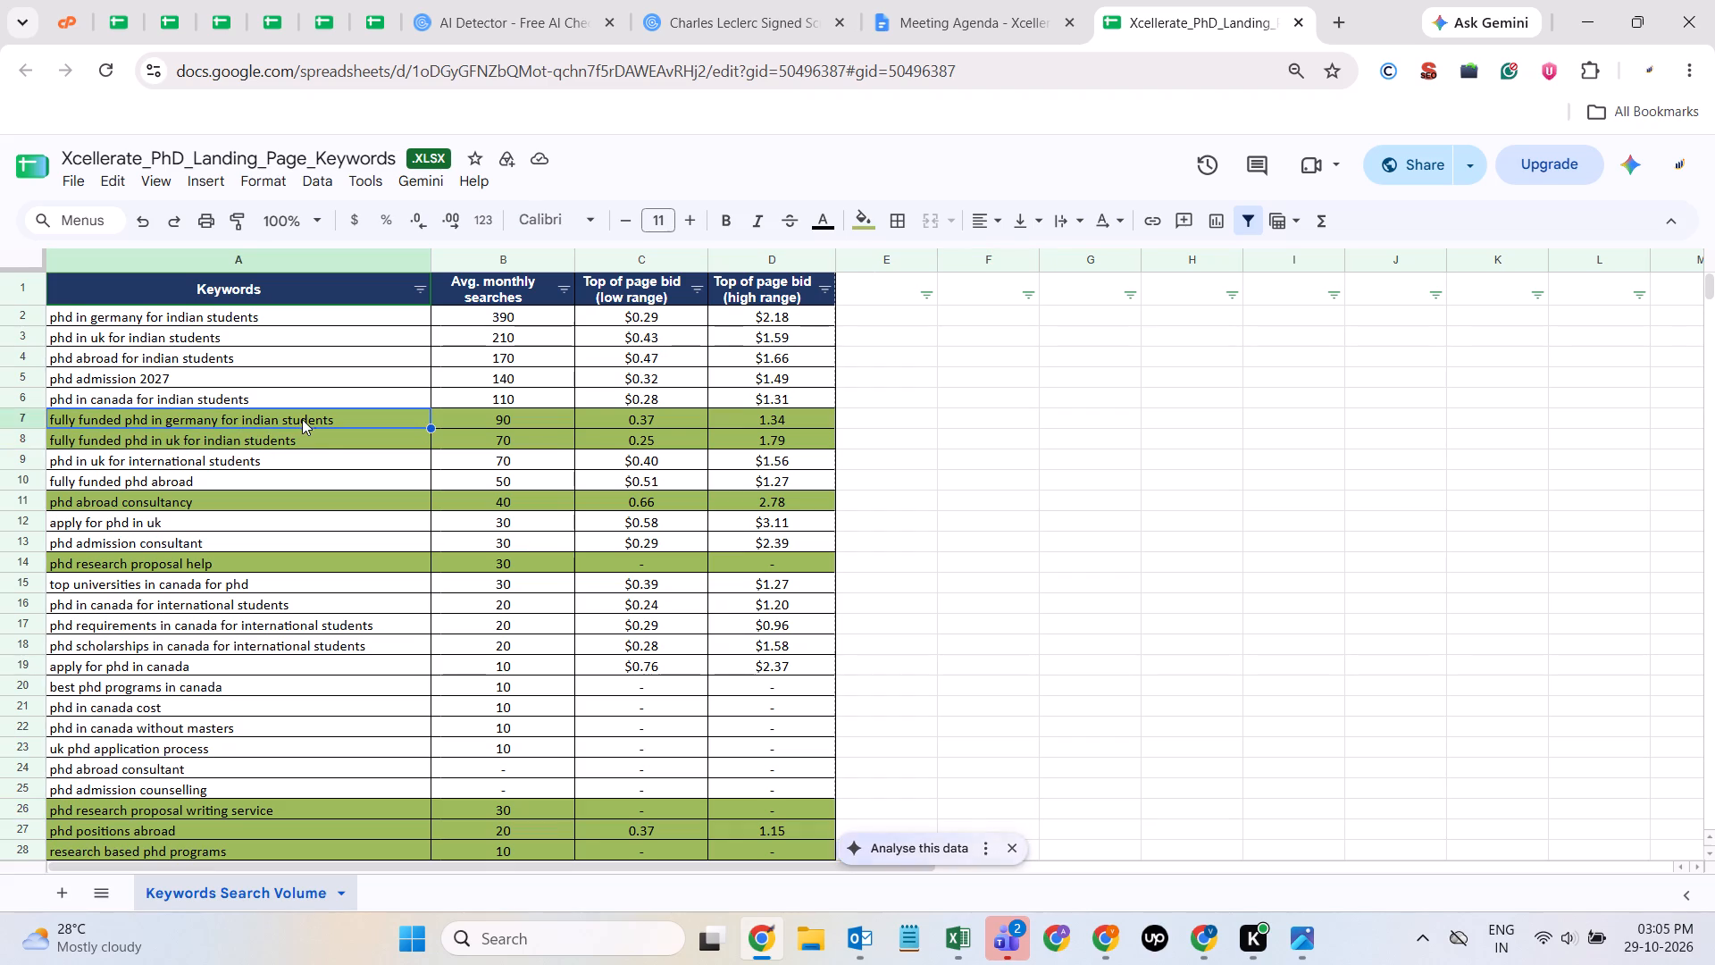
{"action": "left_click", "coordinate": [322, 437]}
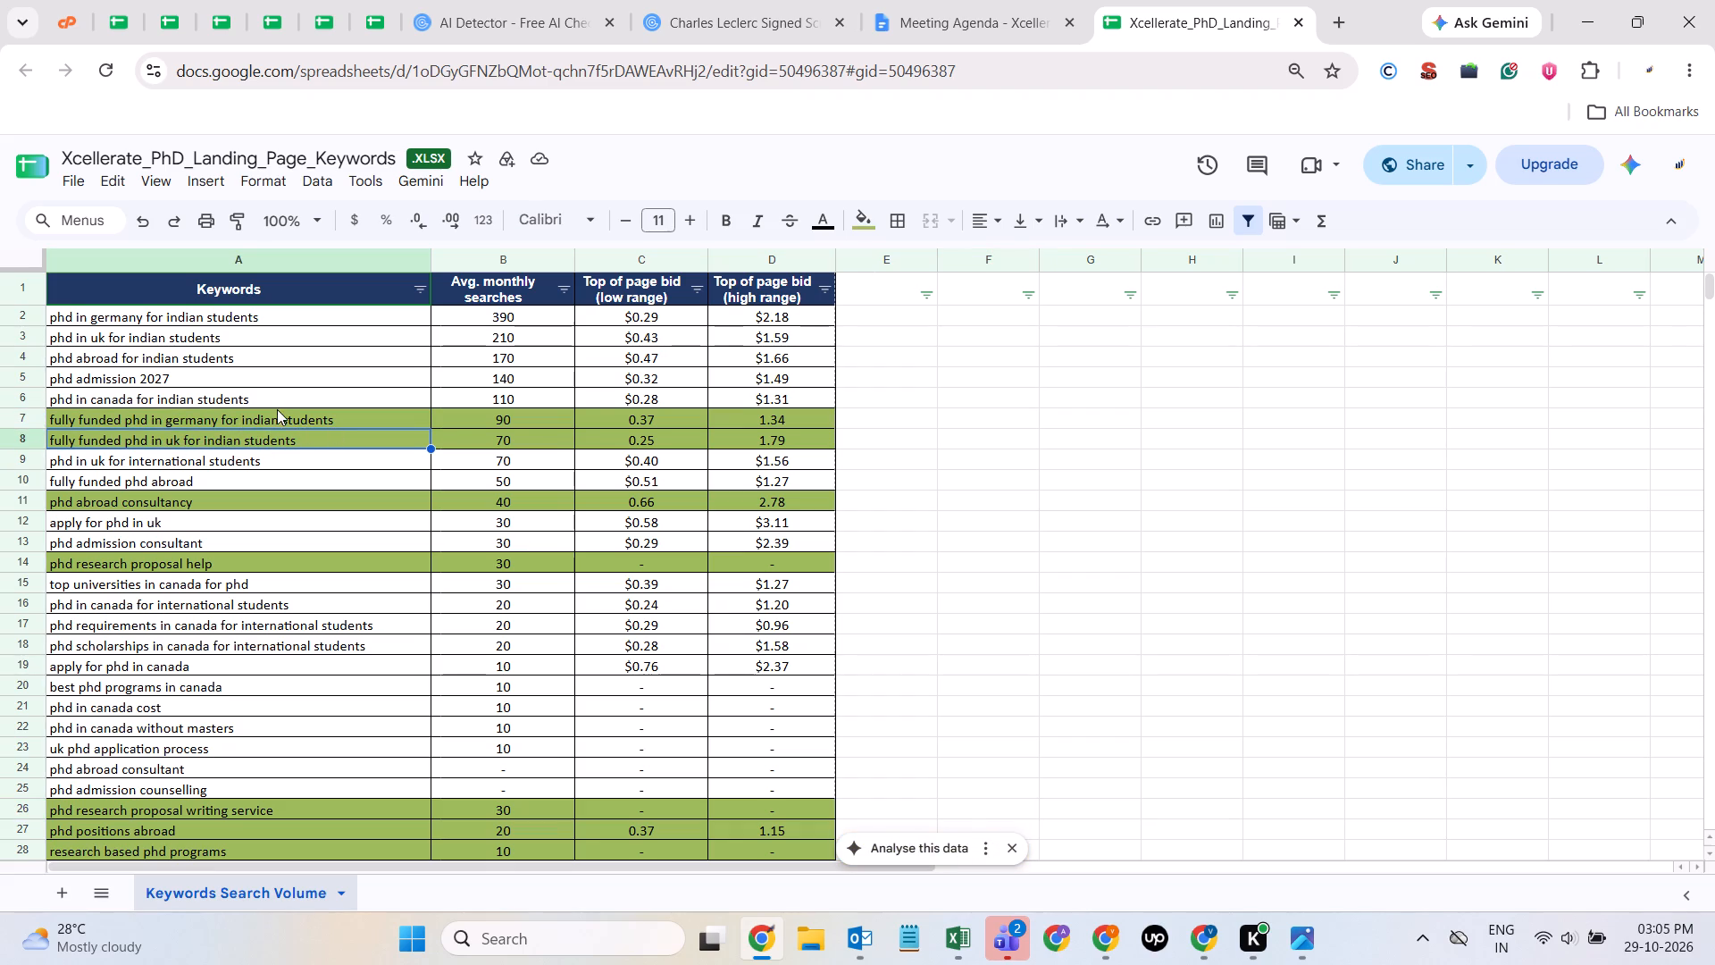
{"action": "left_click", "coordinate": [273, 403]}
{"action": "left_click", "coordinate": [269, 419]}
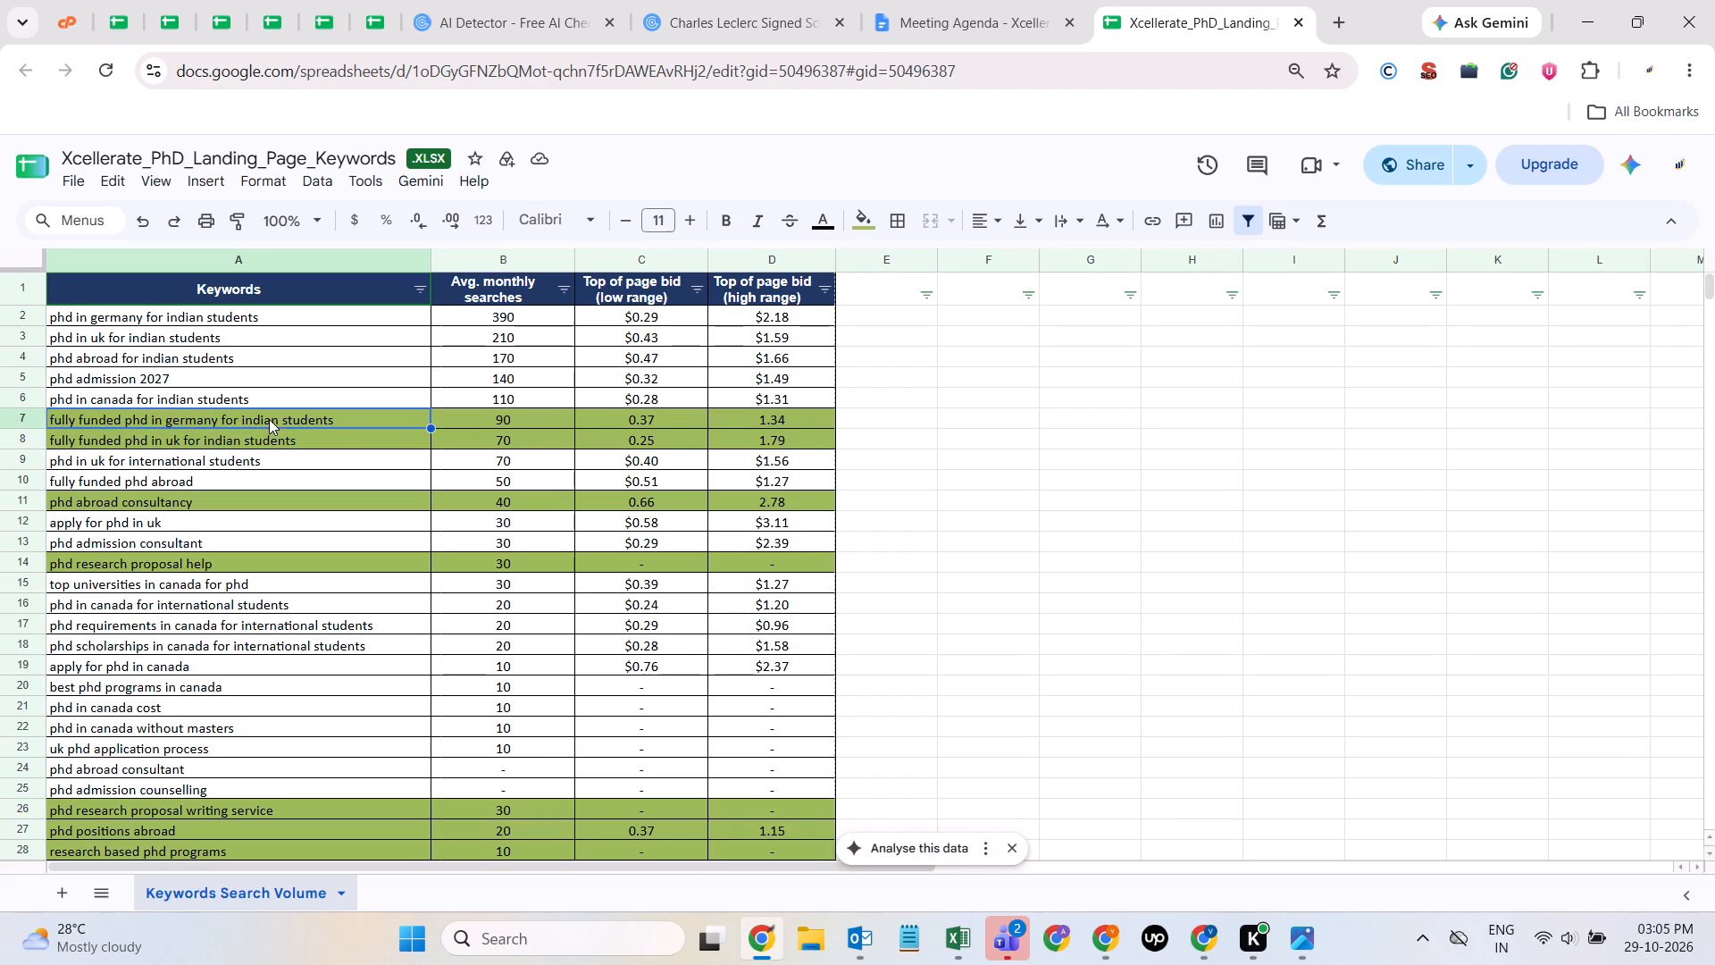
{"action": "left_click", "coordinate": [254, 436]}
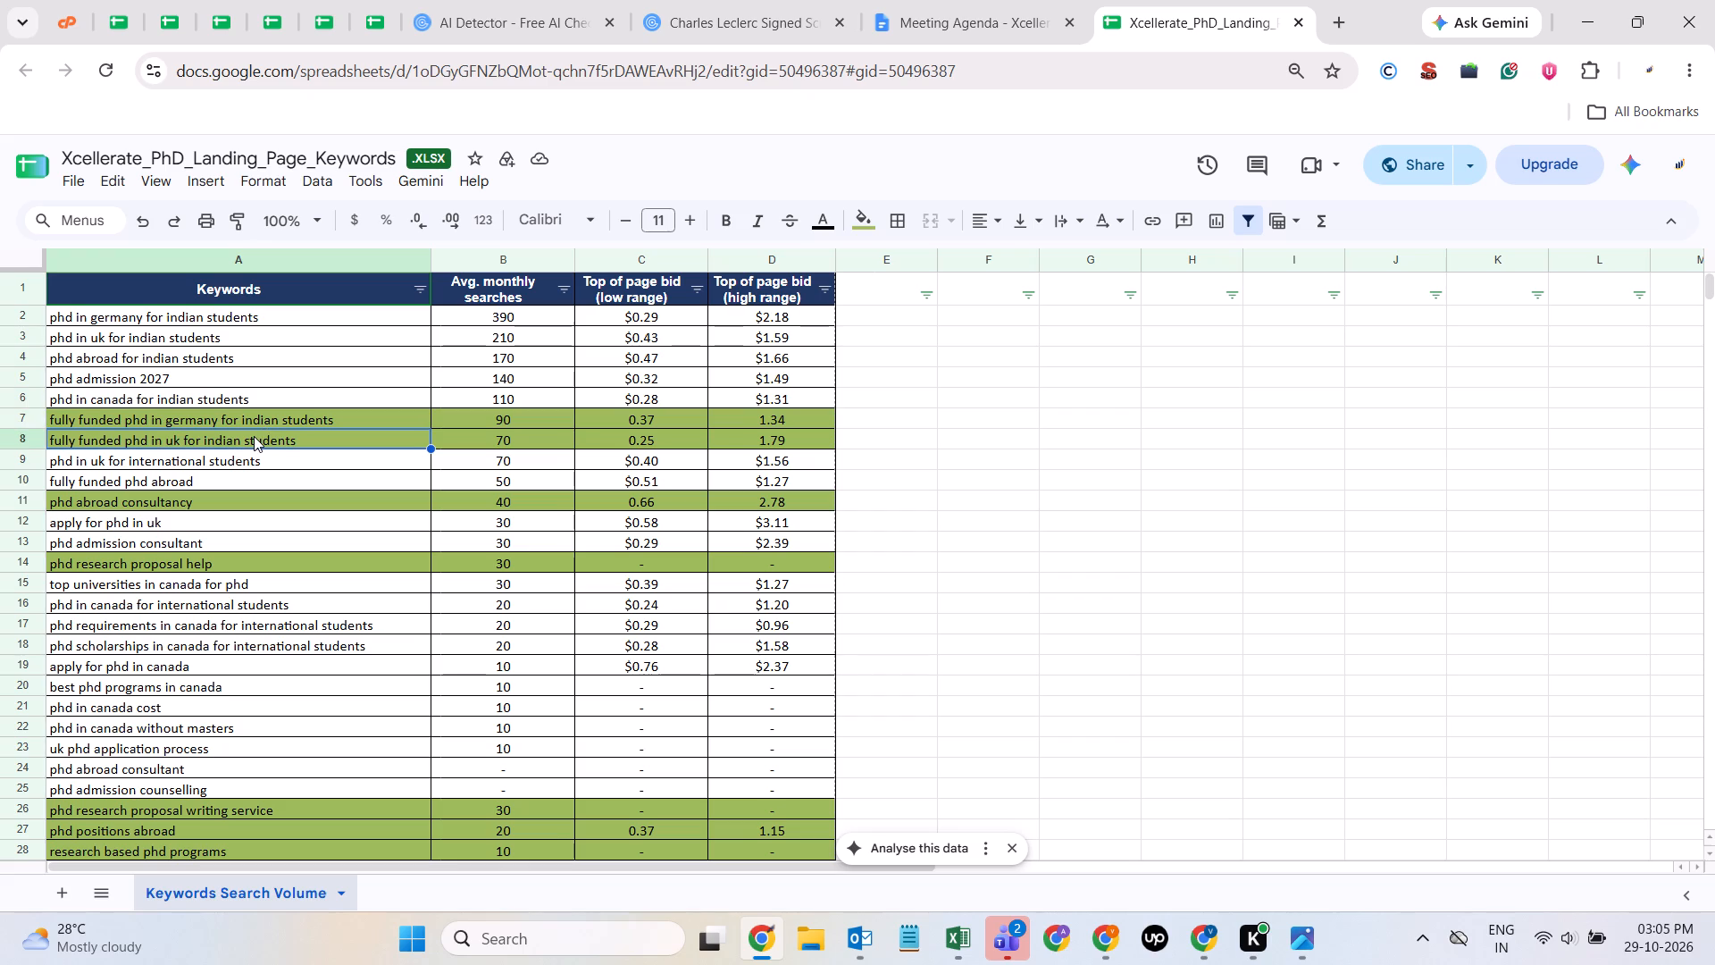
{"action": "left_click", "coordinate": [180, 465]}
{"action": "left_click", "coordinate": [155, 478]}
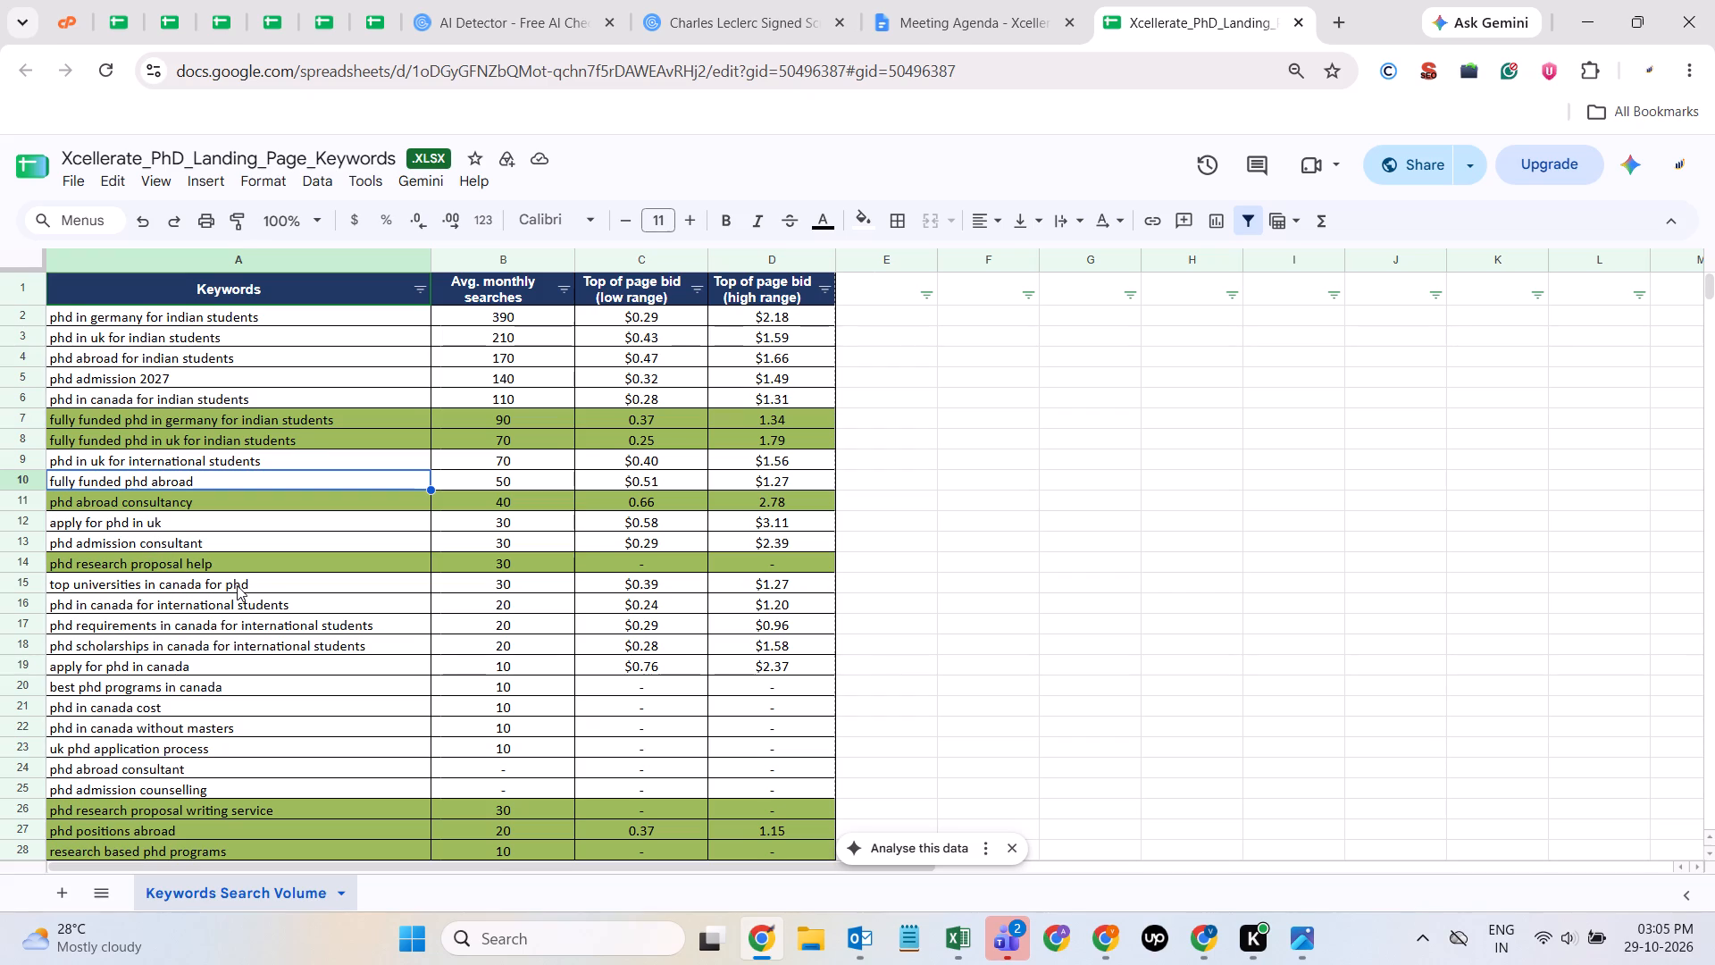
Examine the highlighted keywords at the end of the sheet, from research proposal writing service to research based PhD programs, and skim the full list.
{"action": "scroll", "coordinate": [237, 585], "scroll_direction": "down", "scroll_amount": 1}
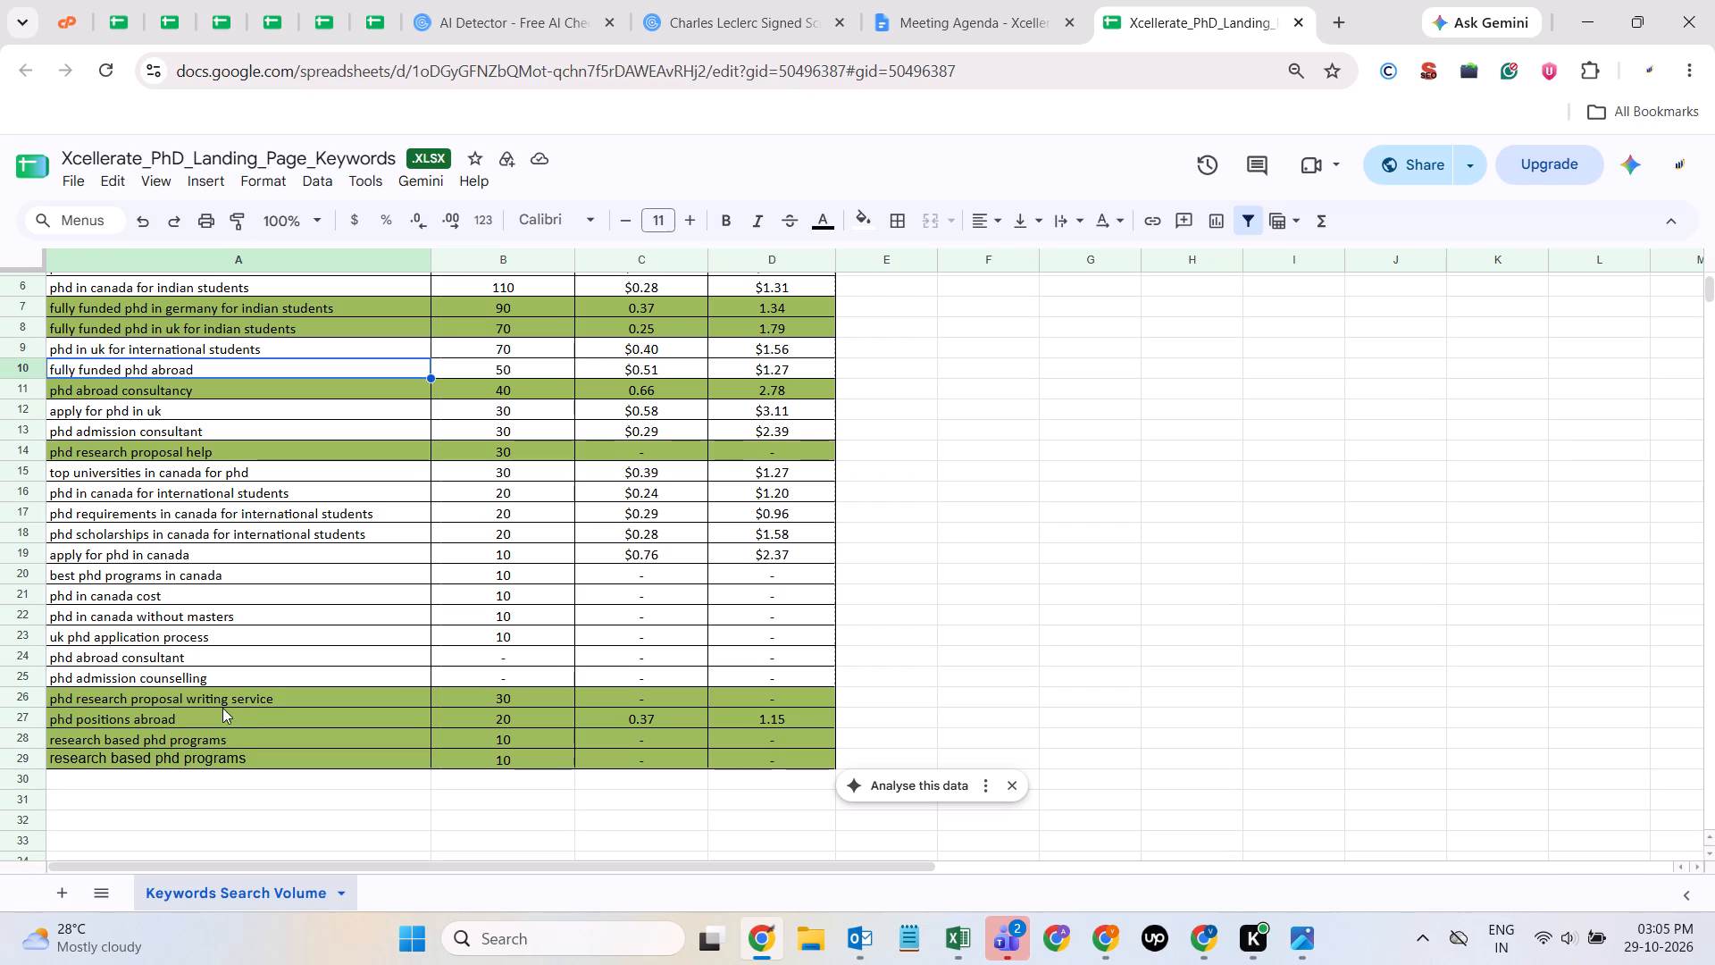
{"action": "left_click", "coordinate": [233, 699]}
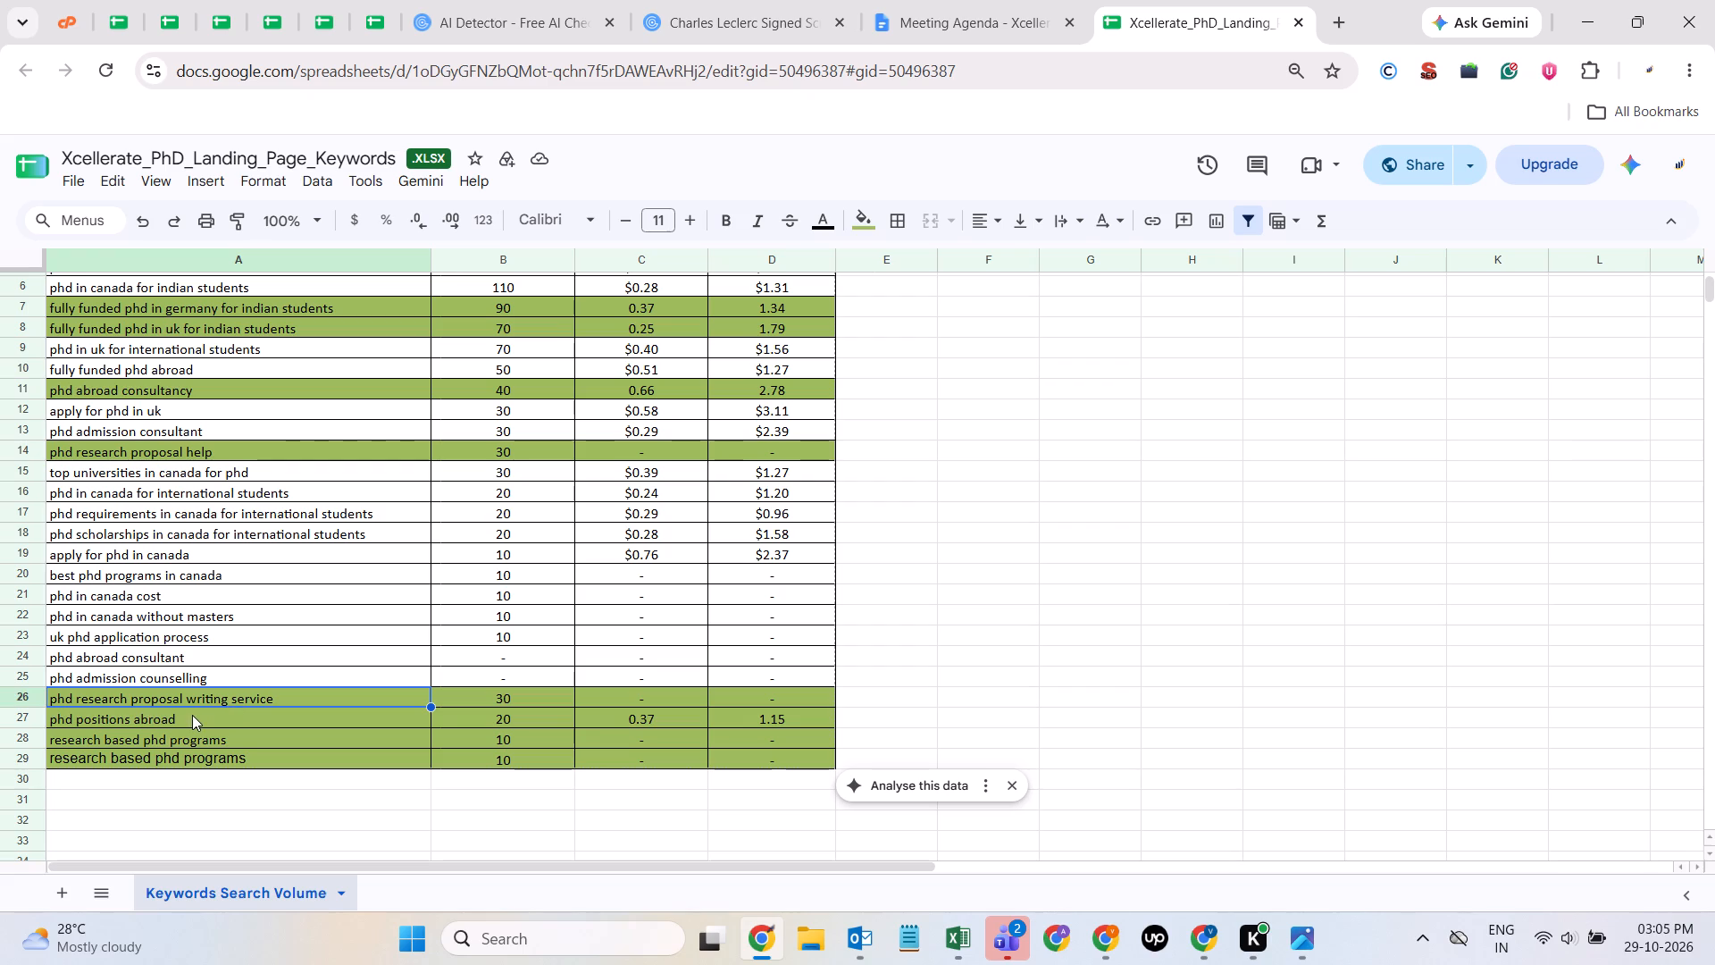
{"action": "left_click", "coordinate": [185, 720]}
{"action": "left_click", "coordinate": [226, 737]}
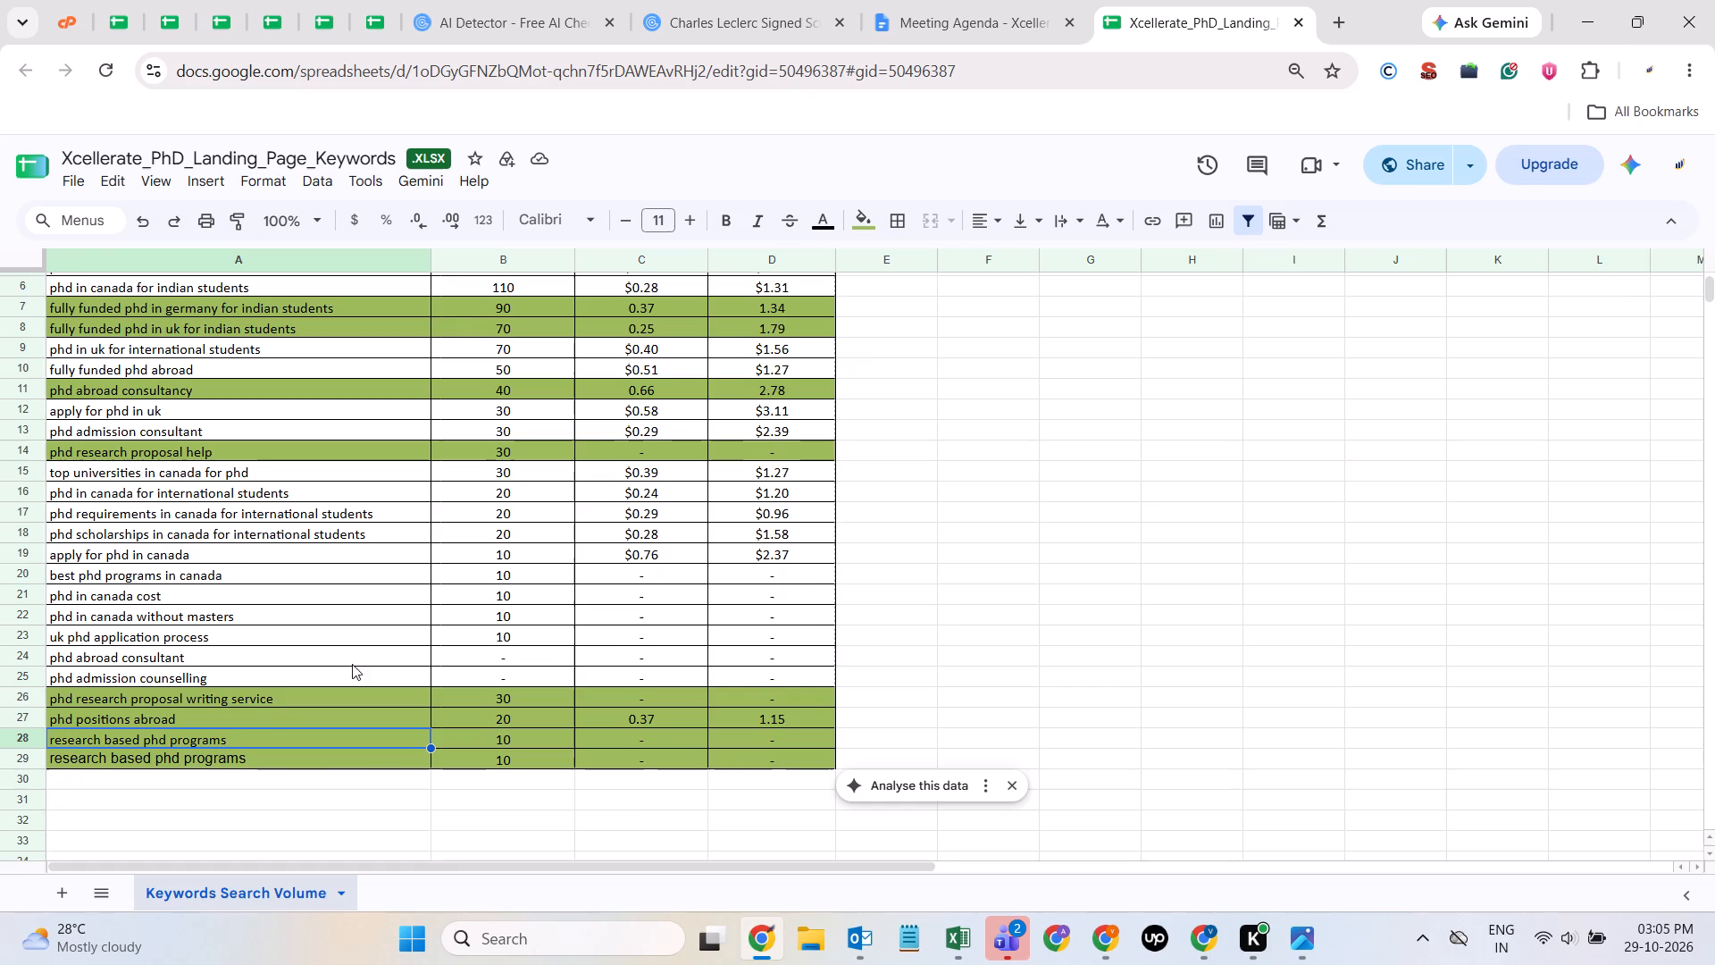
{"action": "scroll", "coordinate": [375, 658], "scroll_direction": "up", "scroll_amount": 5}
{"action": "scroll", "coordinate": [375, 658], "scroll_direction": "down", "scroll_amount": 2}
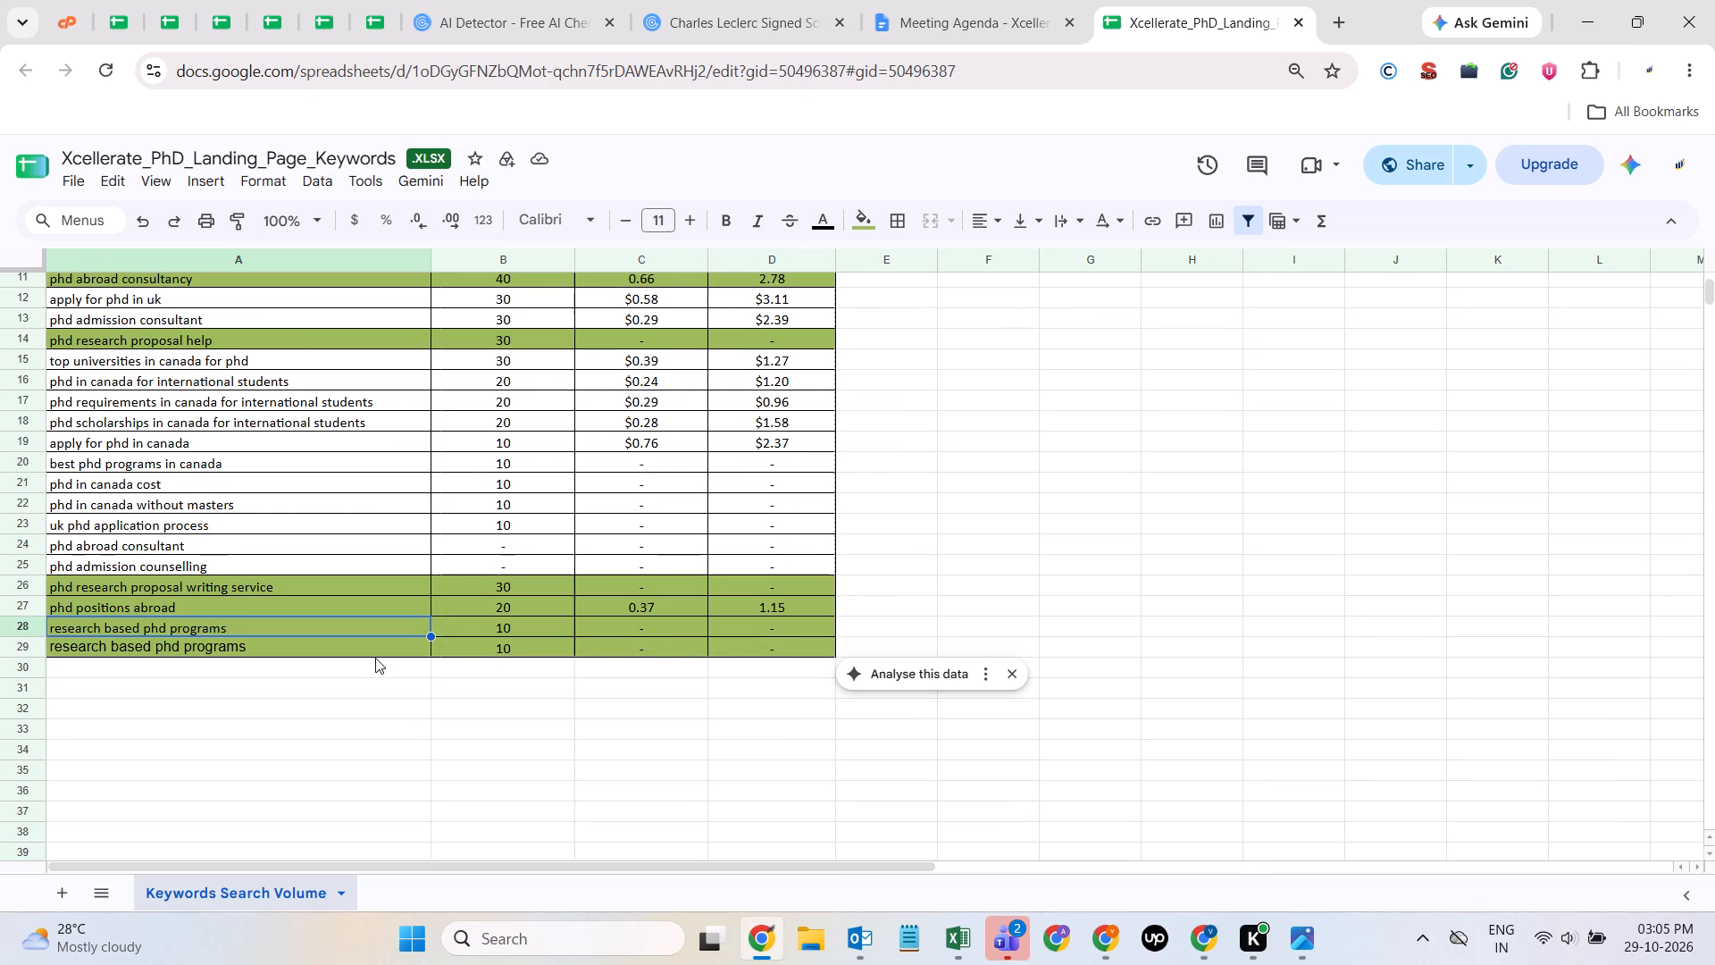
{"action": "scroll", "coordinate": [379, 667], "scroll_direction": "up", "scroll_amount": 2}
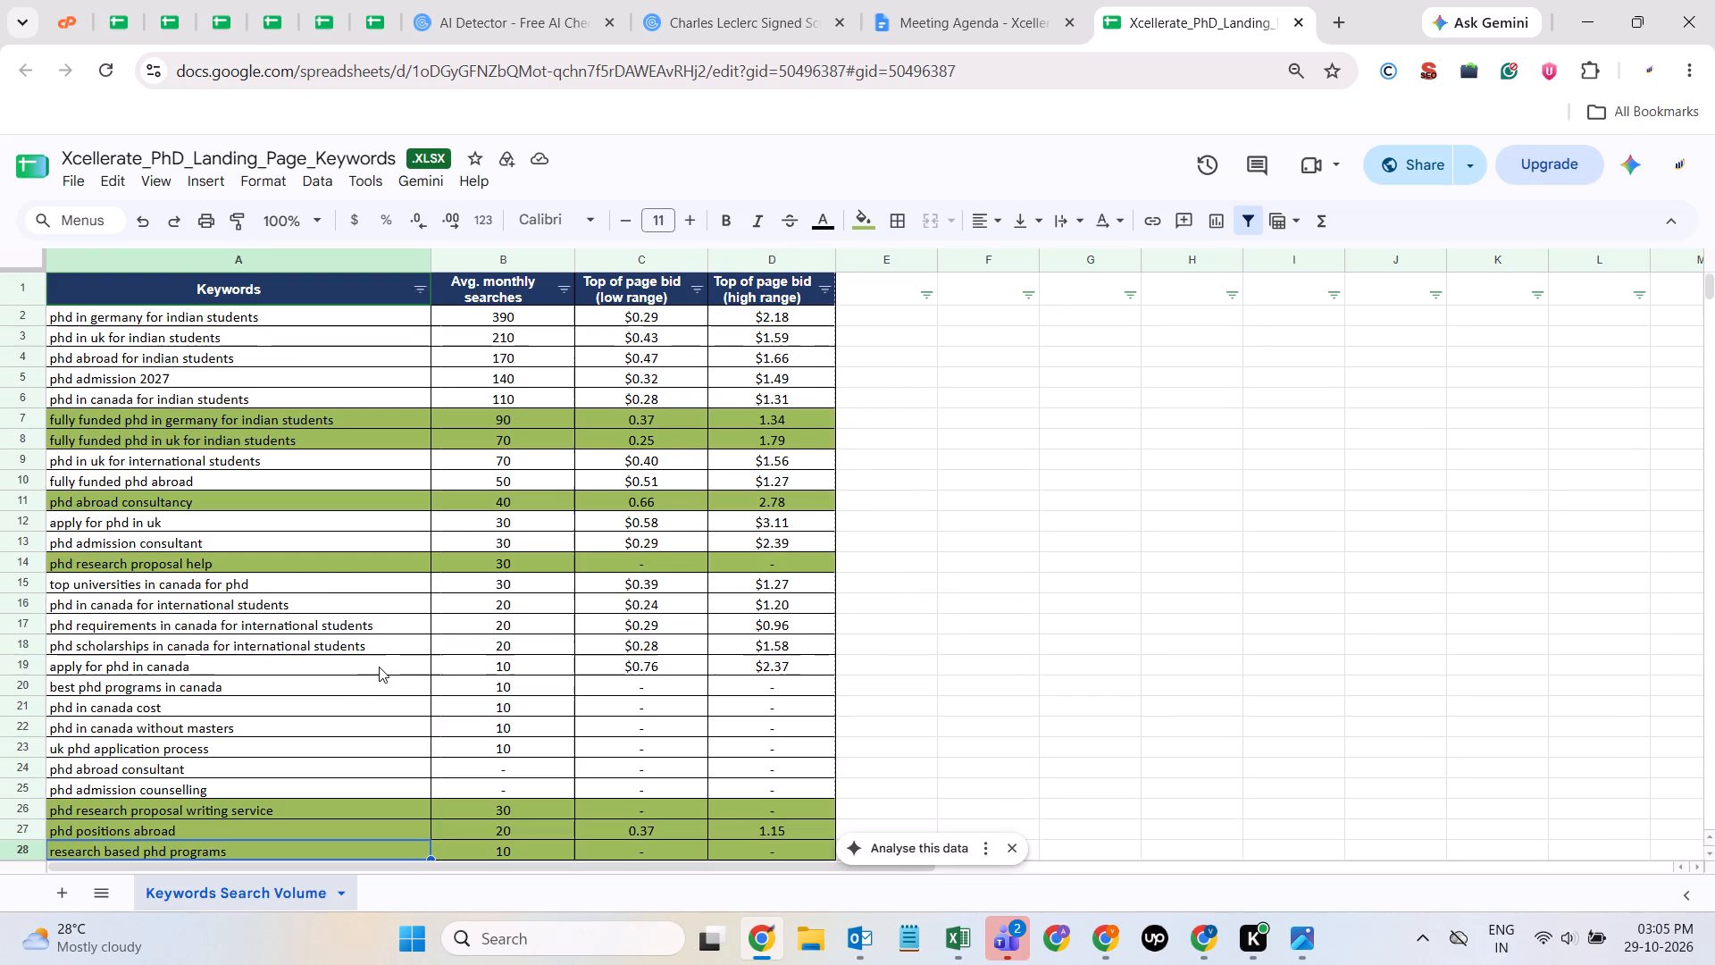
{"action": "scroll", "coordinate": [379, 667], "scroll_direction": "up", "scroll_amount": 2}
{"action": "scroll", "coordinate": [379, 667], "scroll_direction": "down", "scroll_amount": 1}
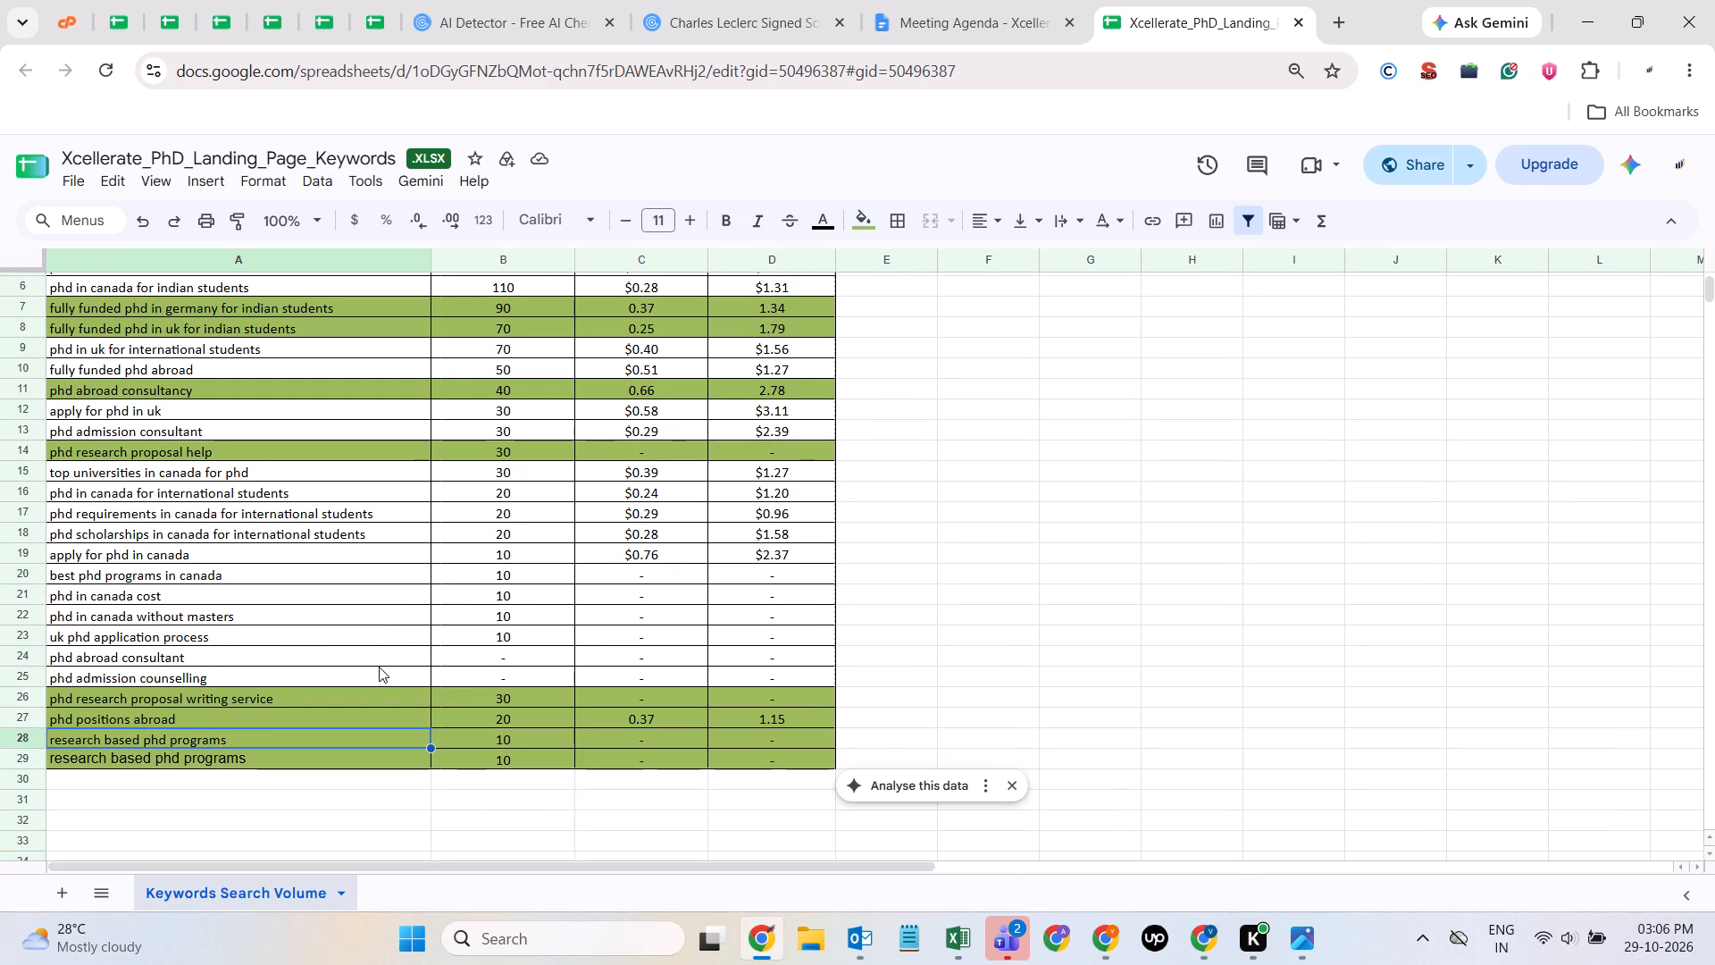
Look at the PhD page mockup and reread the agenda's page section table from Why PhD Applications Are Different to Packages & Pricing.
{"action": "key", "text": "alt+Tab"}
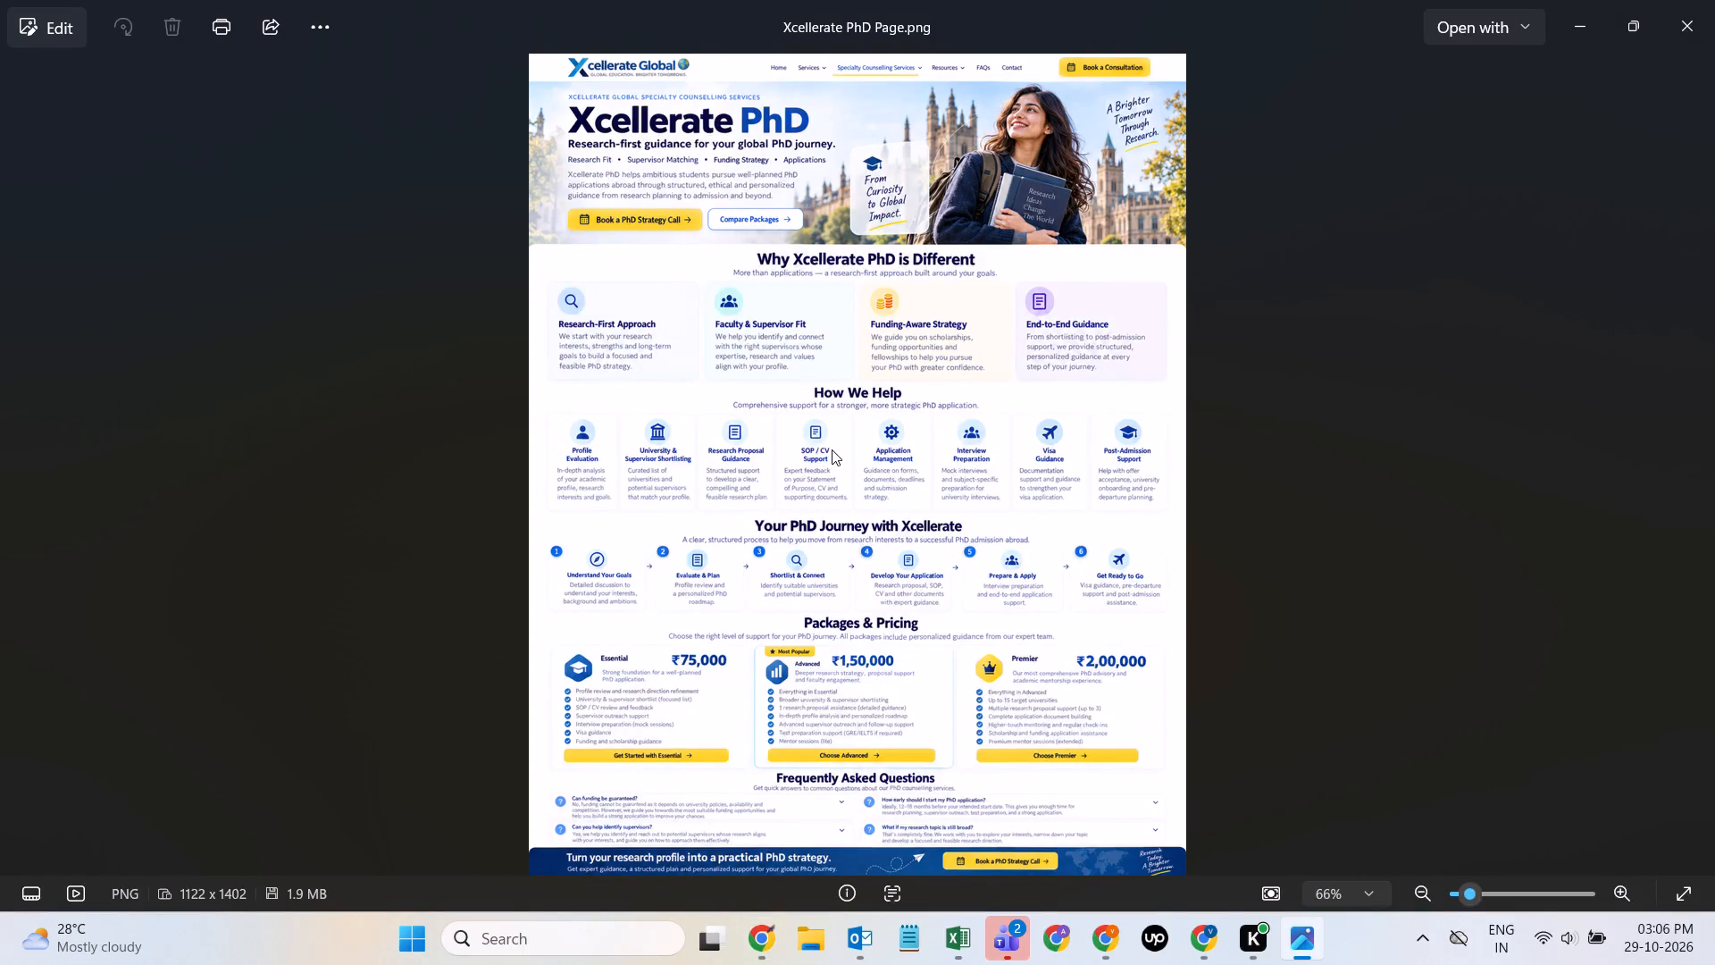
{"action": "key", "text": "alt+Tab"}
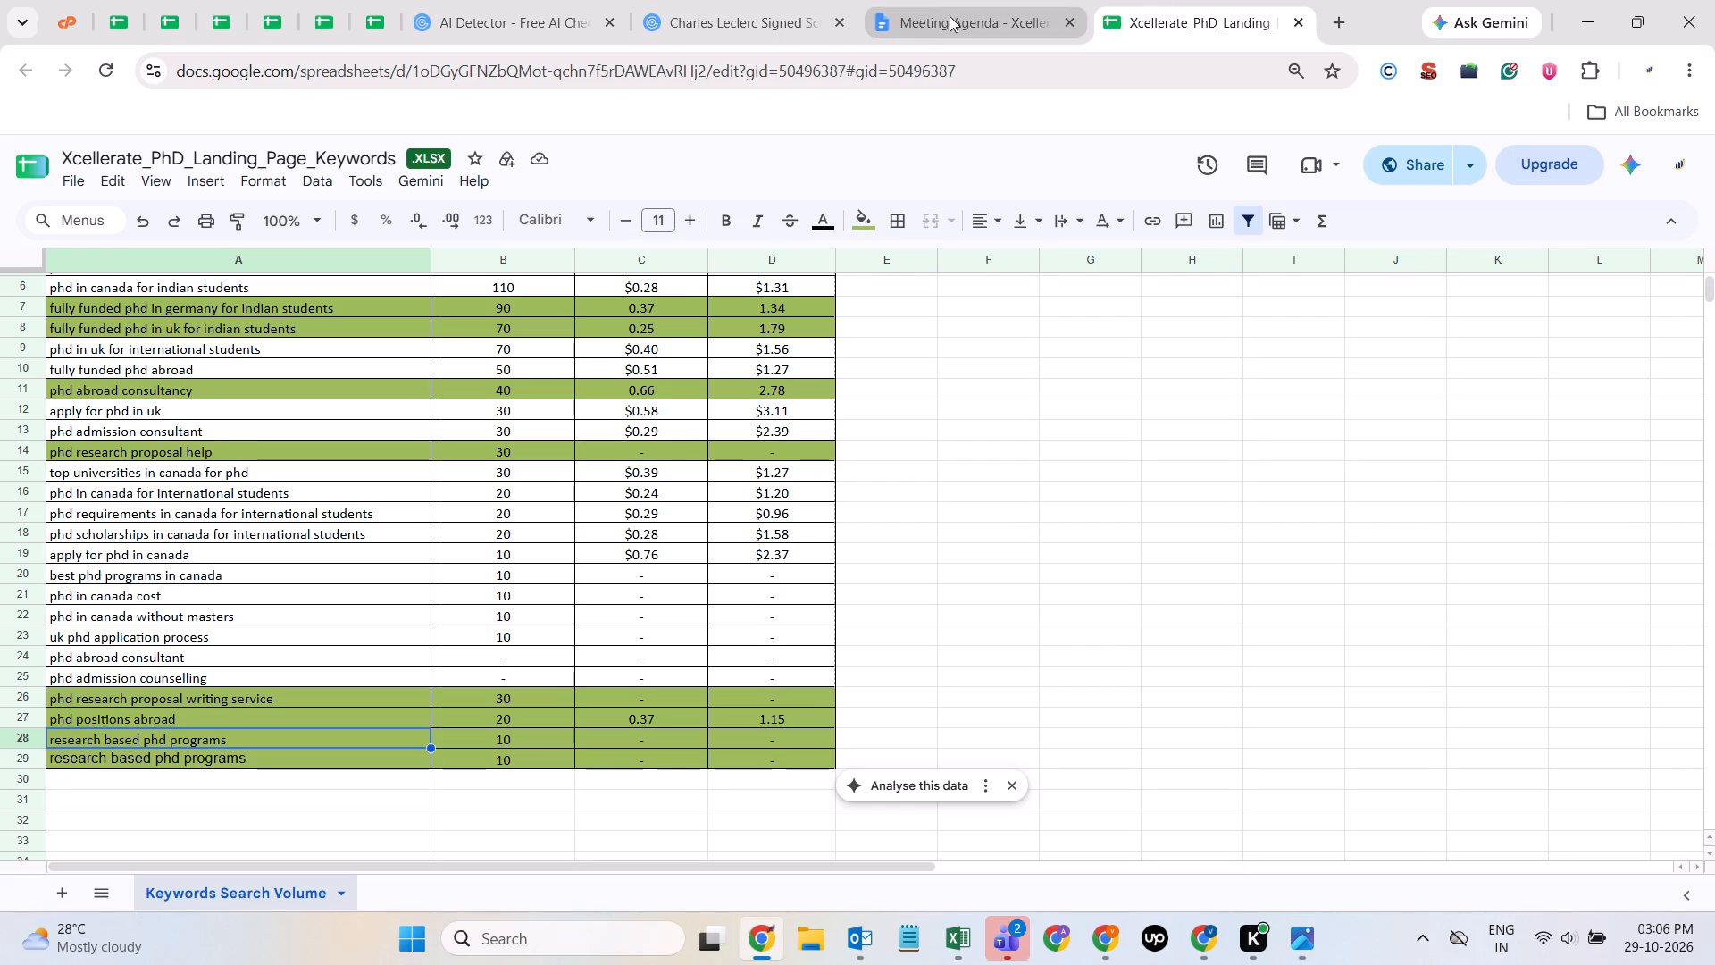
{"action": "left_click", "coordinate": [962, 9]}
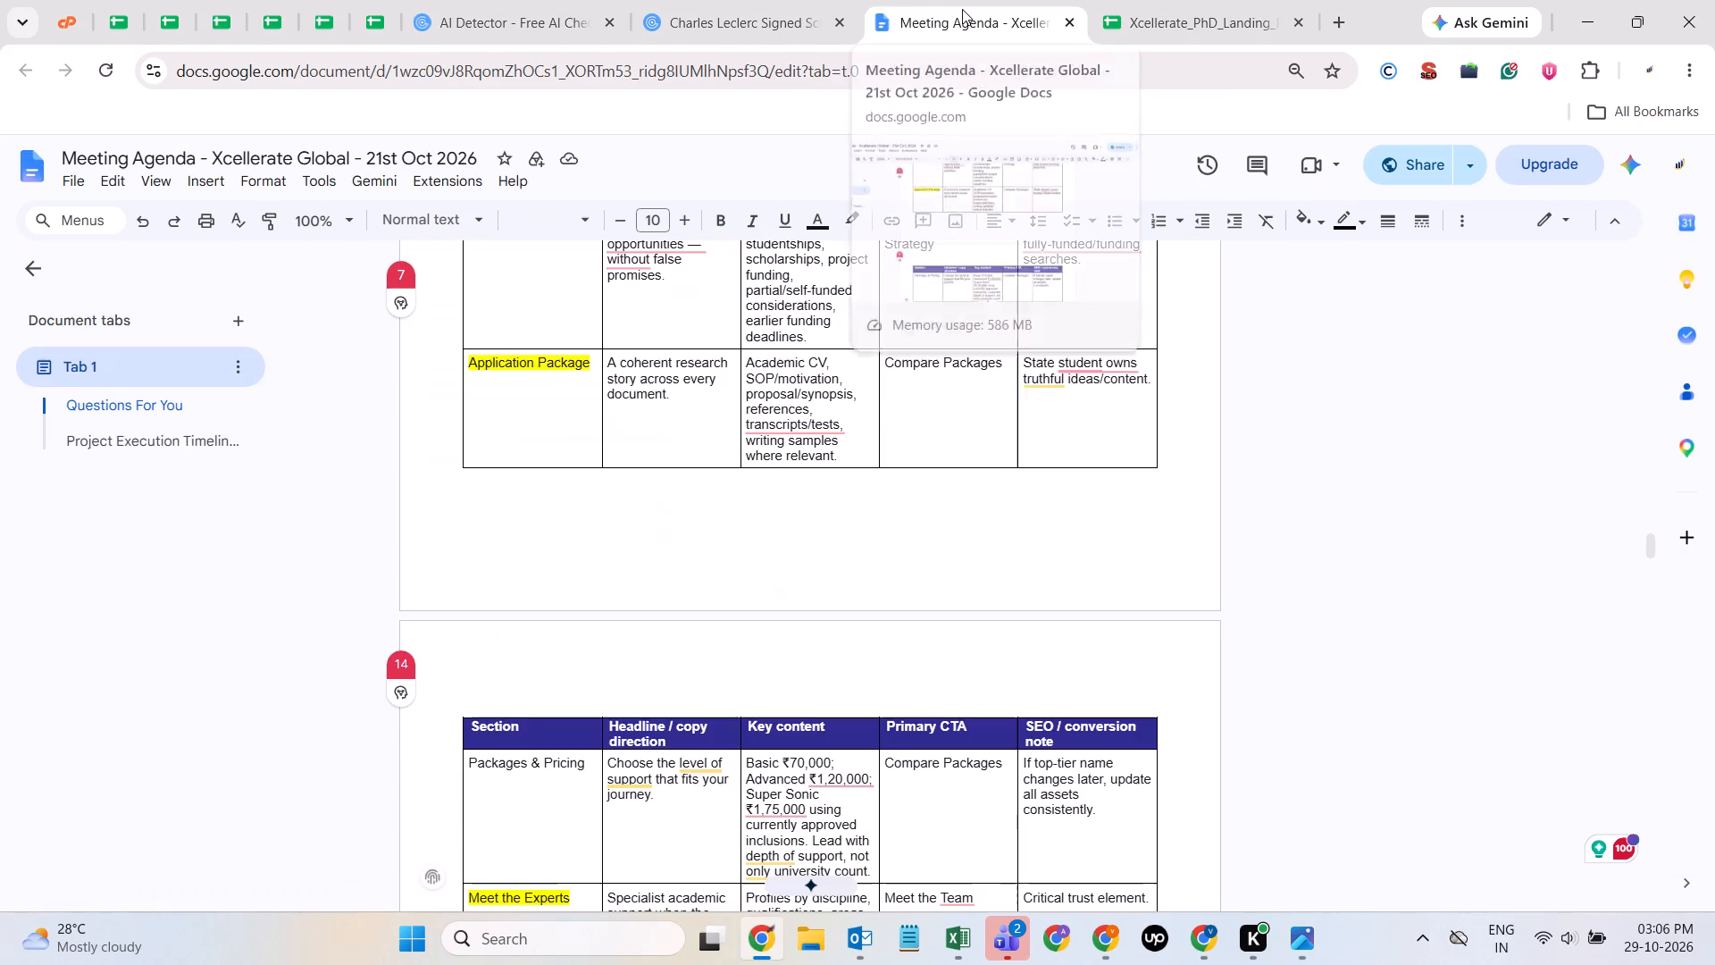
{"action": "scroll", "coordinate": [794, 543], "scroll_direction": "up", "scroll_amount": 6}
{"action": "scroll", "coordinate": [794, 543], "scroll_direction": "down", "scroll_amount": 2}
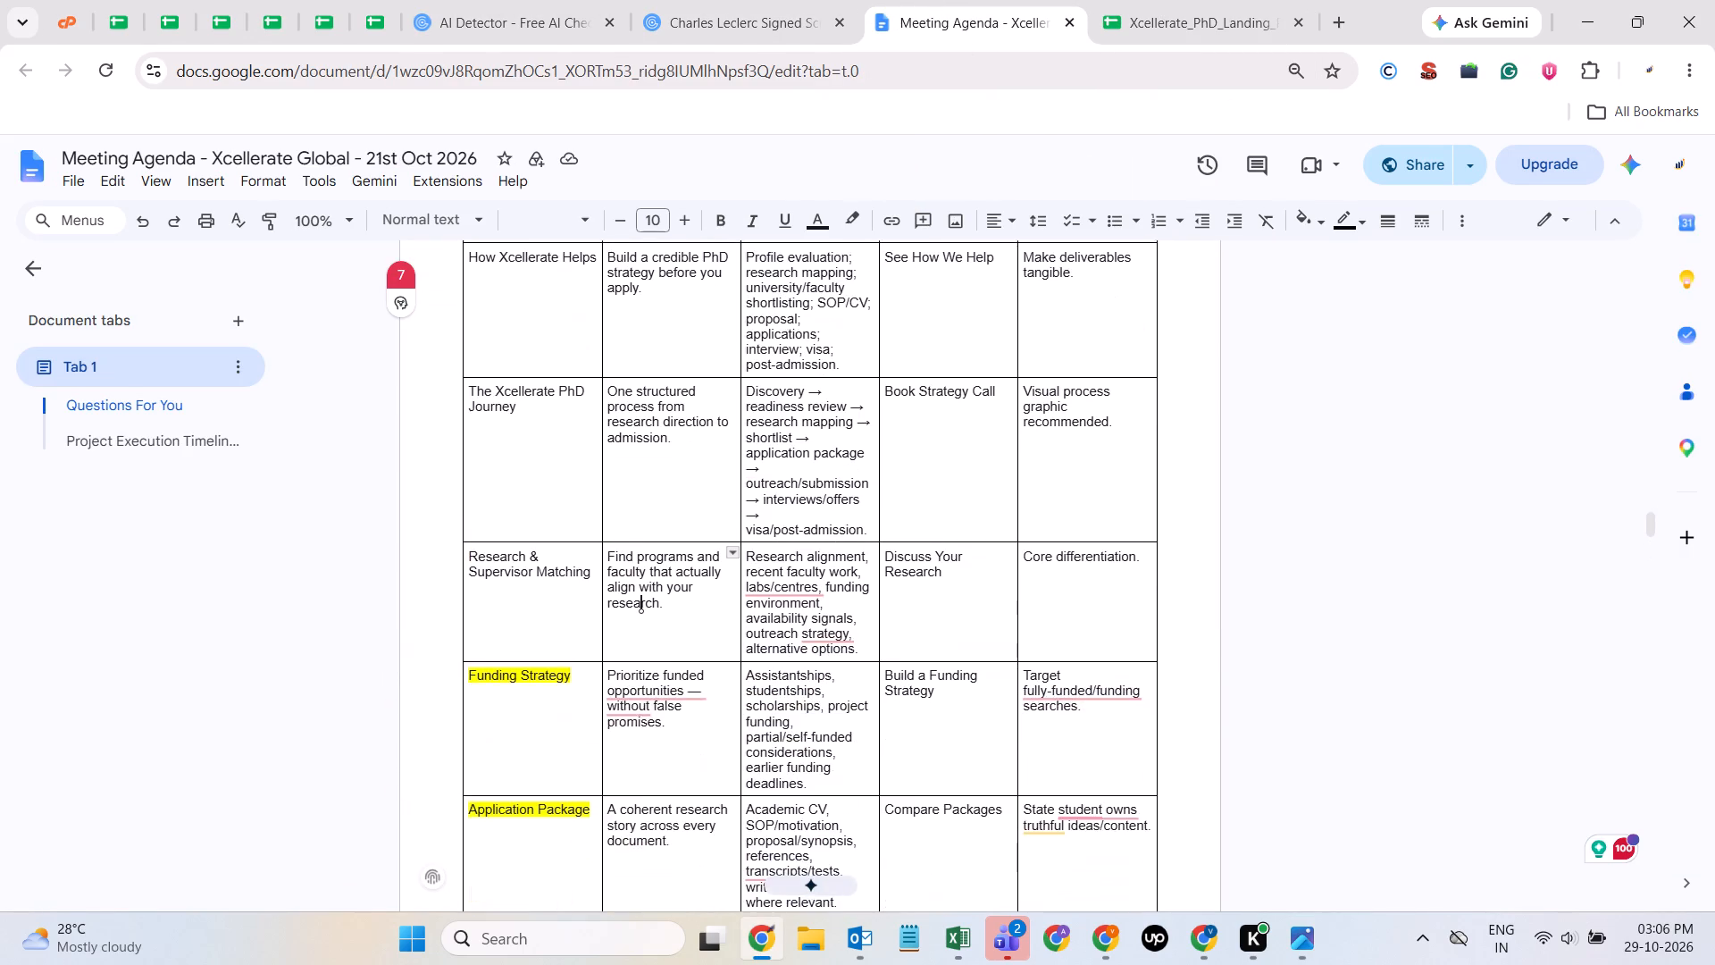
{"action": "scroll", "coordinate": [794, 543], "scroll_direction": "down", "scroll_amount": 5}
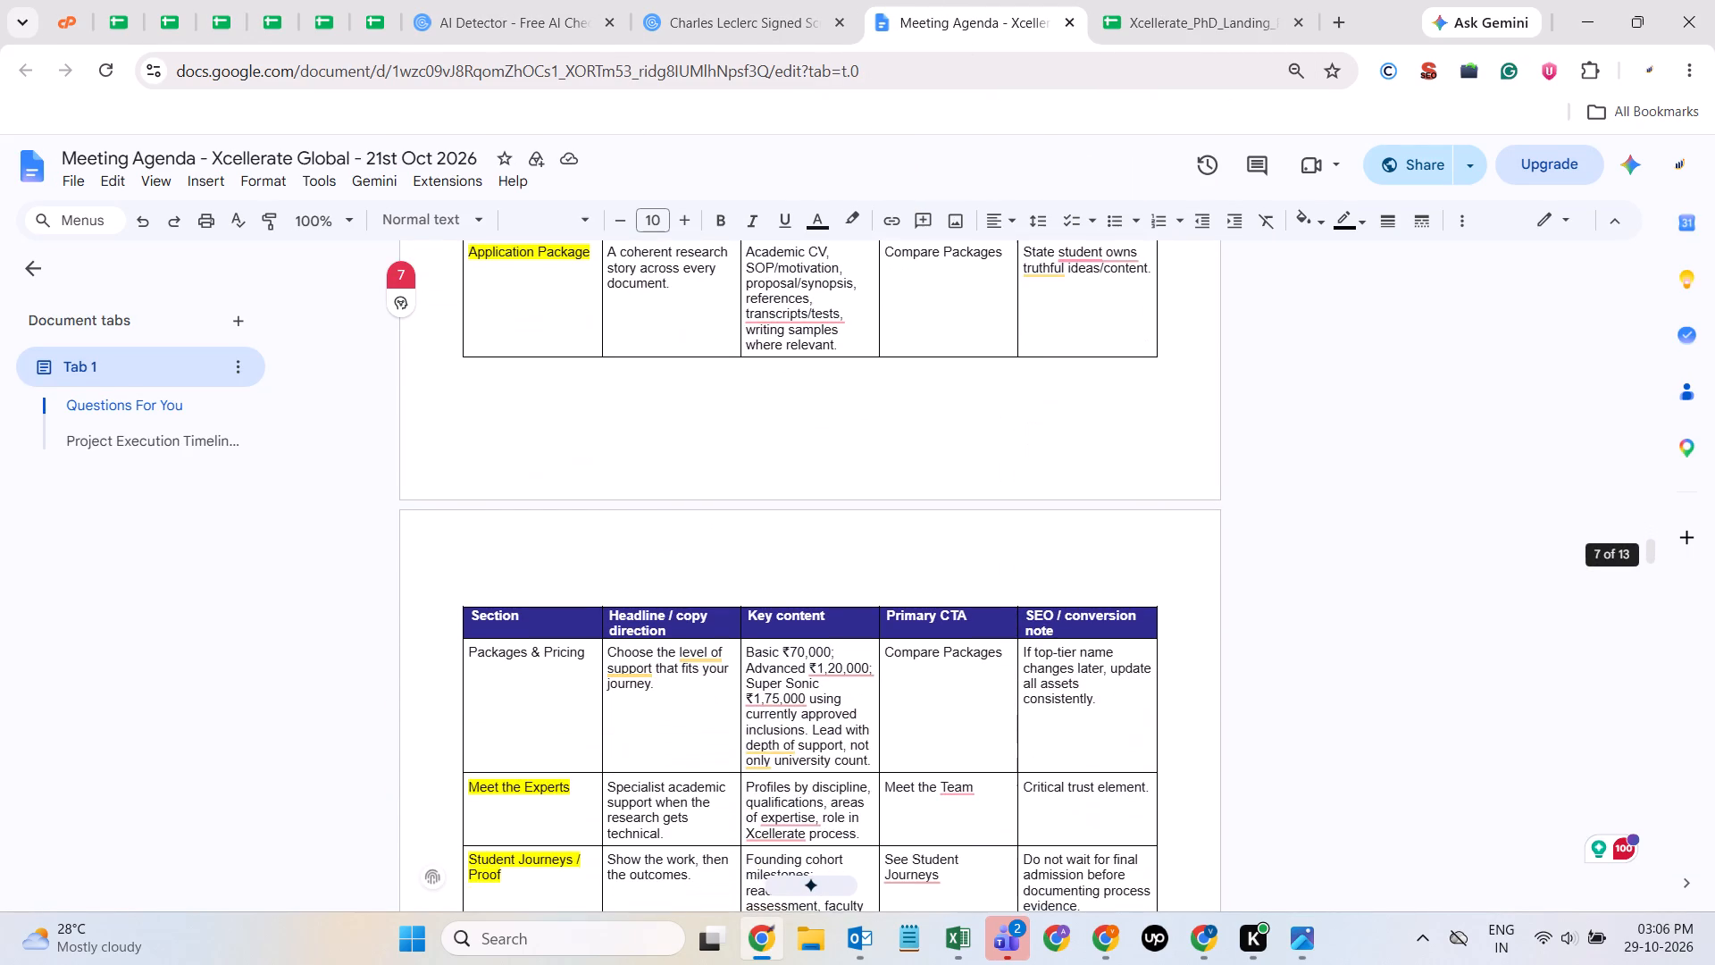
{"action": "scroll", "coordinate": [842, 539], "scroll_direction": "up", "scroll_amount": 2}
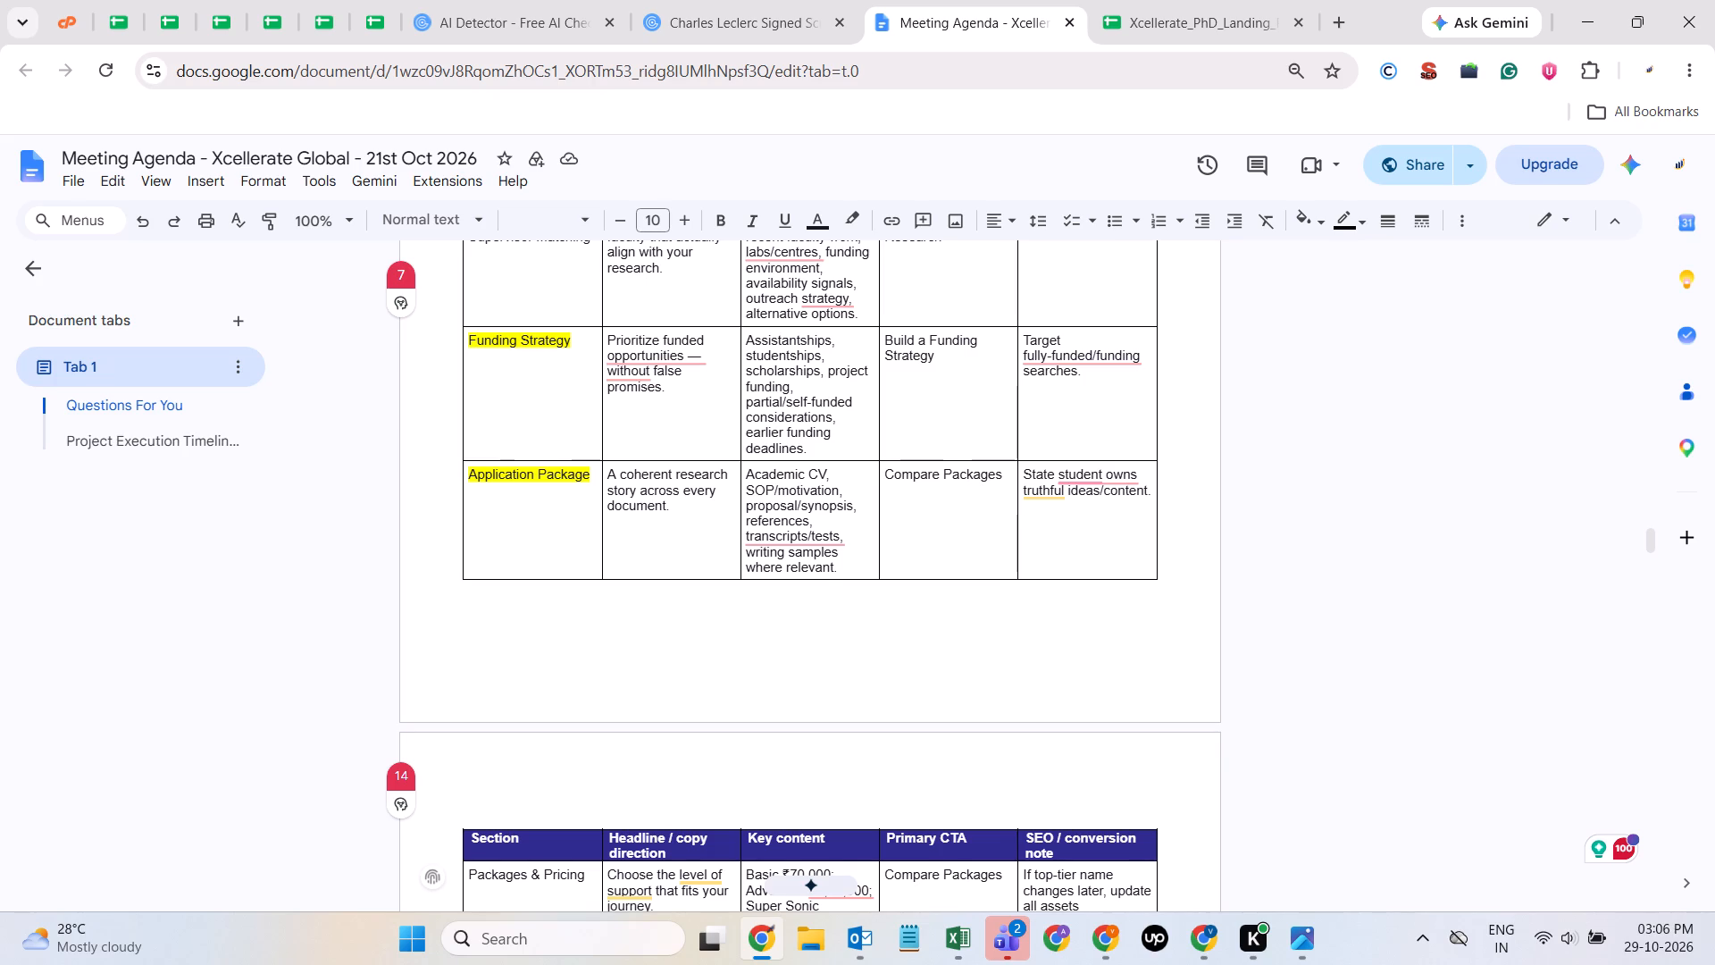
{"action": "scroll", "coordinate": [908, 439], "scroll_direction": "up", "scroll_amount": 5}
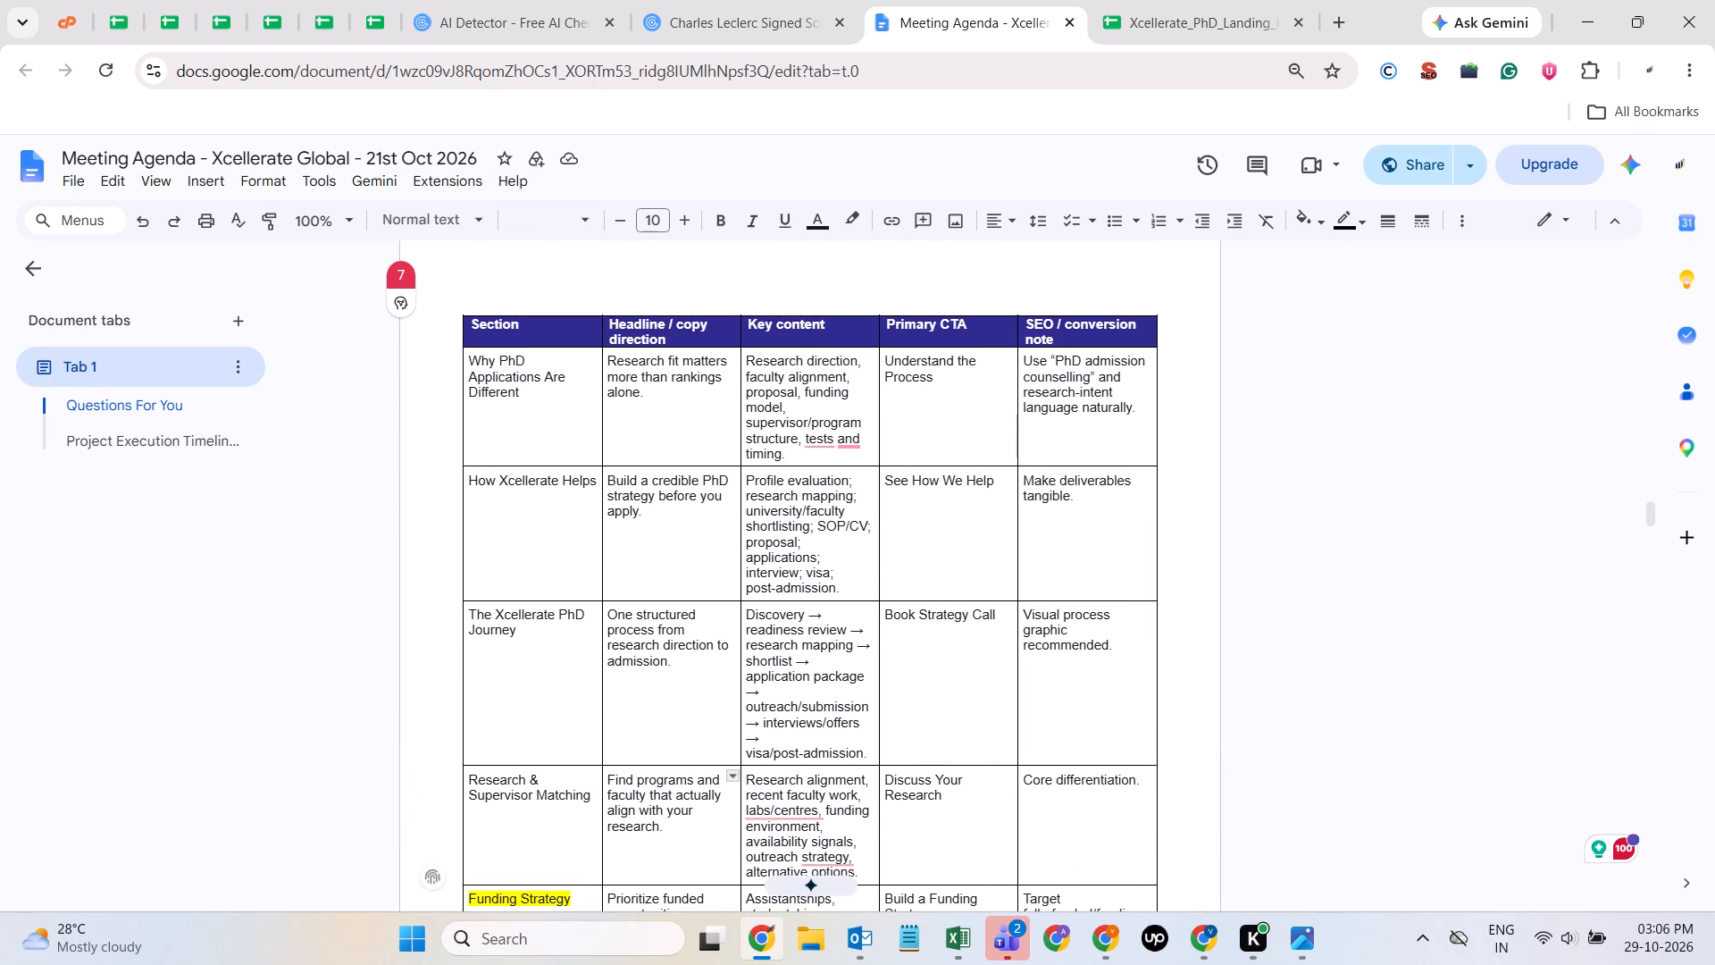
Review the agenda's highlighted page sections from Funding Strategy to Student Journeys / Proof and check them against the PhD page mockup.
{"action": "scroll", "coordinate": [908, 439], "scroll_direction": "down", "scroll_amount": 4}
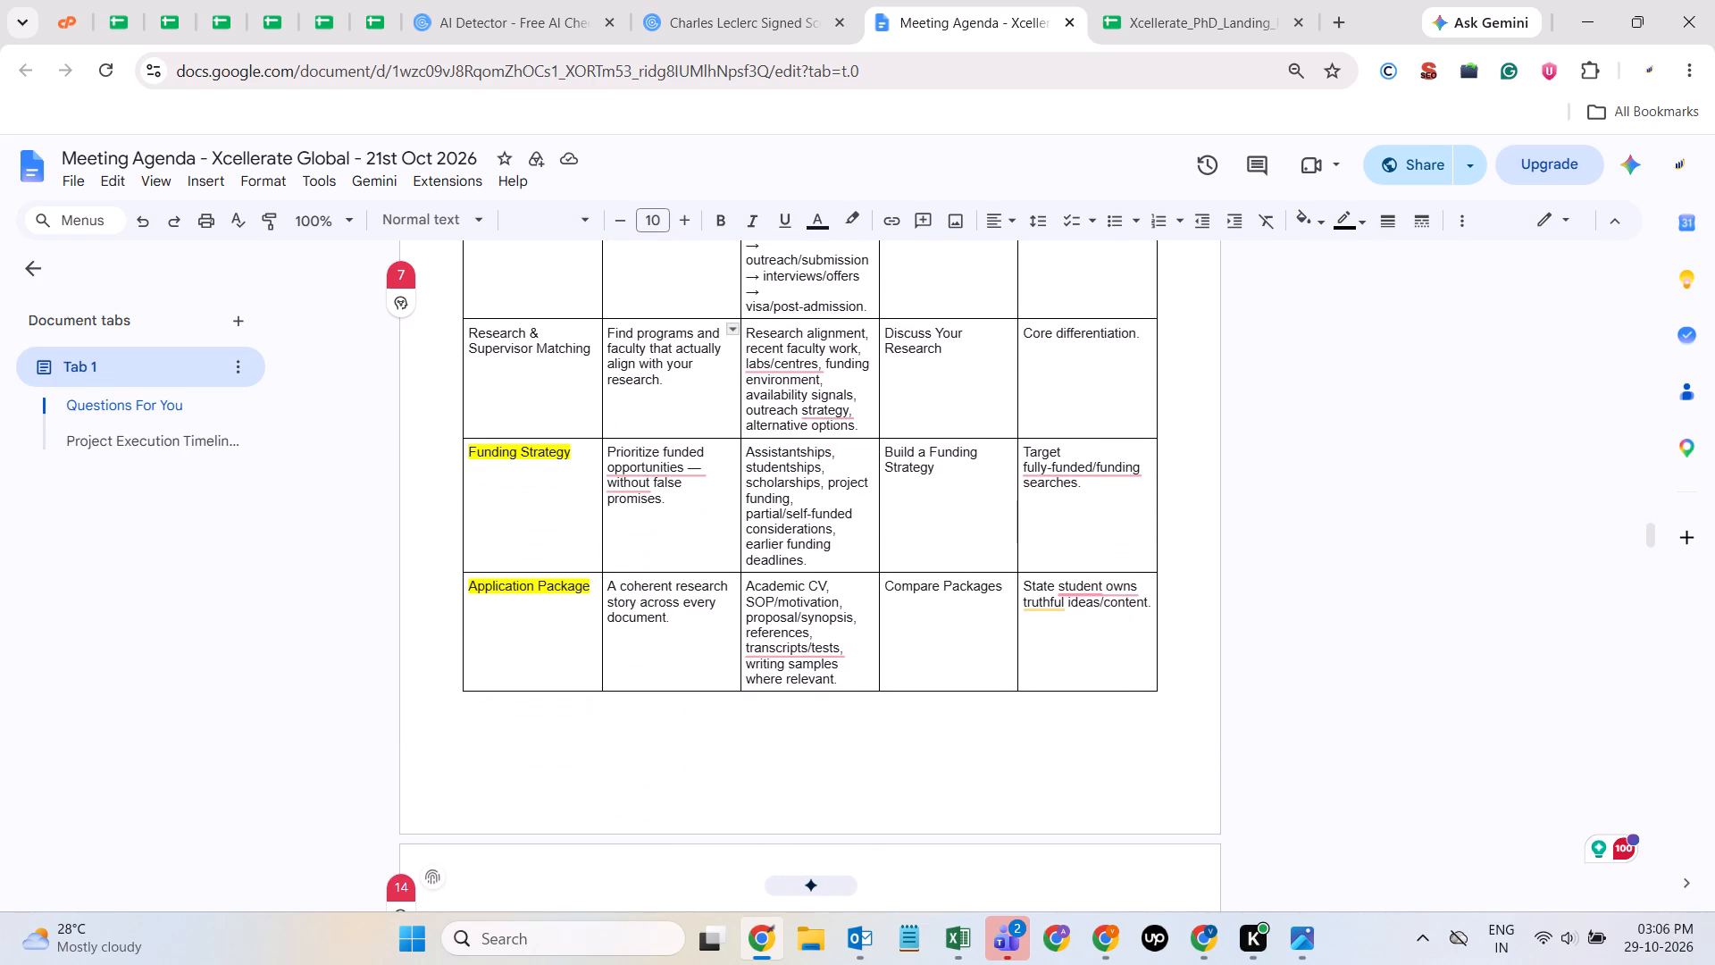
{"action": "scroll", "coordinate": [569, 526], "scroll_direction": "down", "scroll_amount": 1}
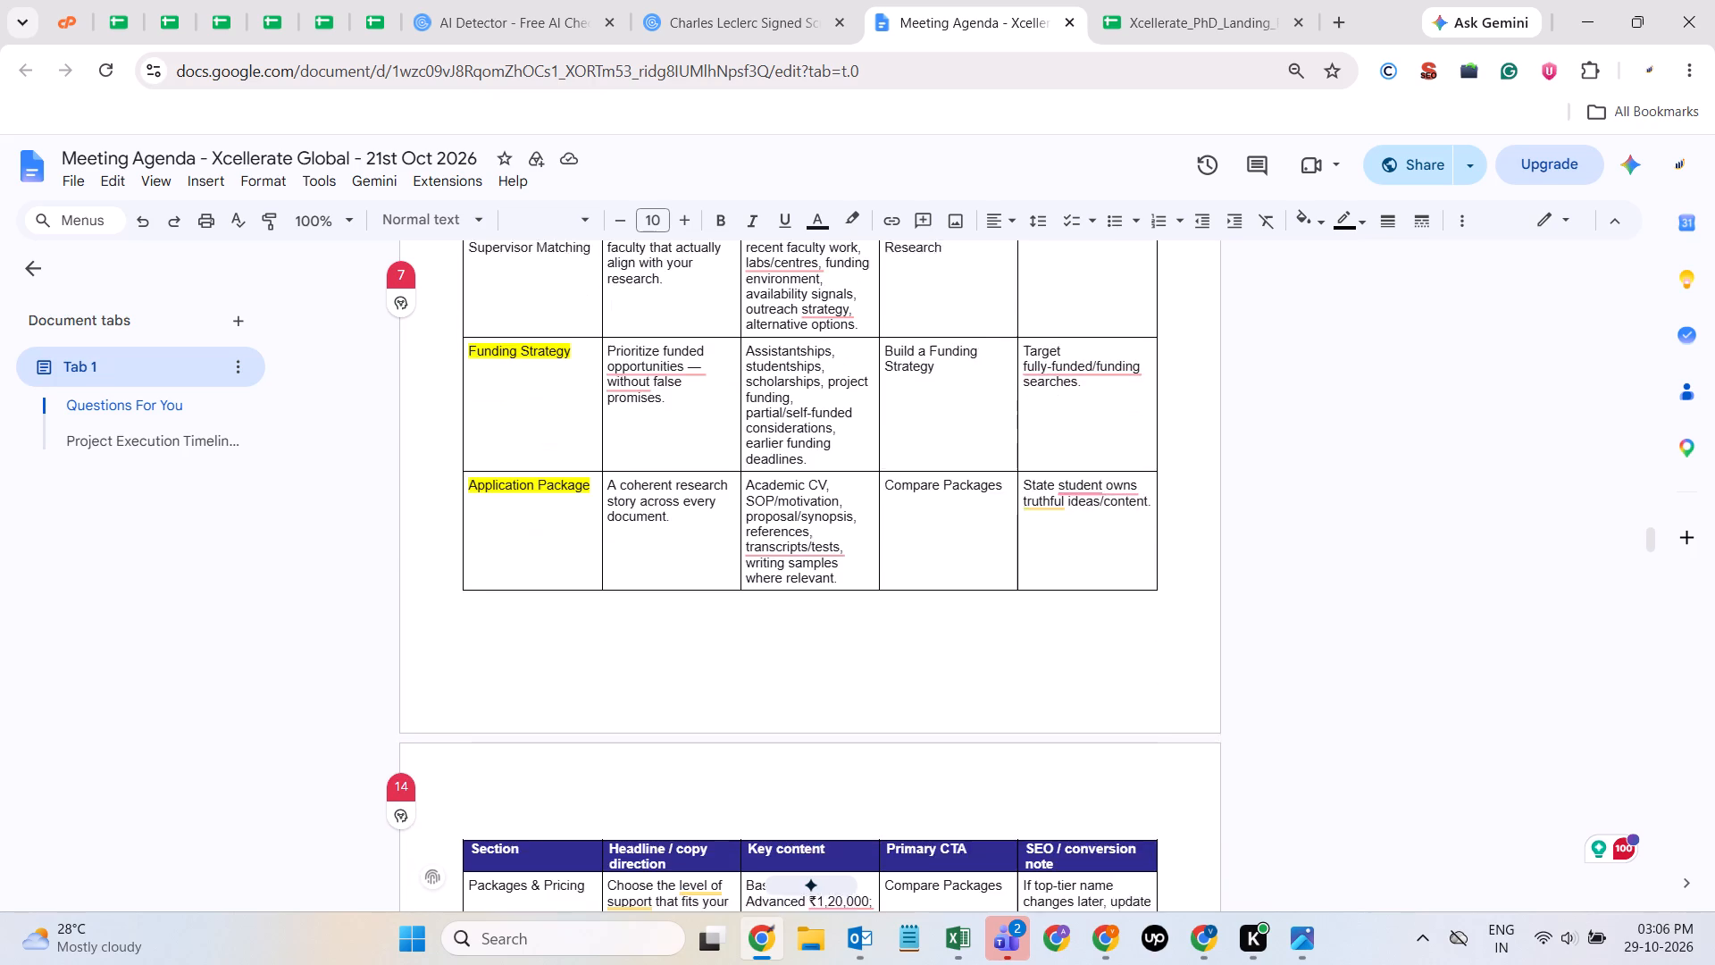
{"action": "scroll", "coordinate": [569, 526], "scroll_direction": "down", "scroll_amount": 1}
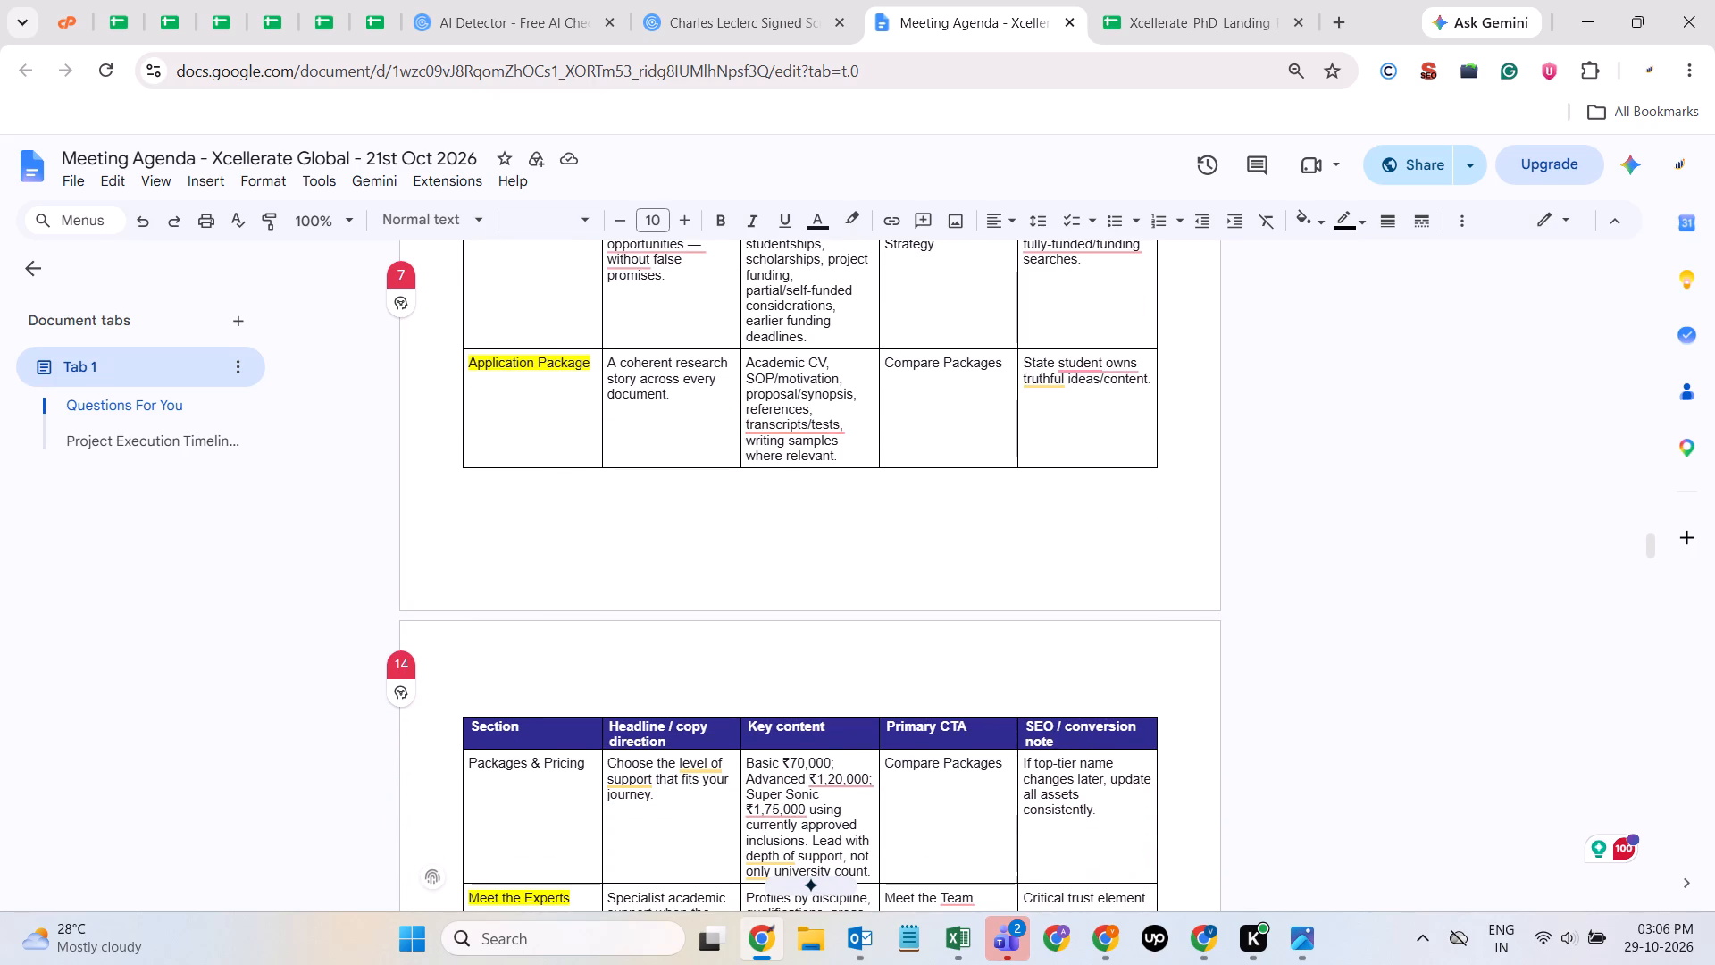
{"action": "scroll", "coordinate": [710, 552], "scroll_direction": "down", "scroll_amount": 2}
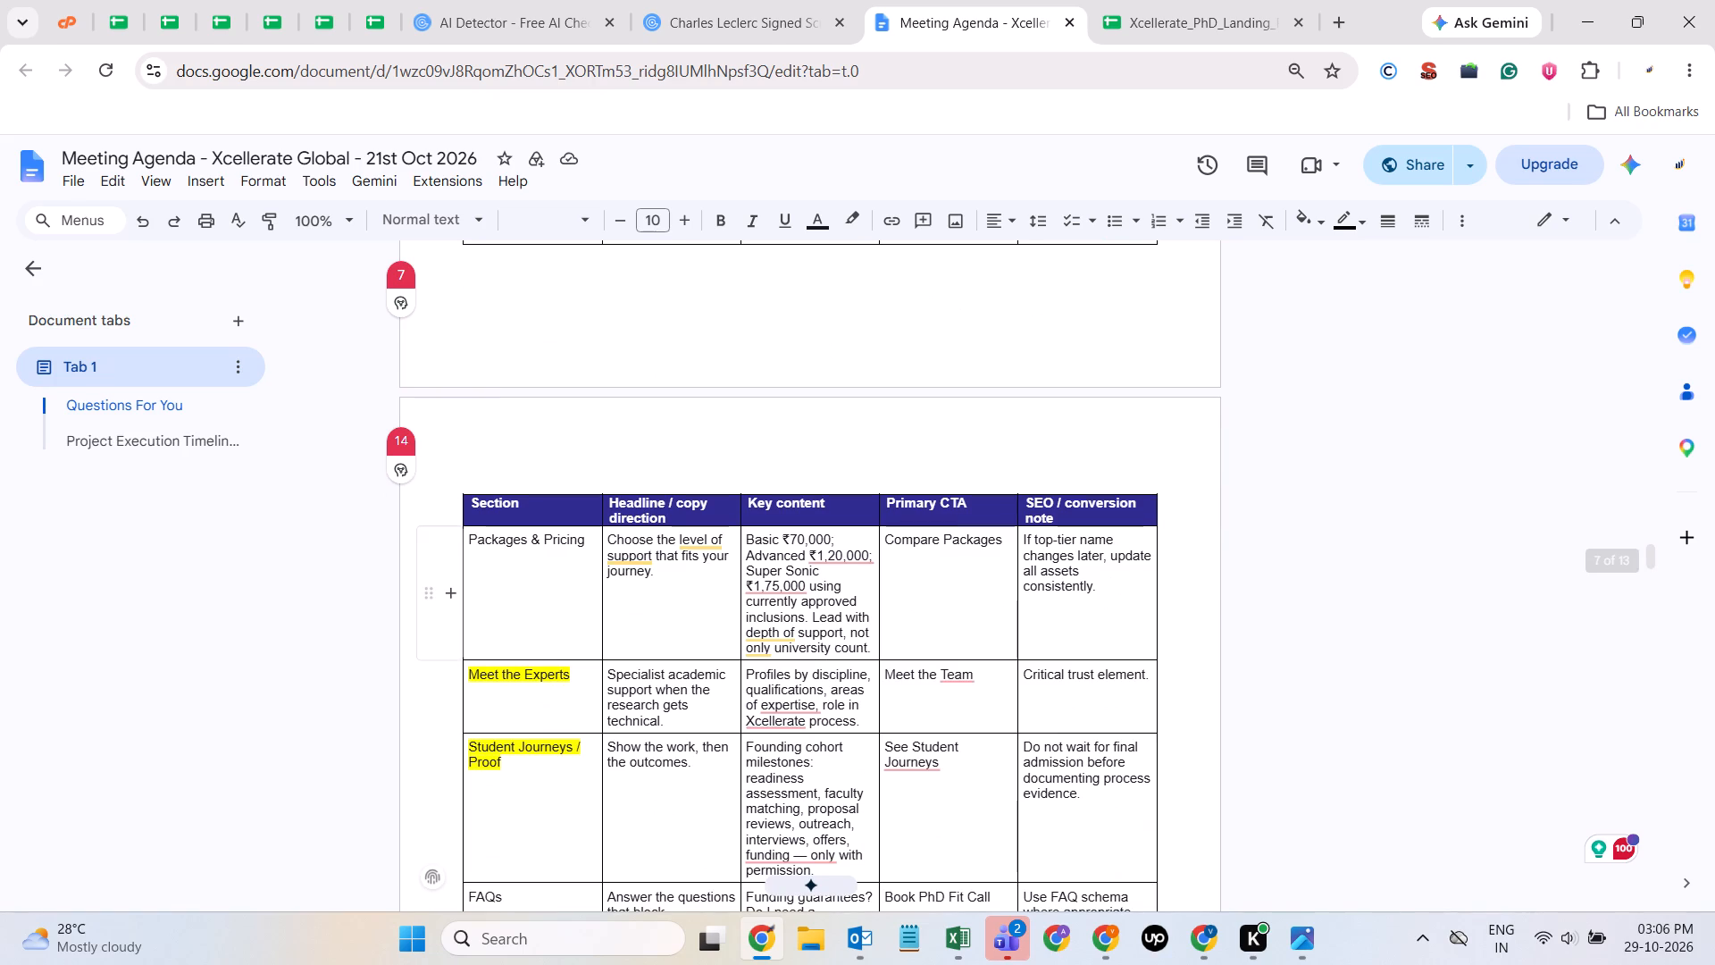
{"action": "scroll", "coordinate": [548, 577], "scroll_direction": "down", "scroll_amount": 1}
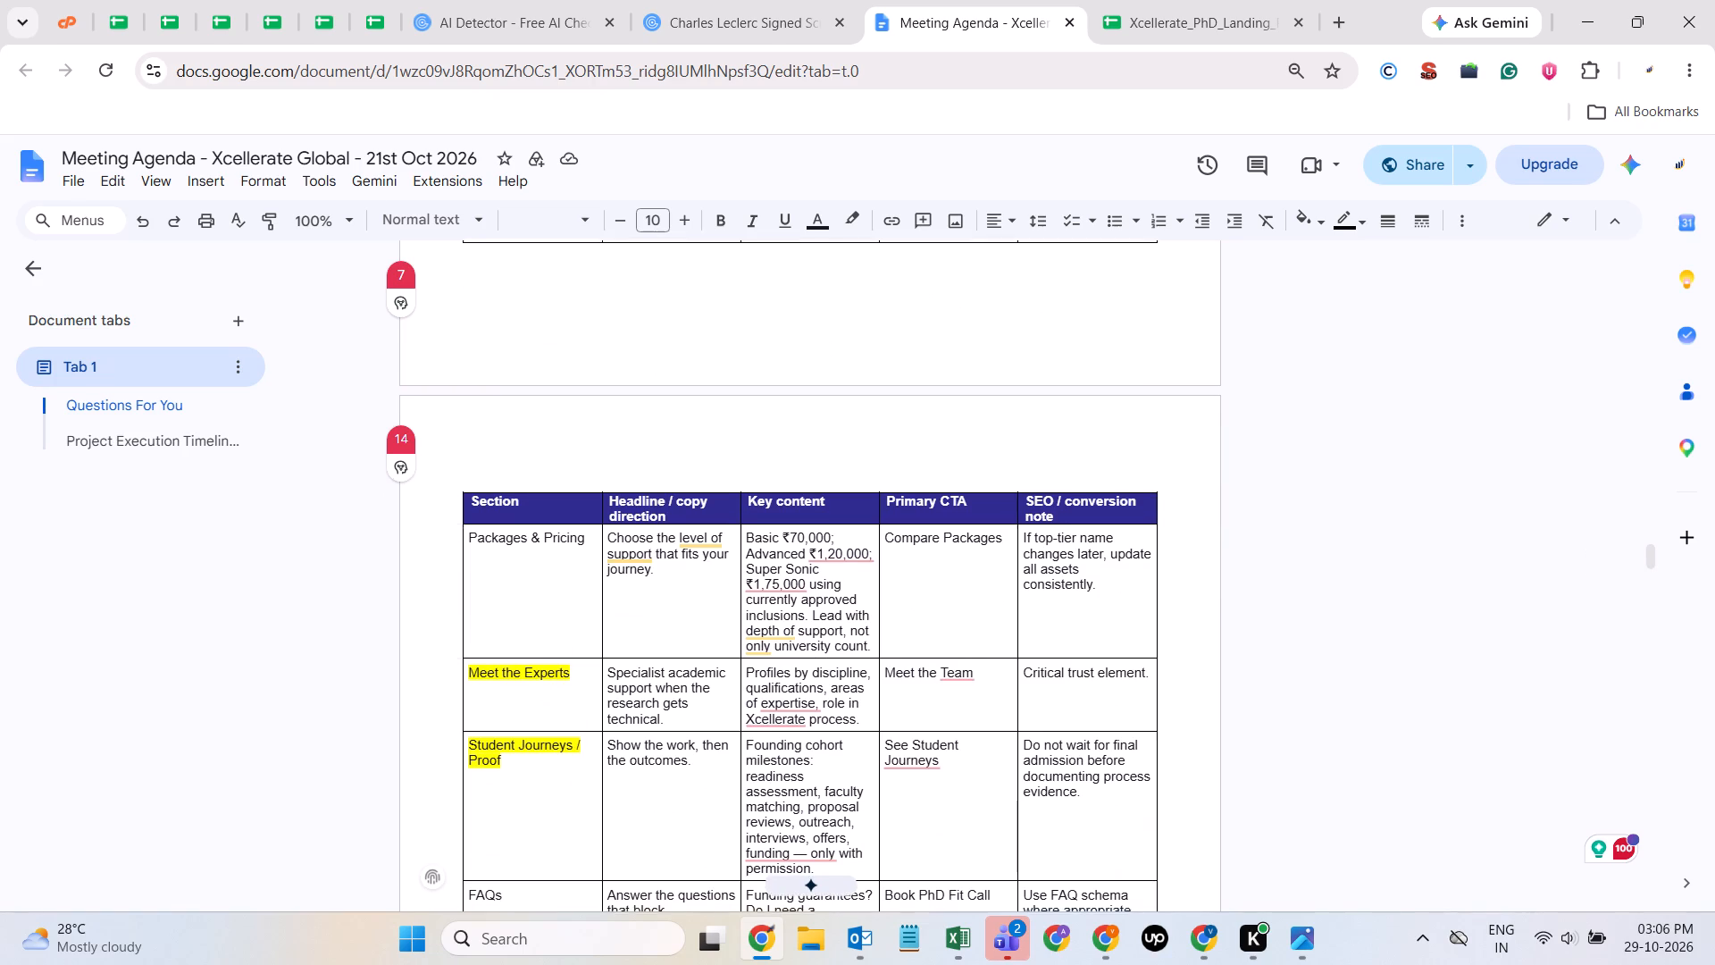
{"action": "scroll", "coordinate": [548, 577], "scroll_direction": "down", "scroll_amount": 2}
{"action": "key", "text": "alt+Tab"}
{"action": "key", "text": "alt+Tab"}
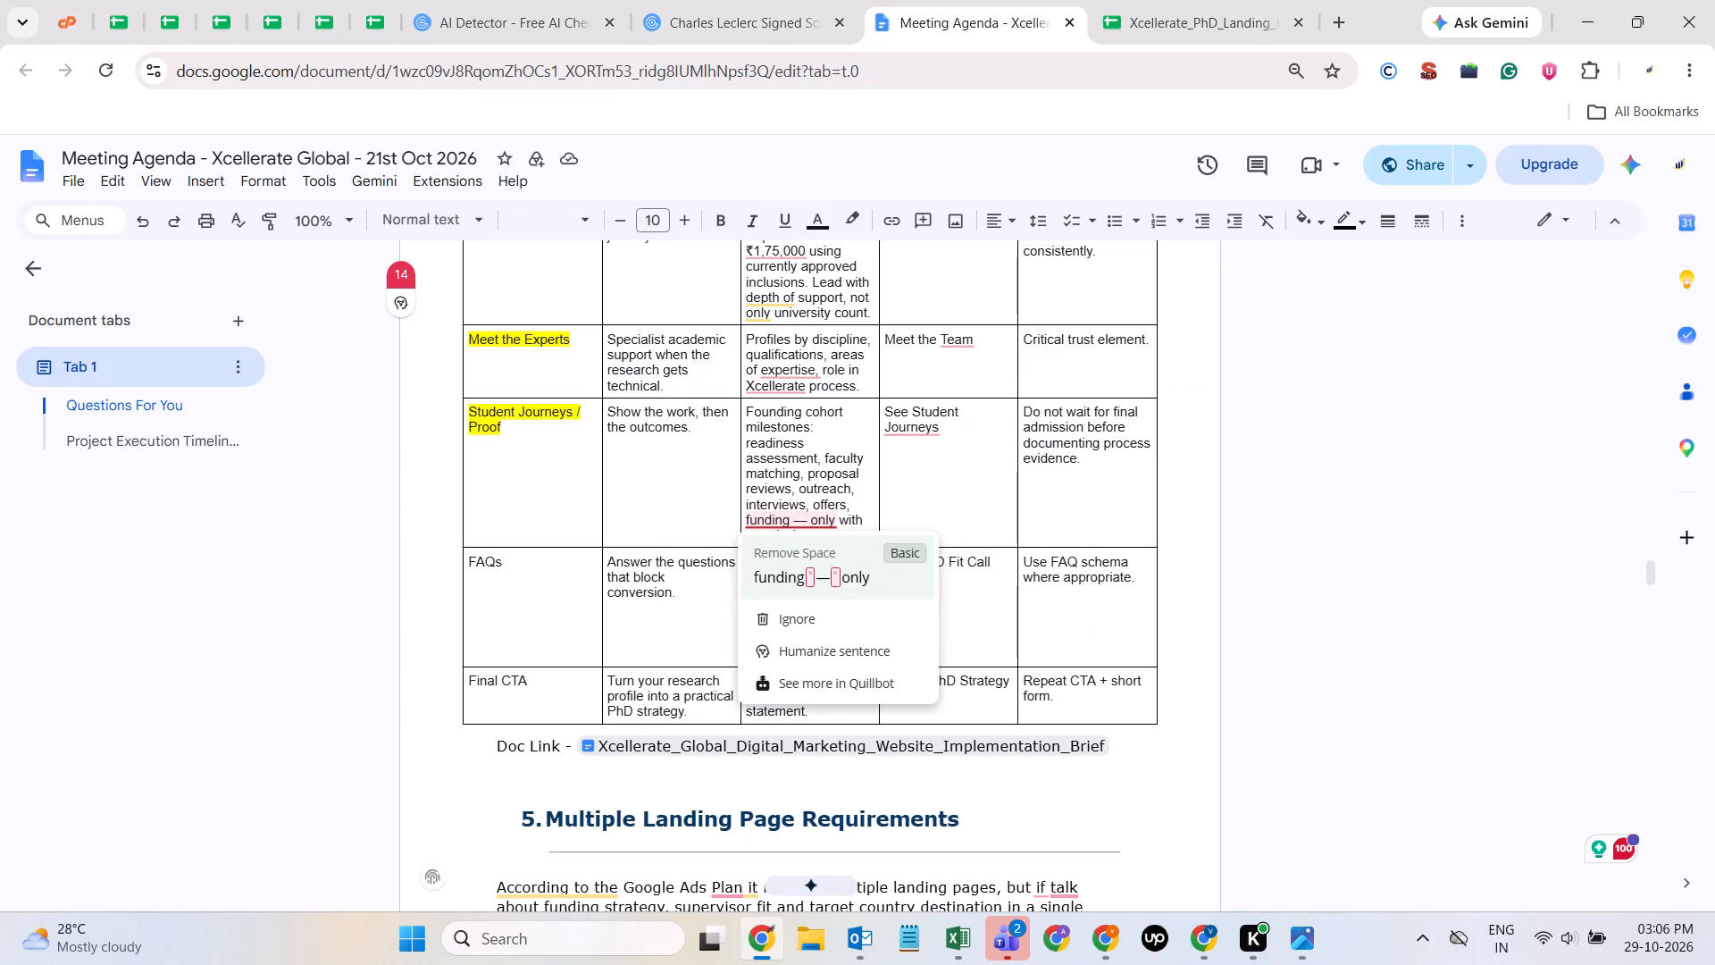
Return to the keyword sheet and compare the two research based PhD programs rows at the end of the list.
{"action": "left_click", "coordinate": [1199, 0]}
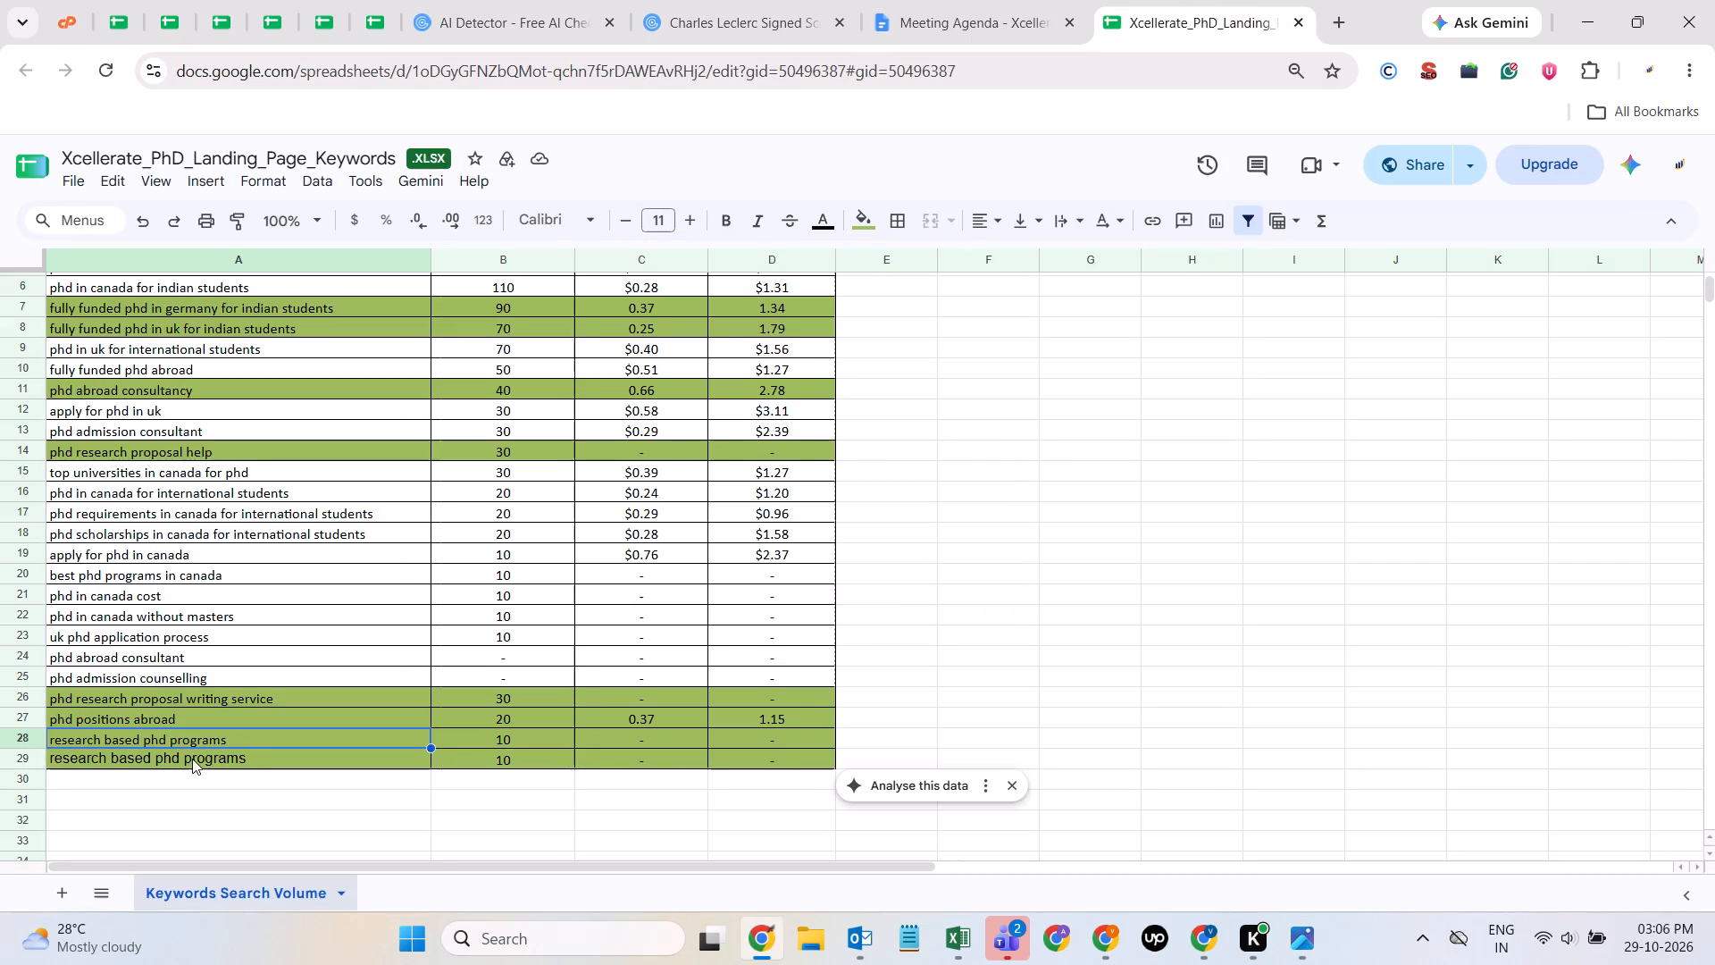
{"action": "left_click", "coordinate": [192, 759]}
{"action": "left_click", "coordinate": [366, 650]}
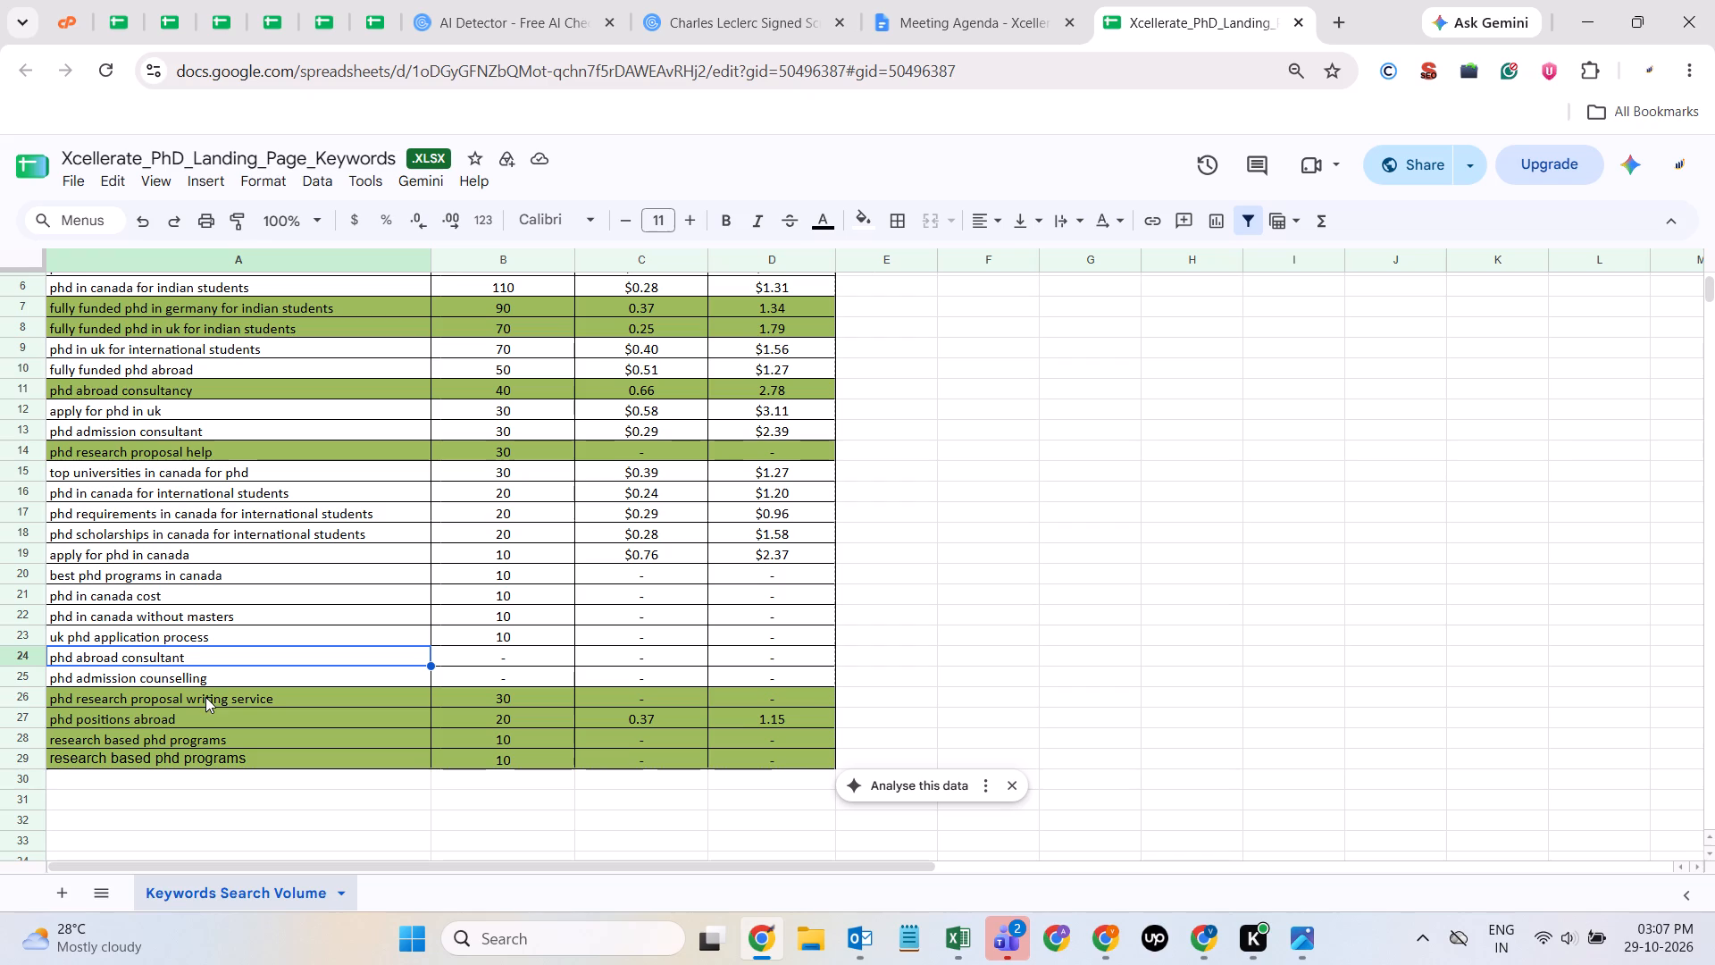
{"action": "left_click", "coordinate": [161, 745]}
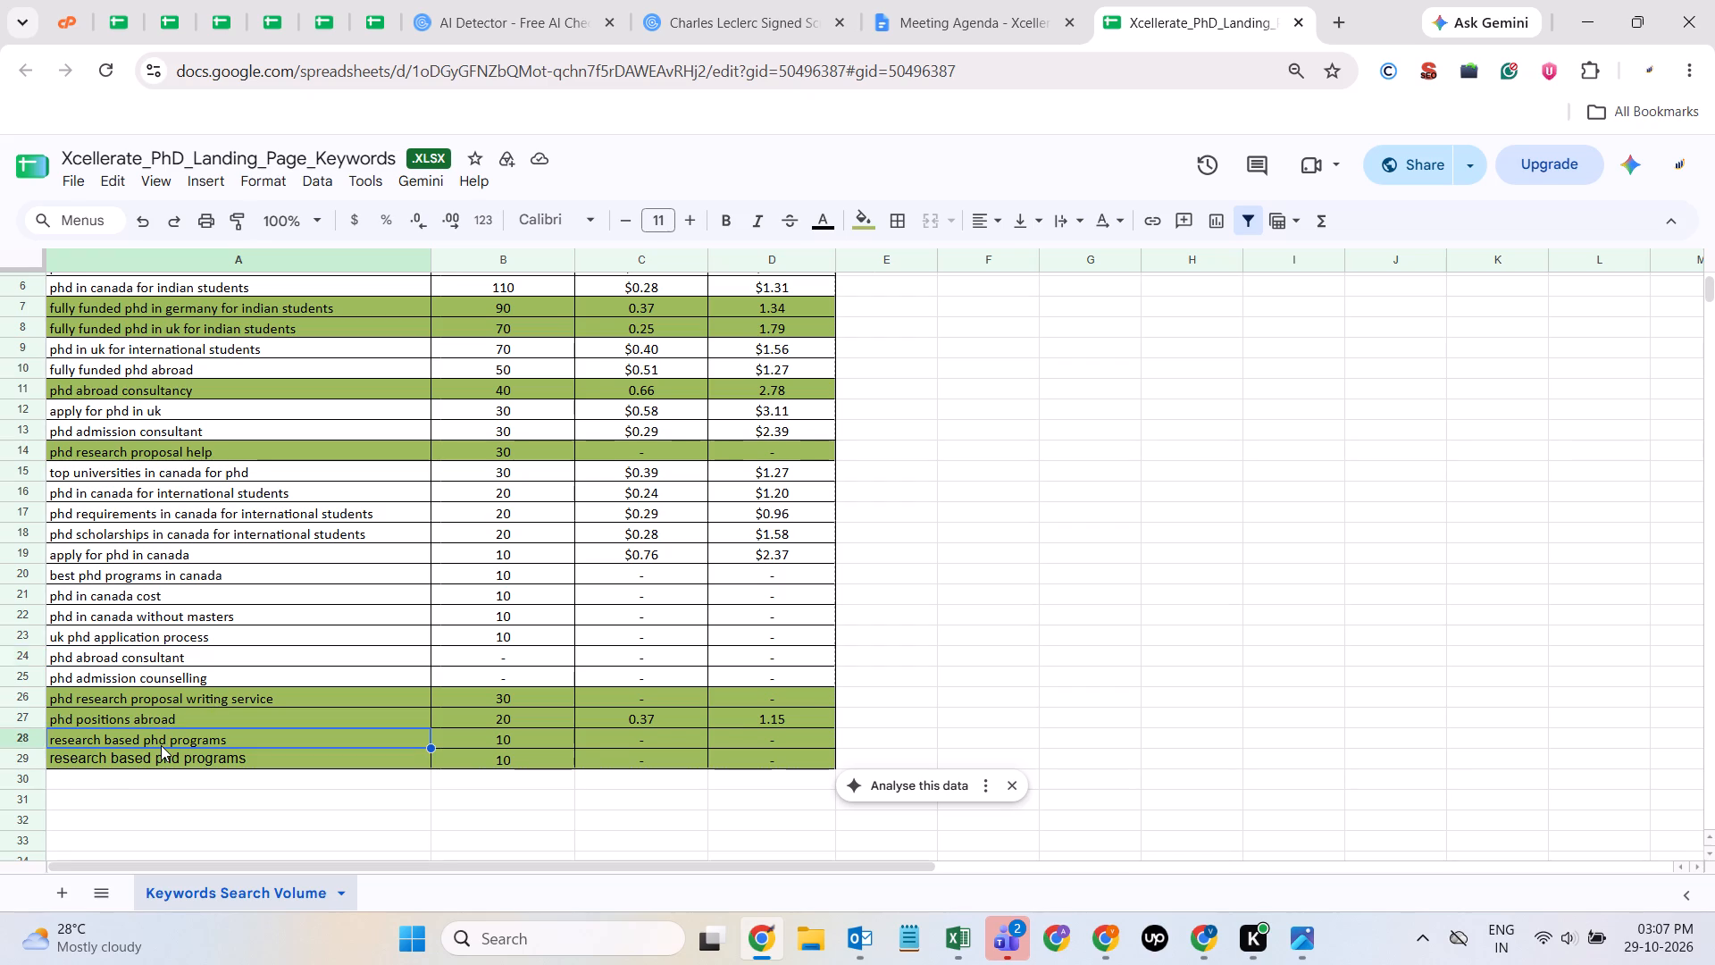
{"action": "left_click", "coordinate": [190, 759]}
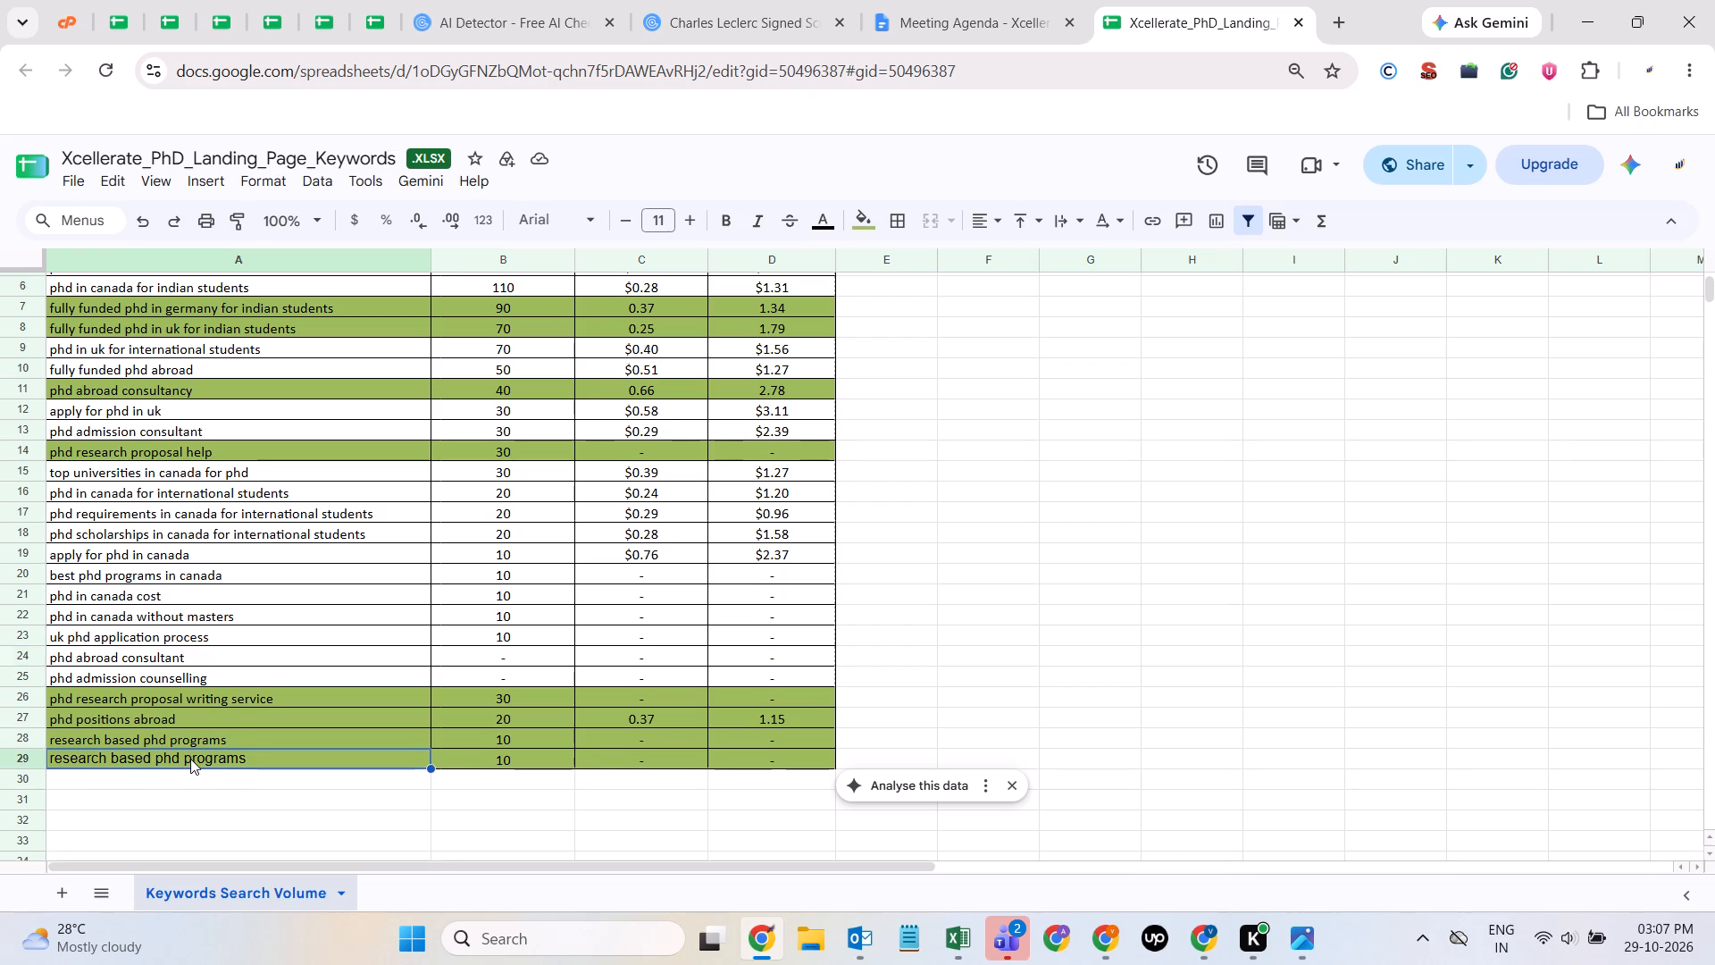
{"action": "left_click", "coordinate": [214, 744]}
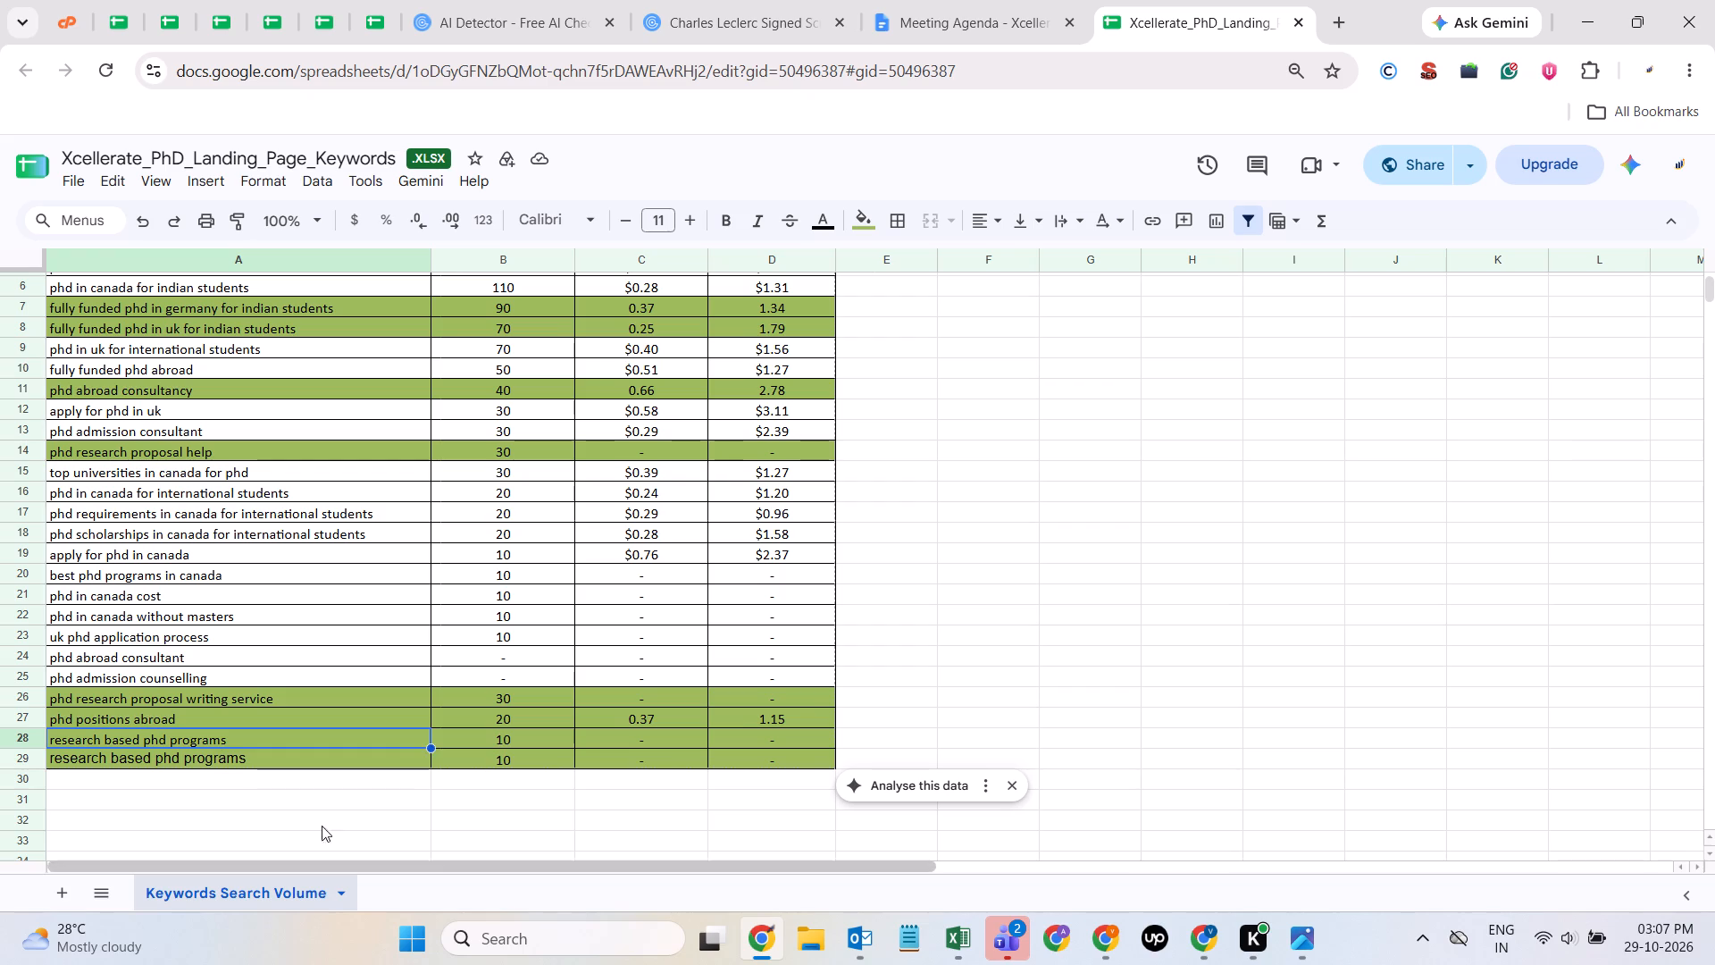
{"action": "left_click", "coordinate": [214, 753]}
{"action": "left_click", "coordinate": [234, 742]}
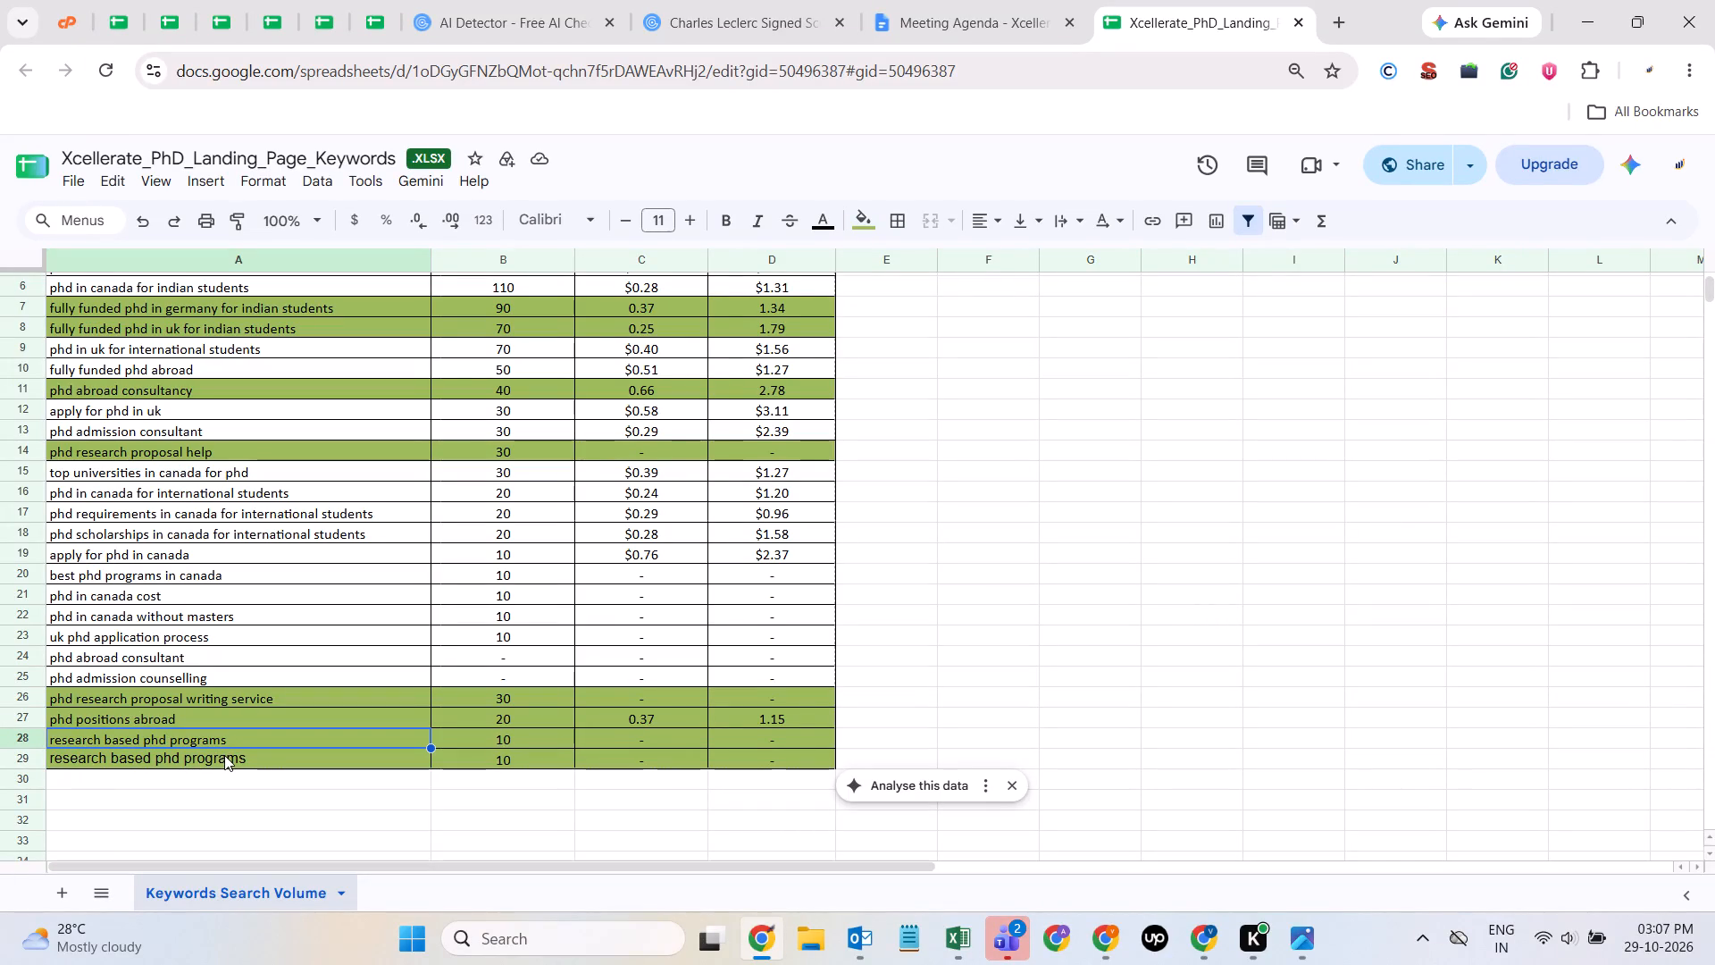
{"action": "left_click", "coordinate": [224, 755]}
{"action": "left_click", "coordinate": [264, 748]}
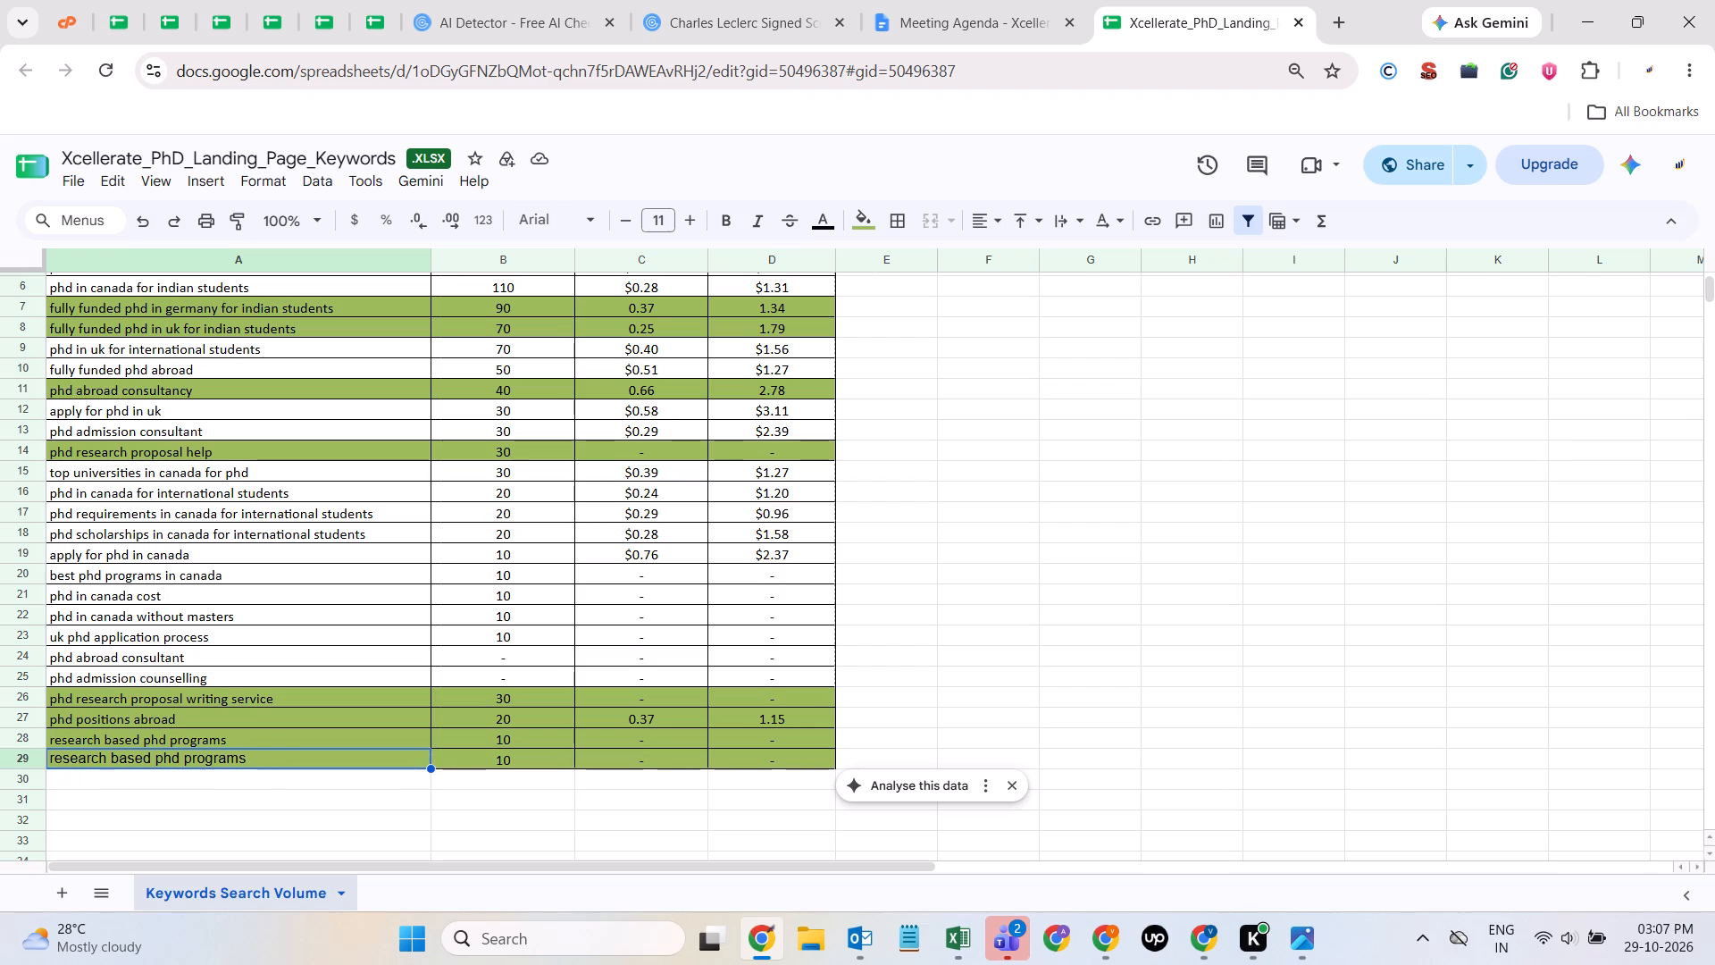
{"action": "left_click", "coordinate": [274, 740]}
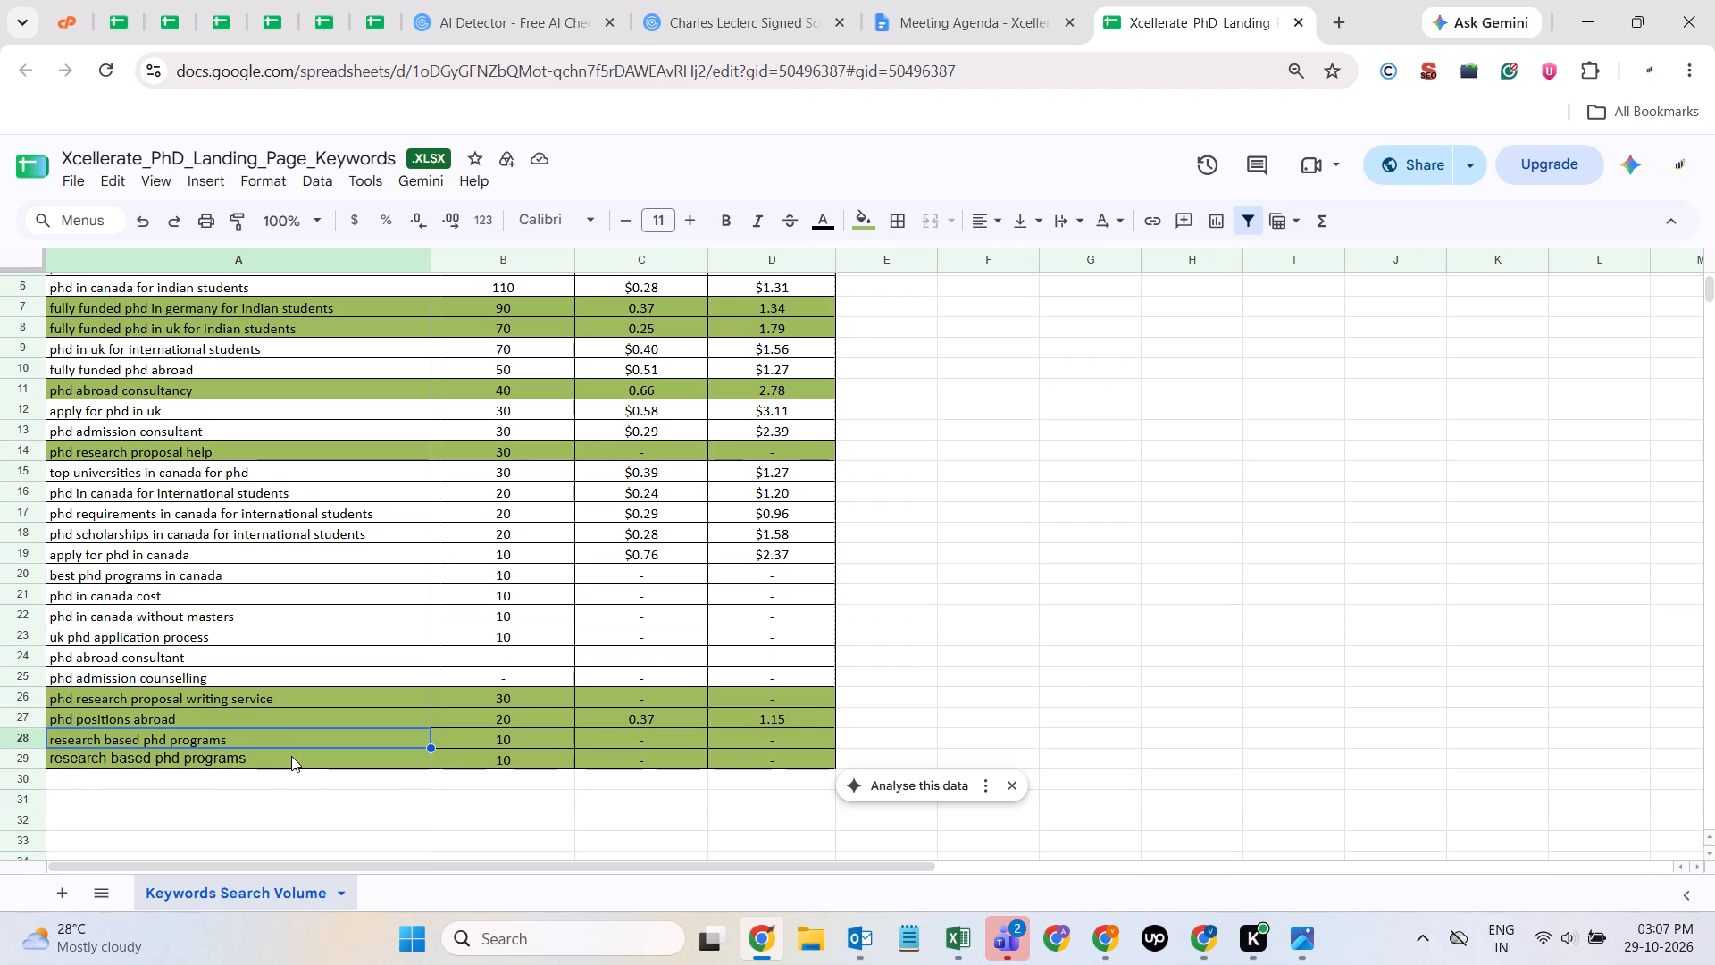
{"action": "left_click", "coordinate": [291, 756]}
{"action": "left_click", "coordinate": [305, 738]}
{"action": "left_click", "coordinate": [326, 741]}
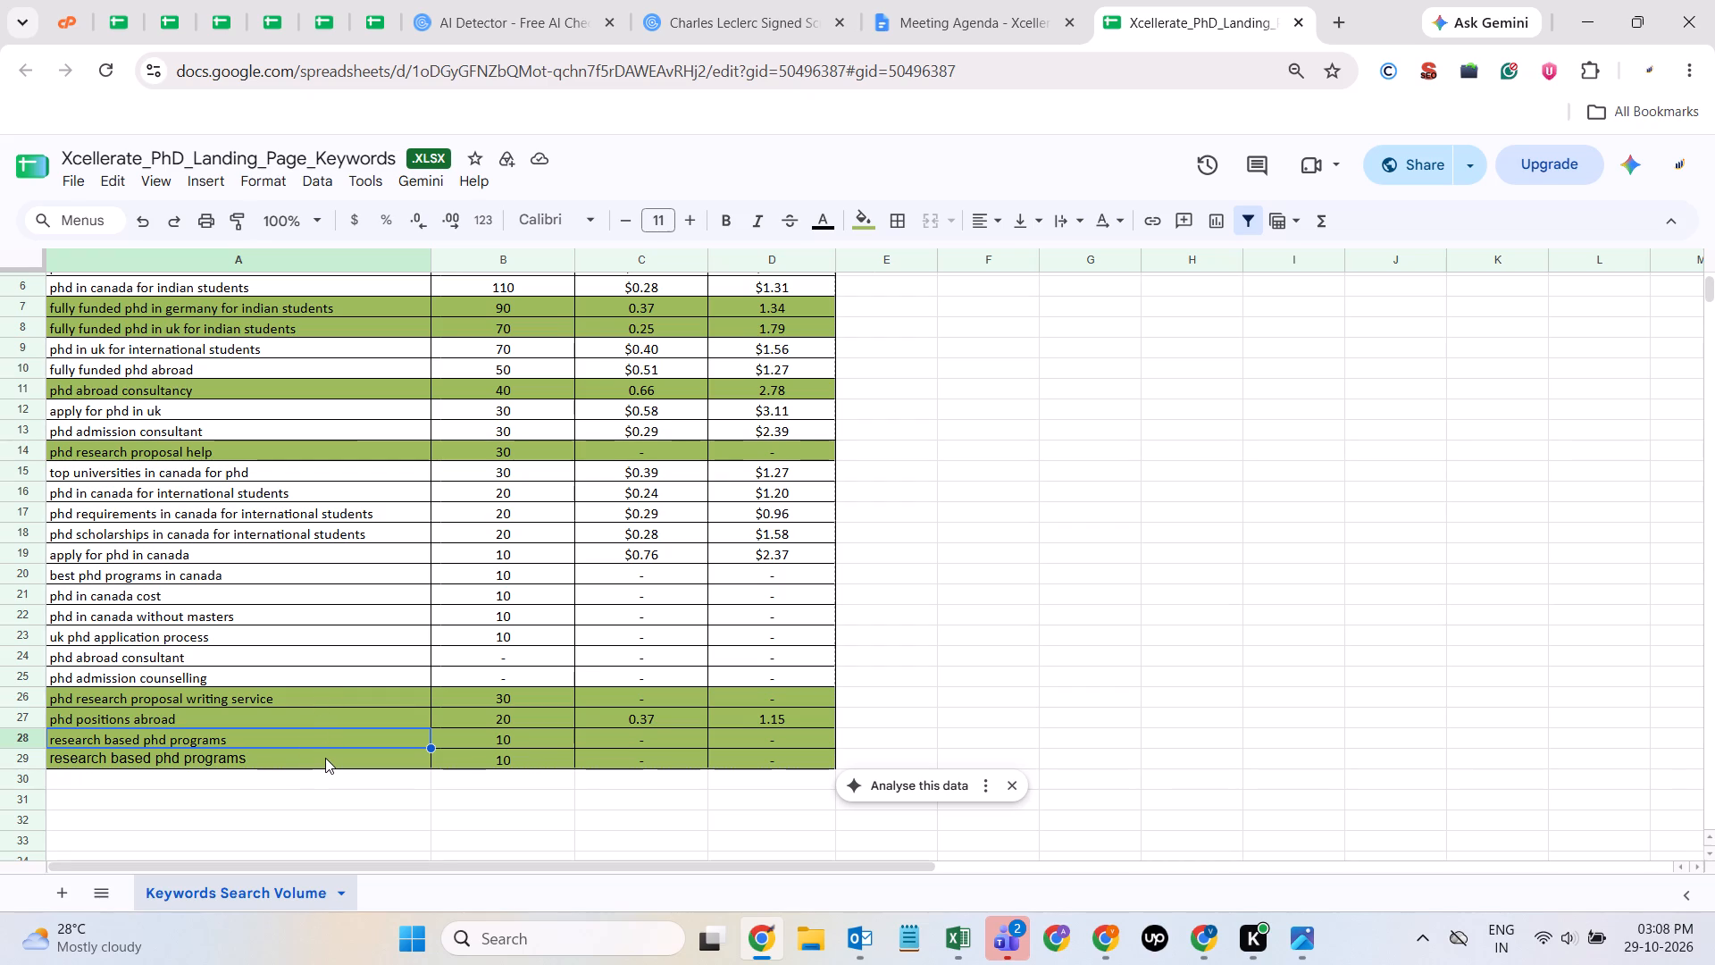
Select the last research based phd programs keyword in the sheet and glance at the PhD page mockup for comparison.
{"action": "left_click", "coordinate": [325, 758]}
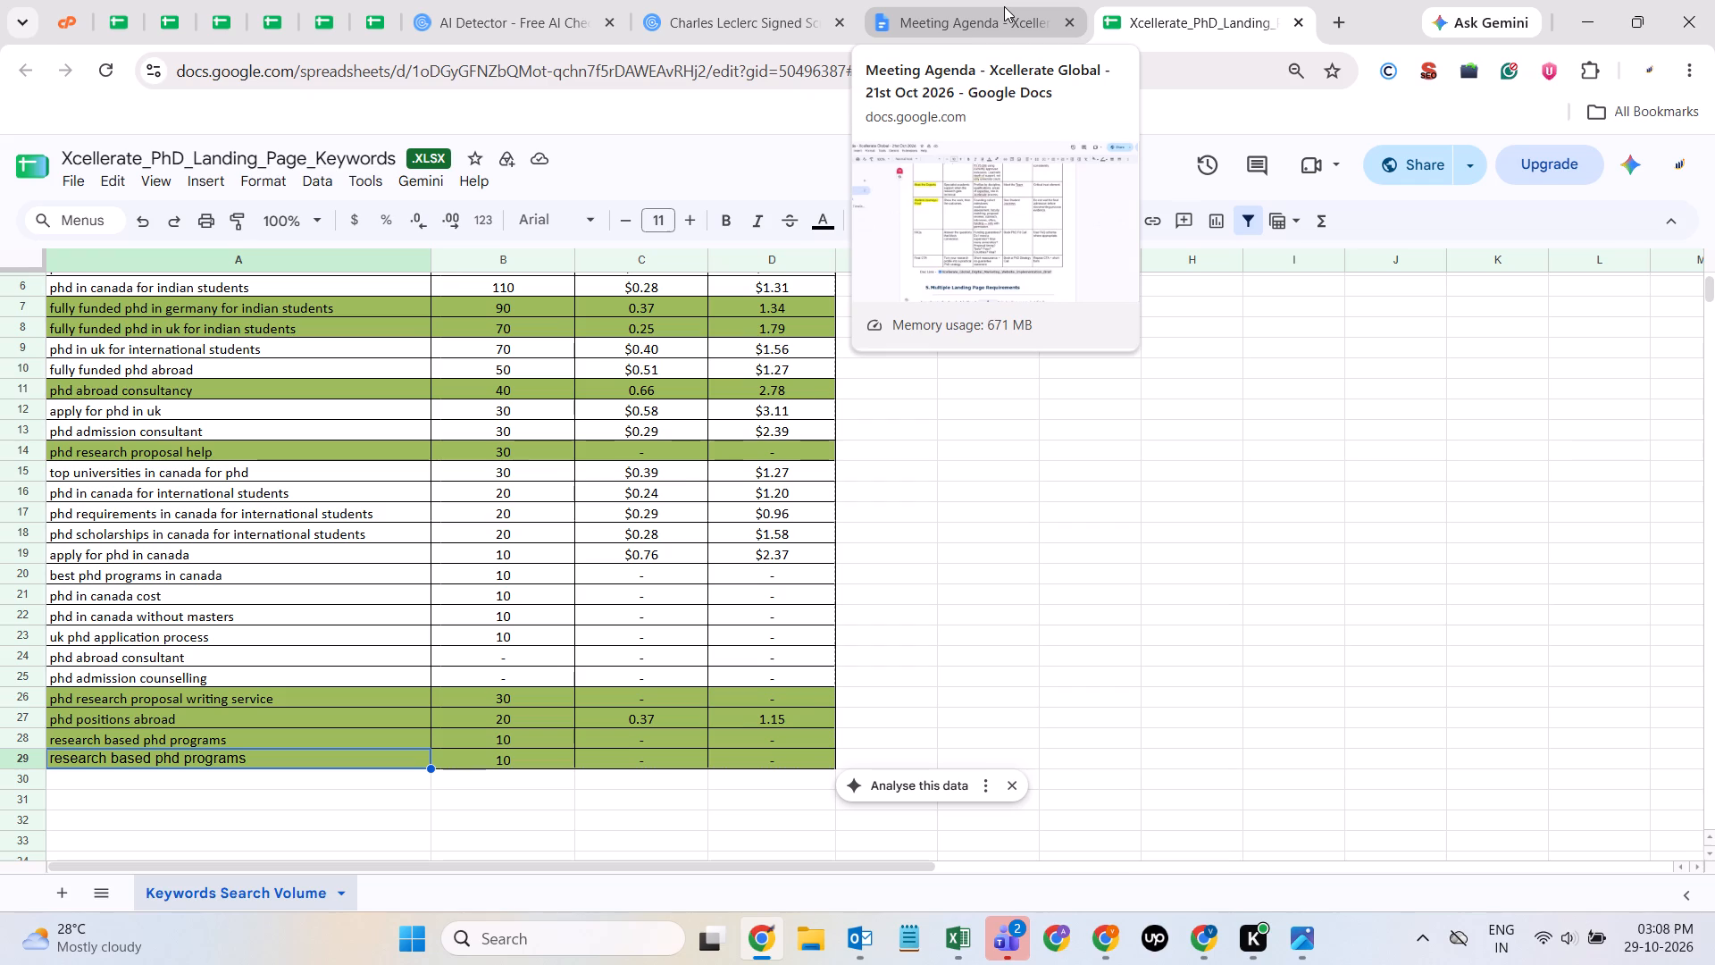
{"action": "key", "text": "alt+Tab"}
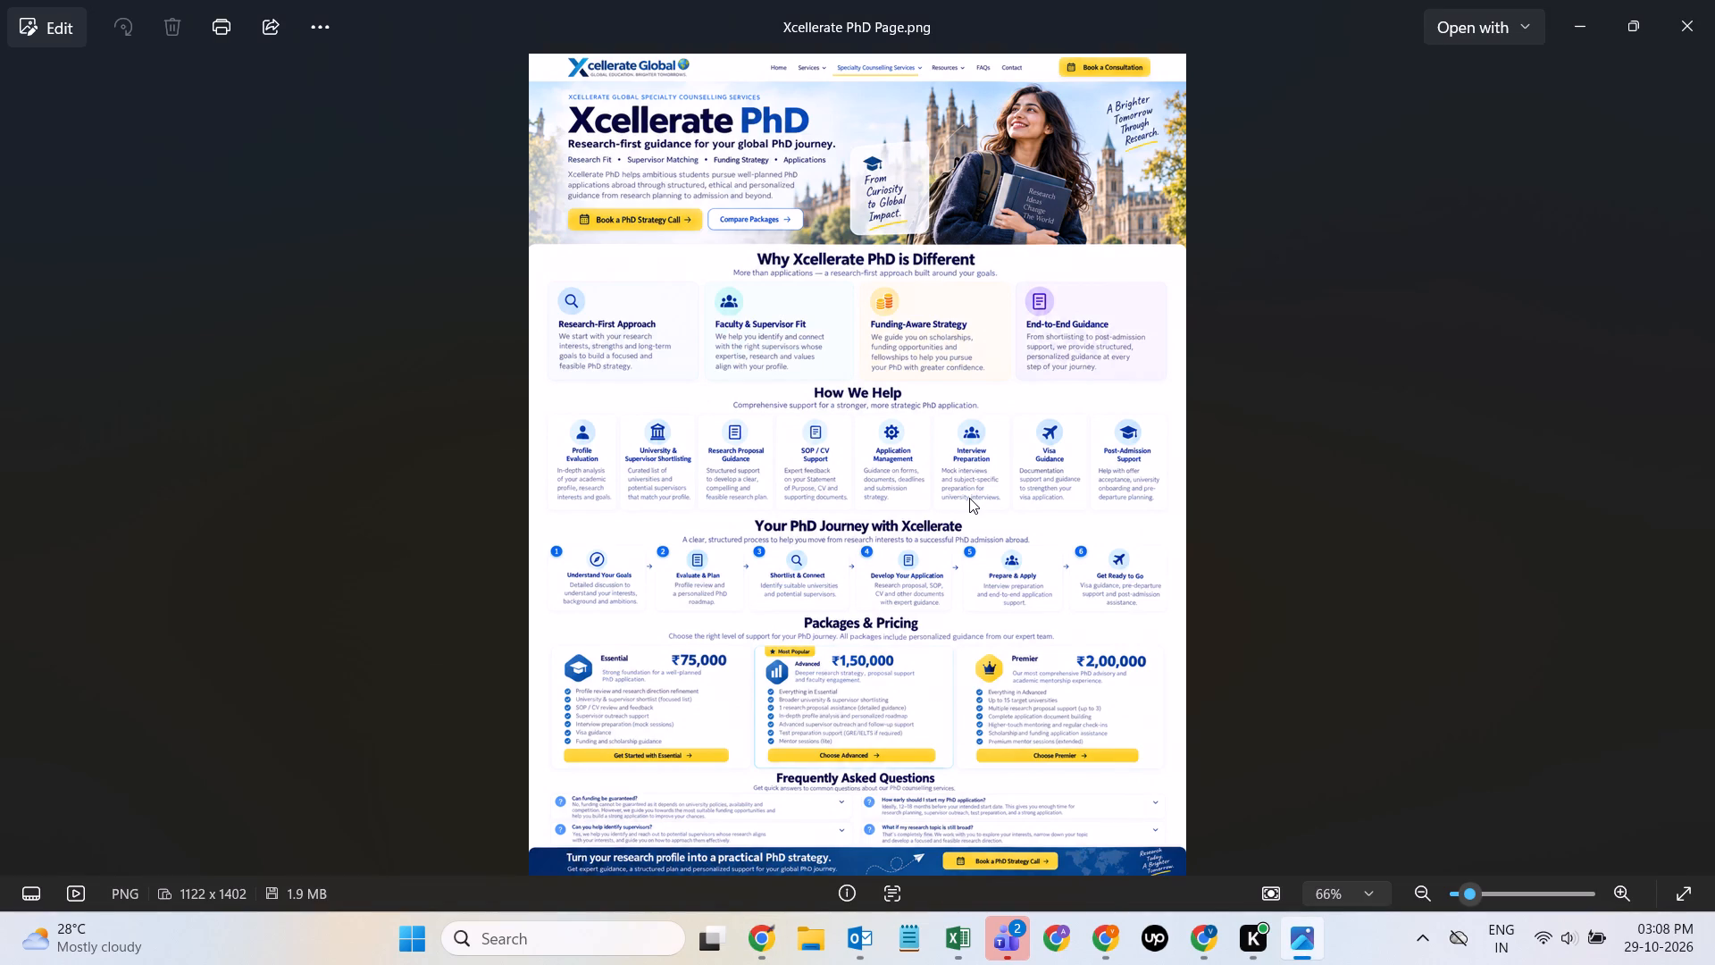
{"action": "key", "text": "alt+Tab"}
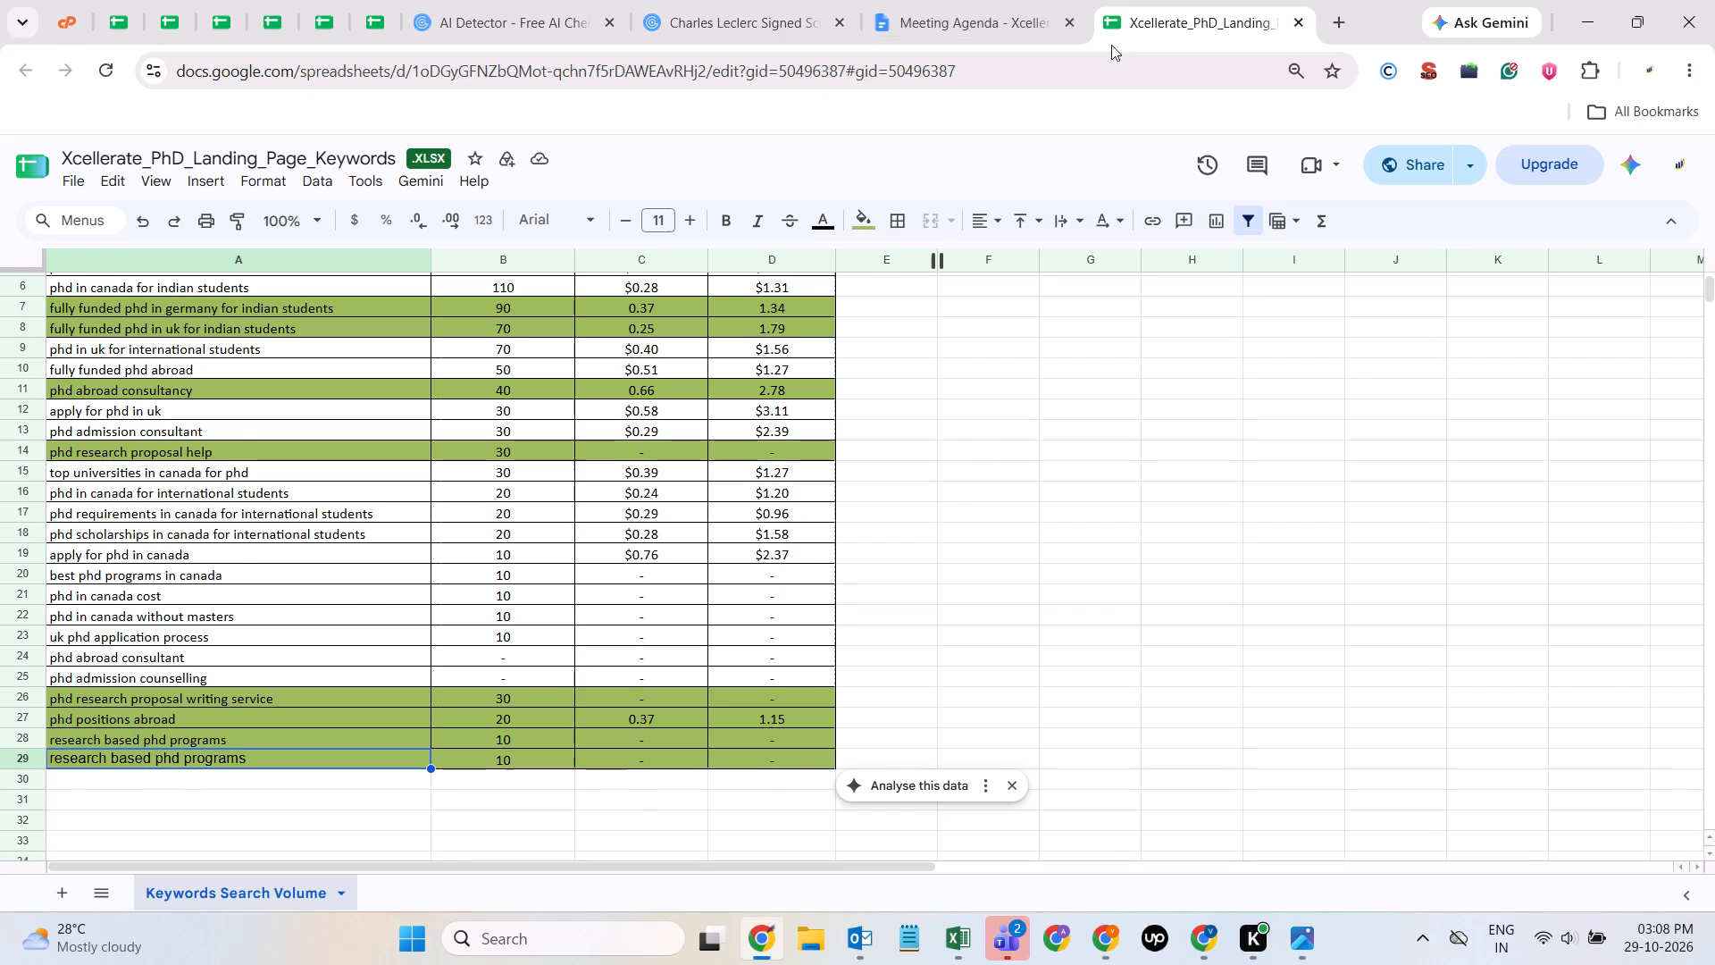
{"action": "scroll", "coordinate": [531, 520], "scroll_direction": "up", "scroll_amount": 1}
Return to the meeting agenda and reread the page section table, from Why PhD Applications Are Different through Final CTA to Multiple Landing Page Requirements.
{"action": "left_click", "coordinate": [965, 13]}
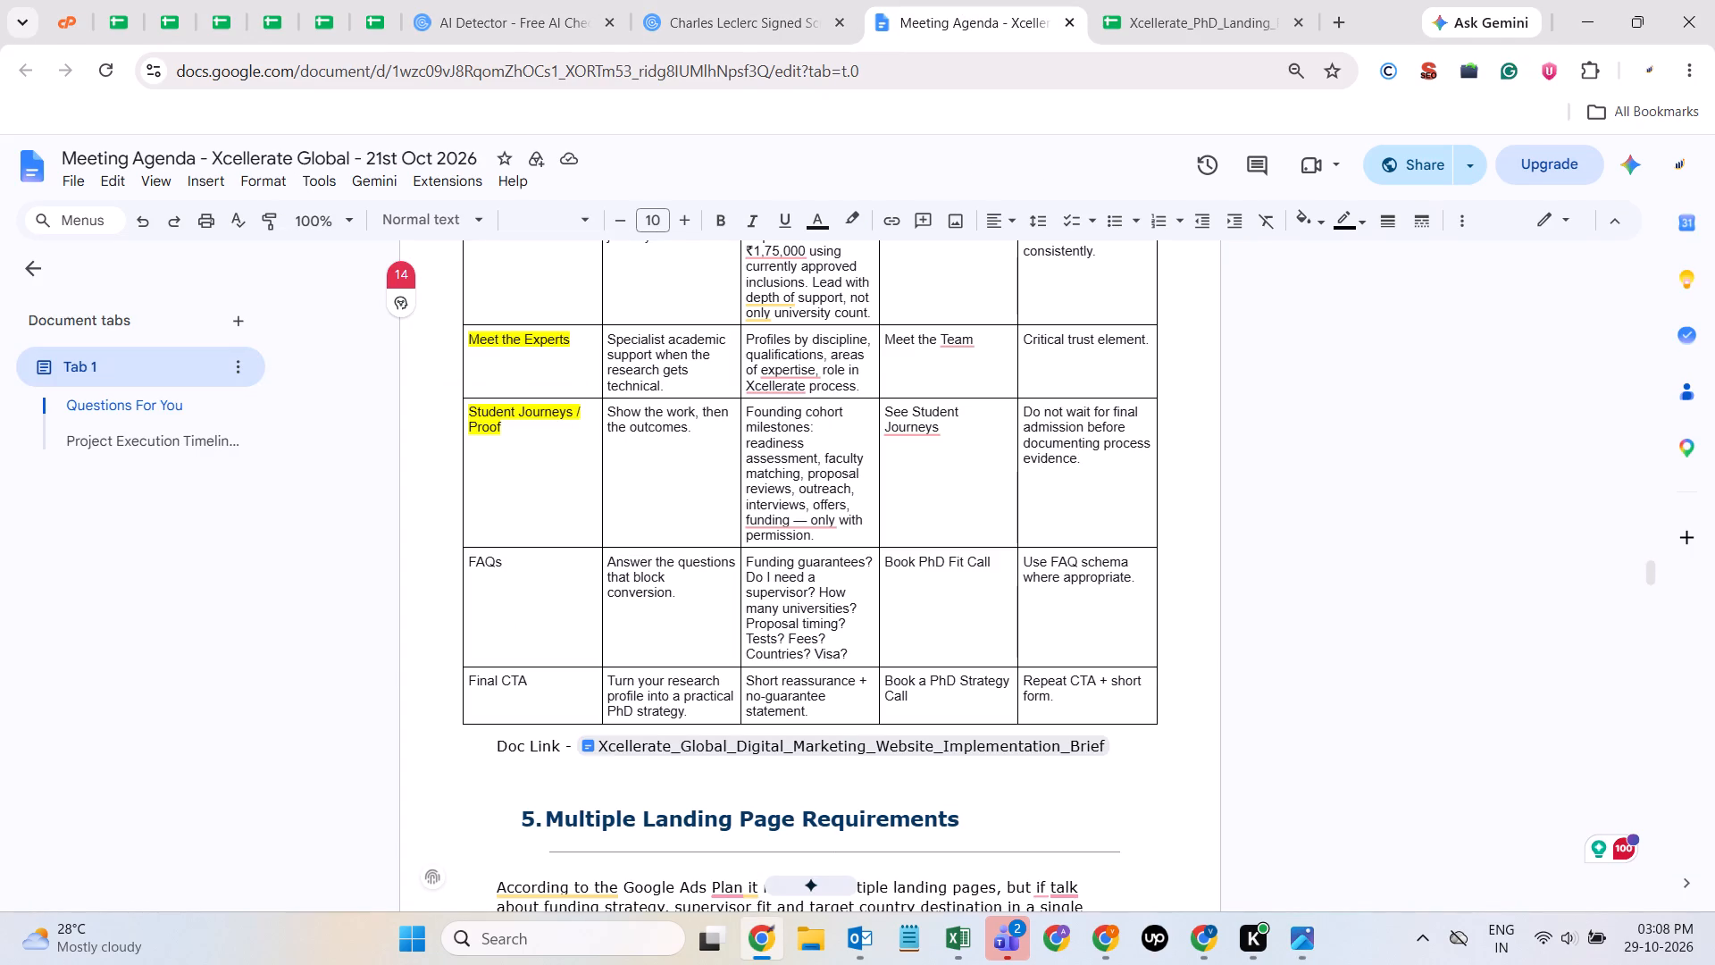
{"action": "scroll", "coordinate": [583, 563], "scroll_direction": "up", "scroll_amount": 8}
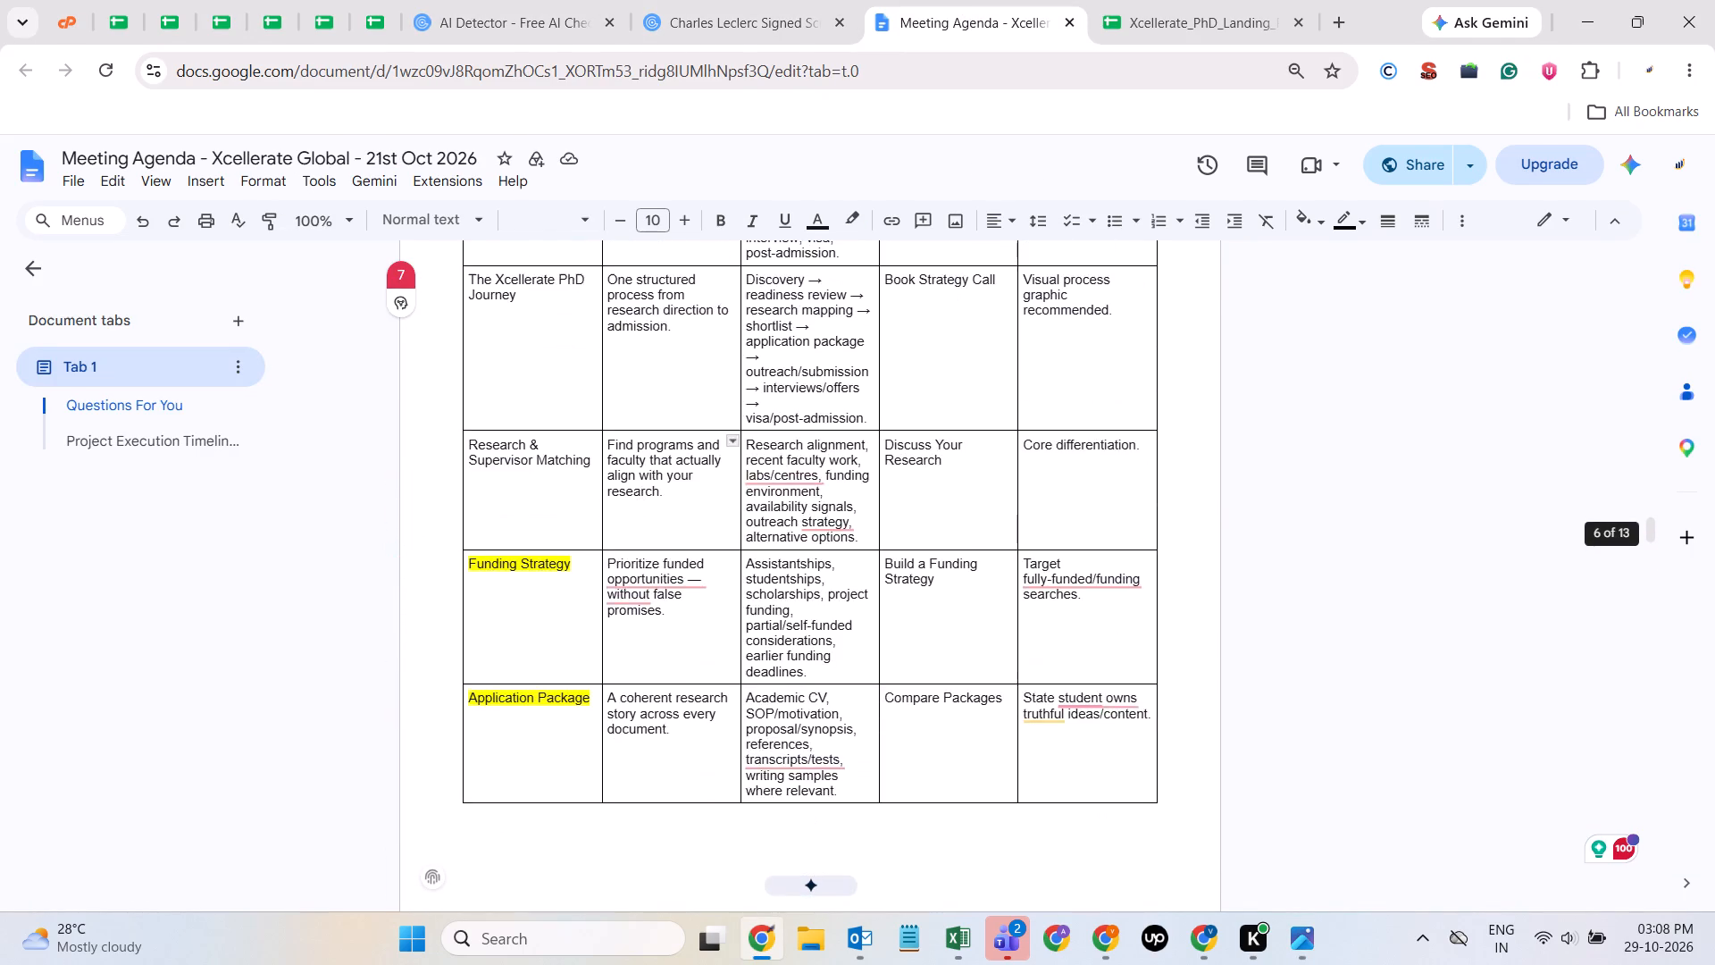
{"action": "scroll", "coordinate": [586, 559], "scroll_direction": "up", "scroll_amount": 3}
{"action": "scroll", "coordinate": [586, 559], "scroll_direction": "down", "scroll_amount": 3}
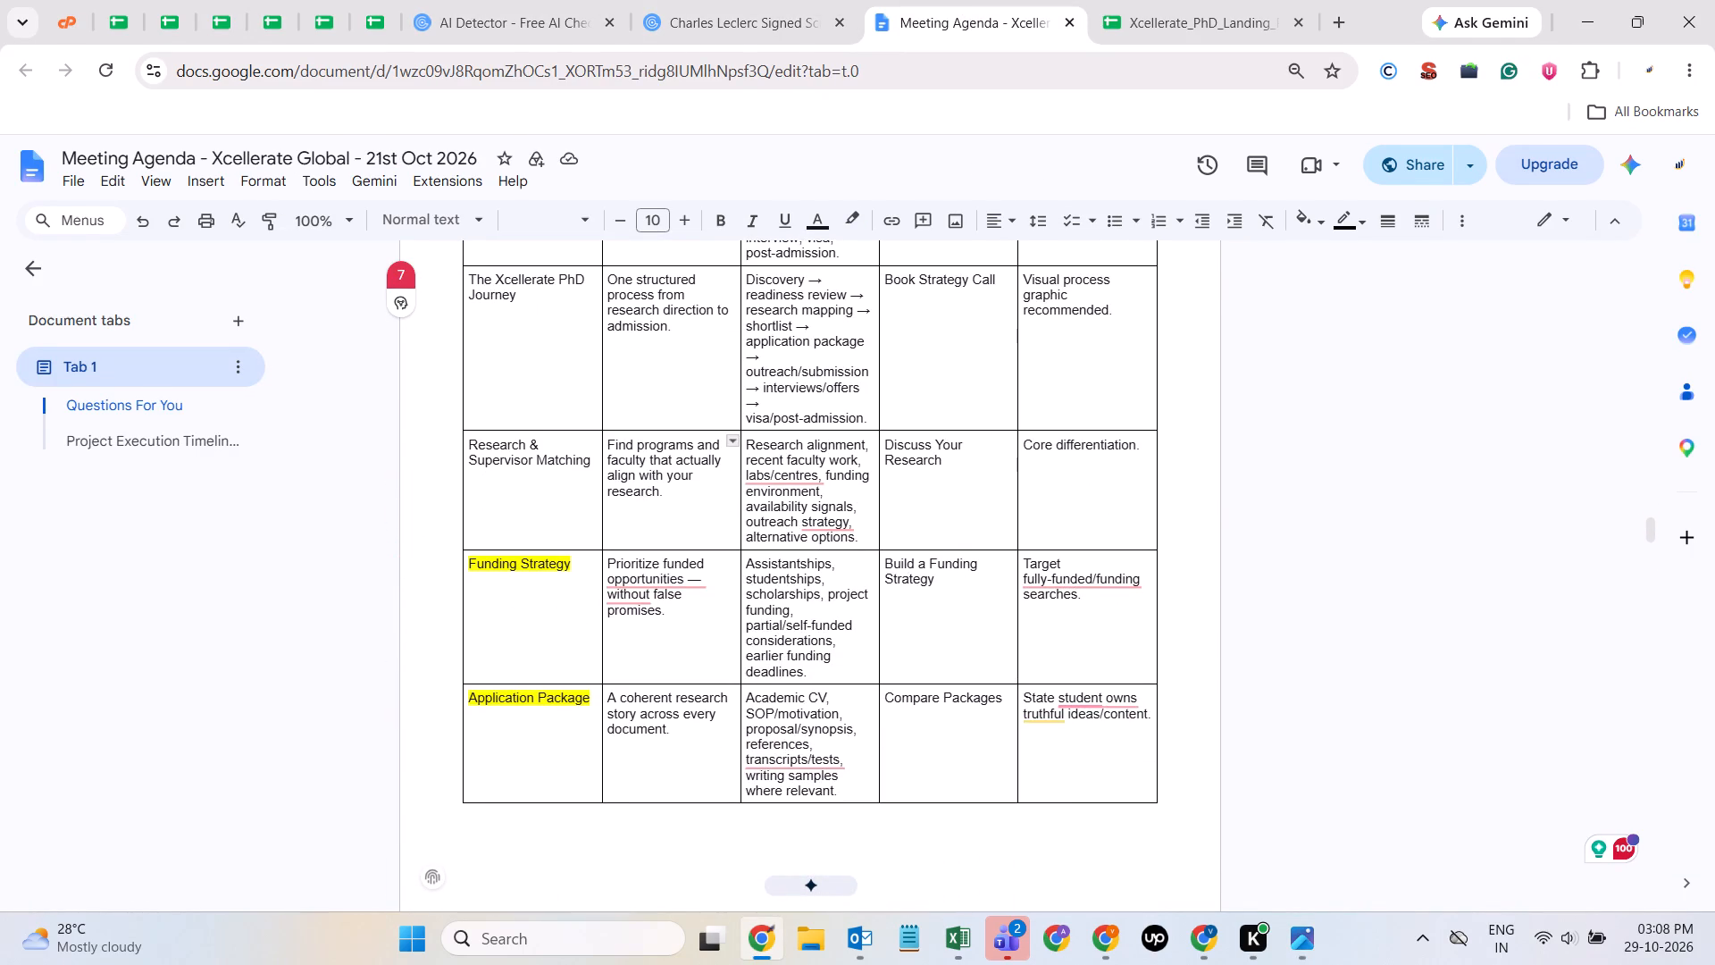
{"action": "scroll", "coordinate": [770, 623], "scroll_direction": "down", "scroll_amount": 7}
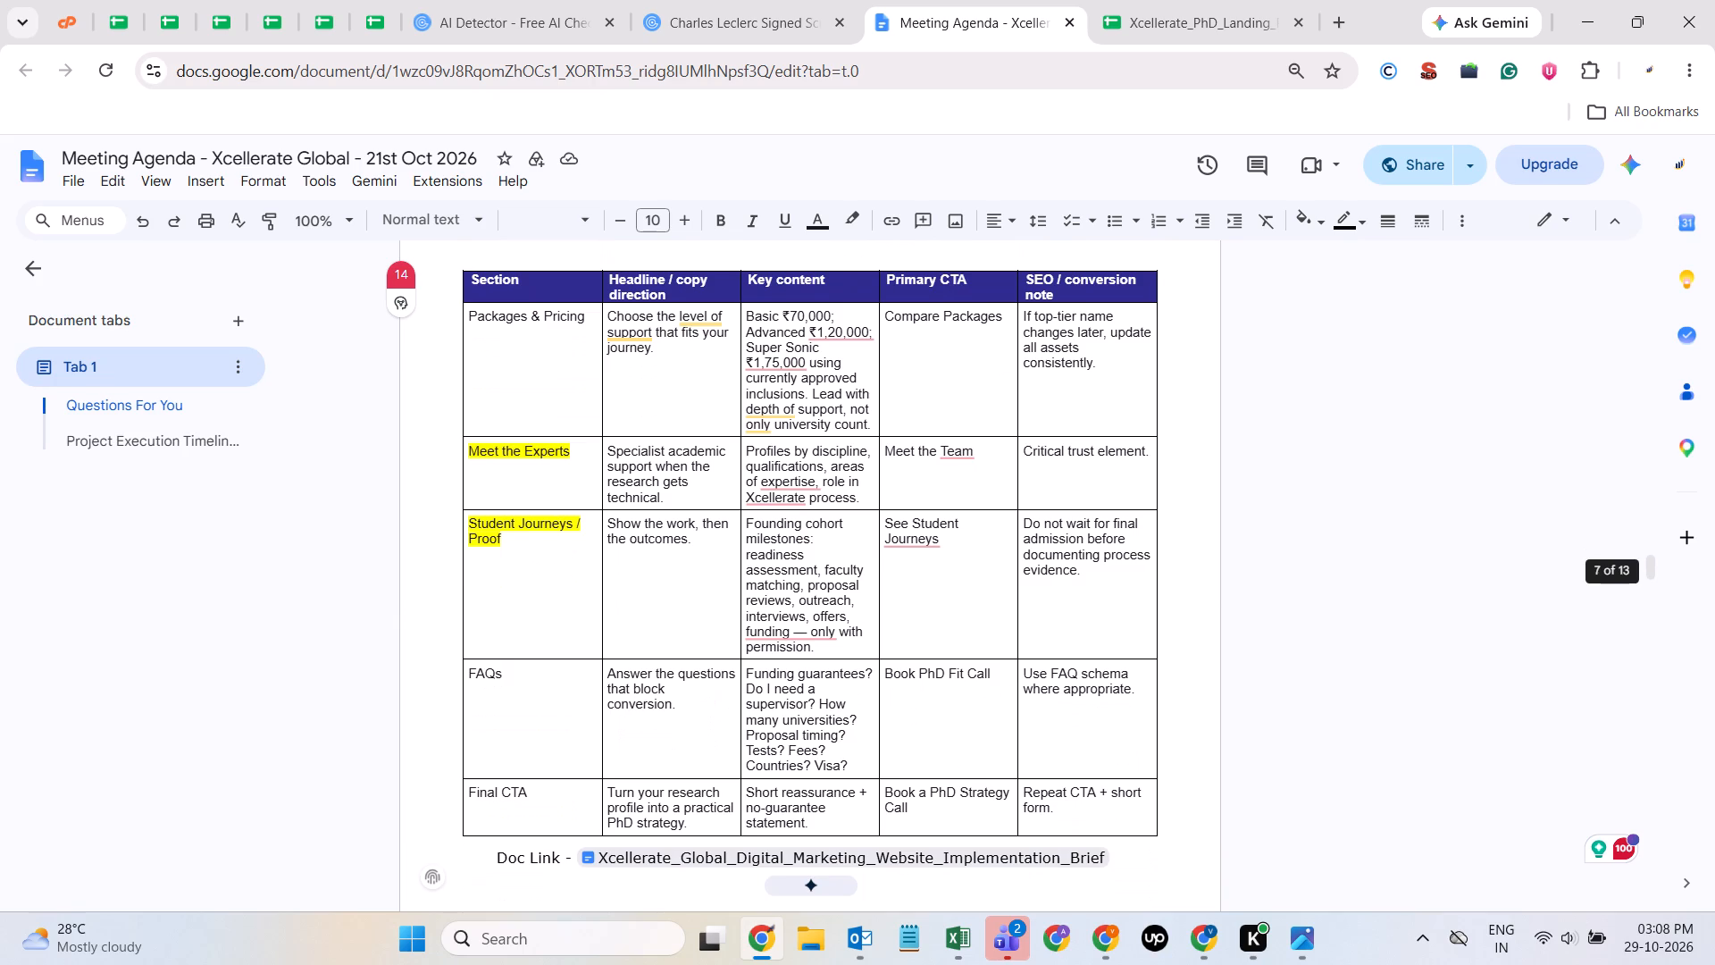
{"action": "scroll", "coordinate": [688, 650], "scroll_direction": "up", "scroll_amount": 11}
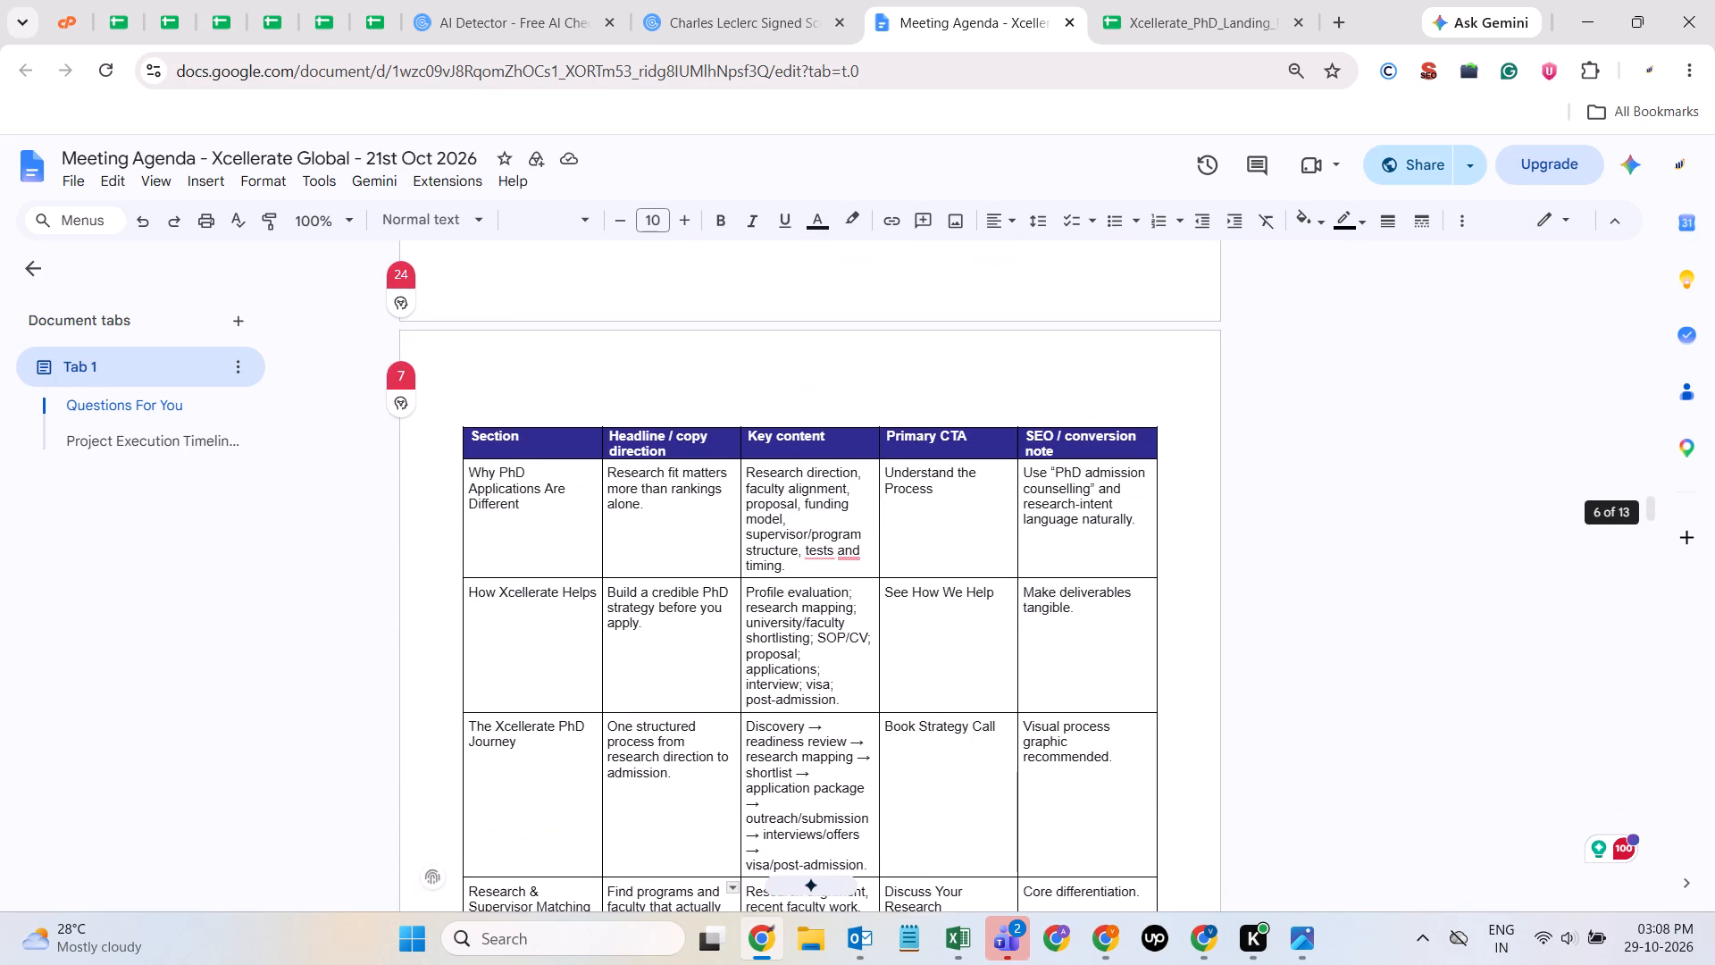
{"action": "scroll", "coordinate": [688, 650], "scroll_direction": "down", "scroll_amount": 1}
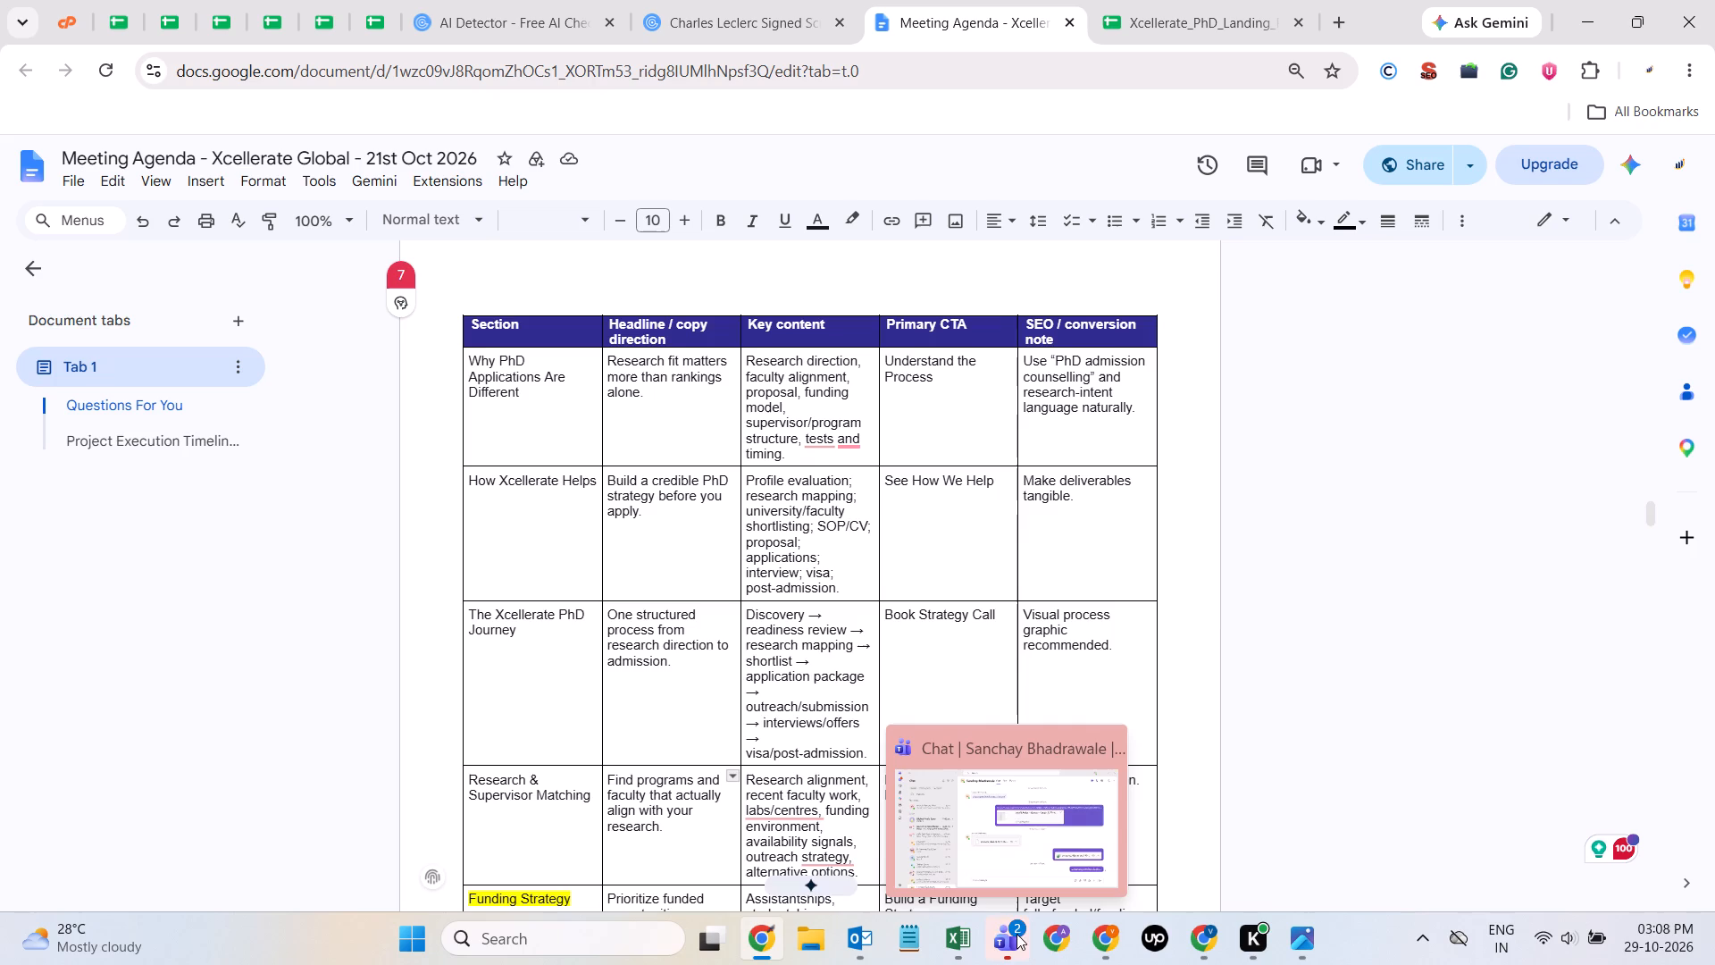
{"action": "scroll", "coordinate": [831, 762], "scroll_direction": "down", "scroll_amount": 16}
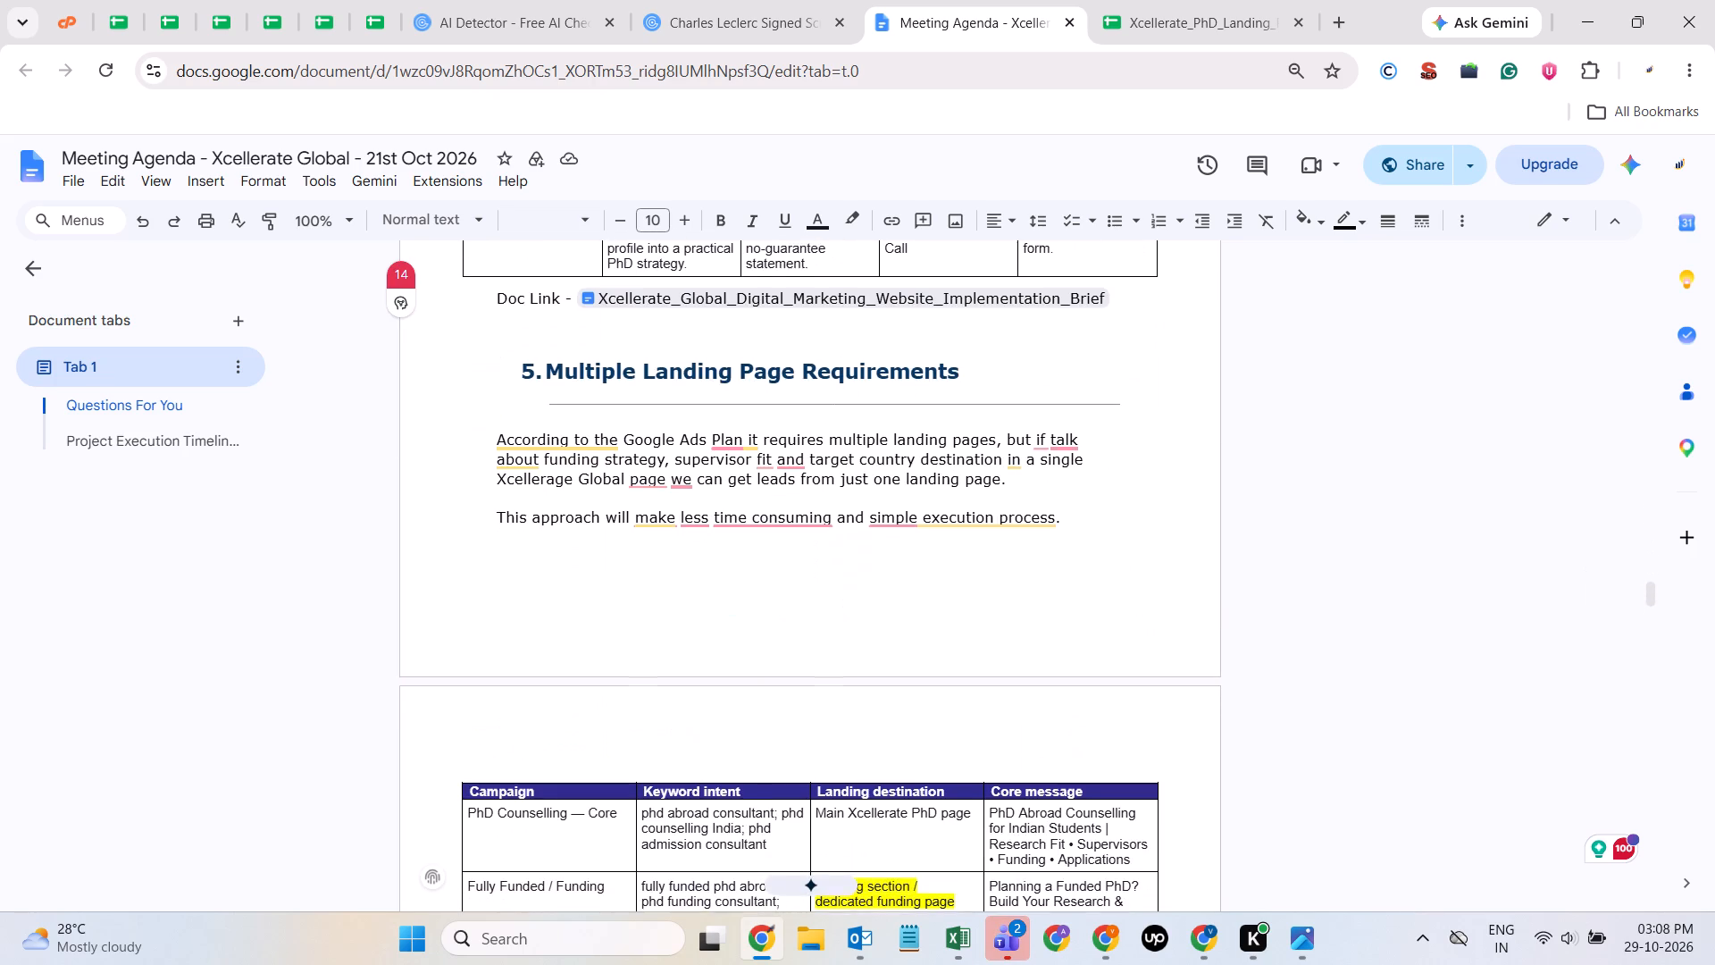
Search the agenda document for "meeting ag" and for "seo".
{"action": "key", "text": "ctrl+f"}
{"action": "type", "text": "meeting ag"}
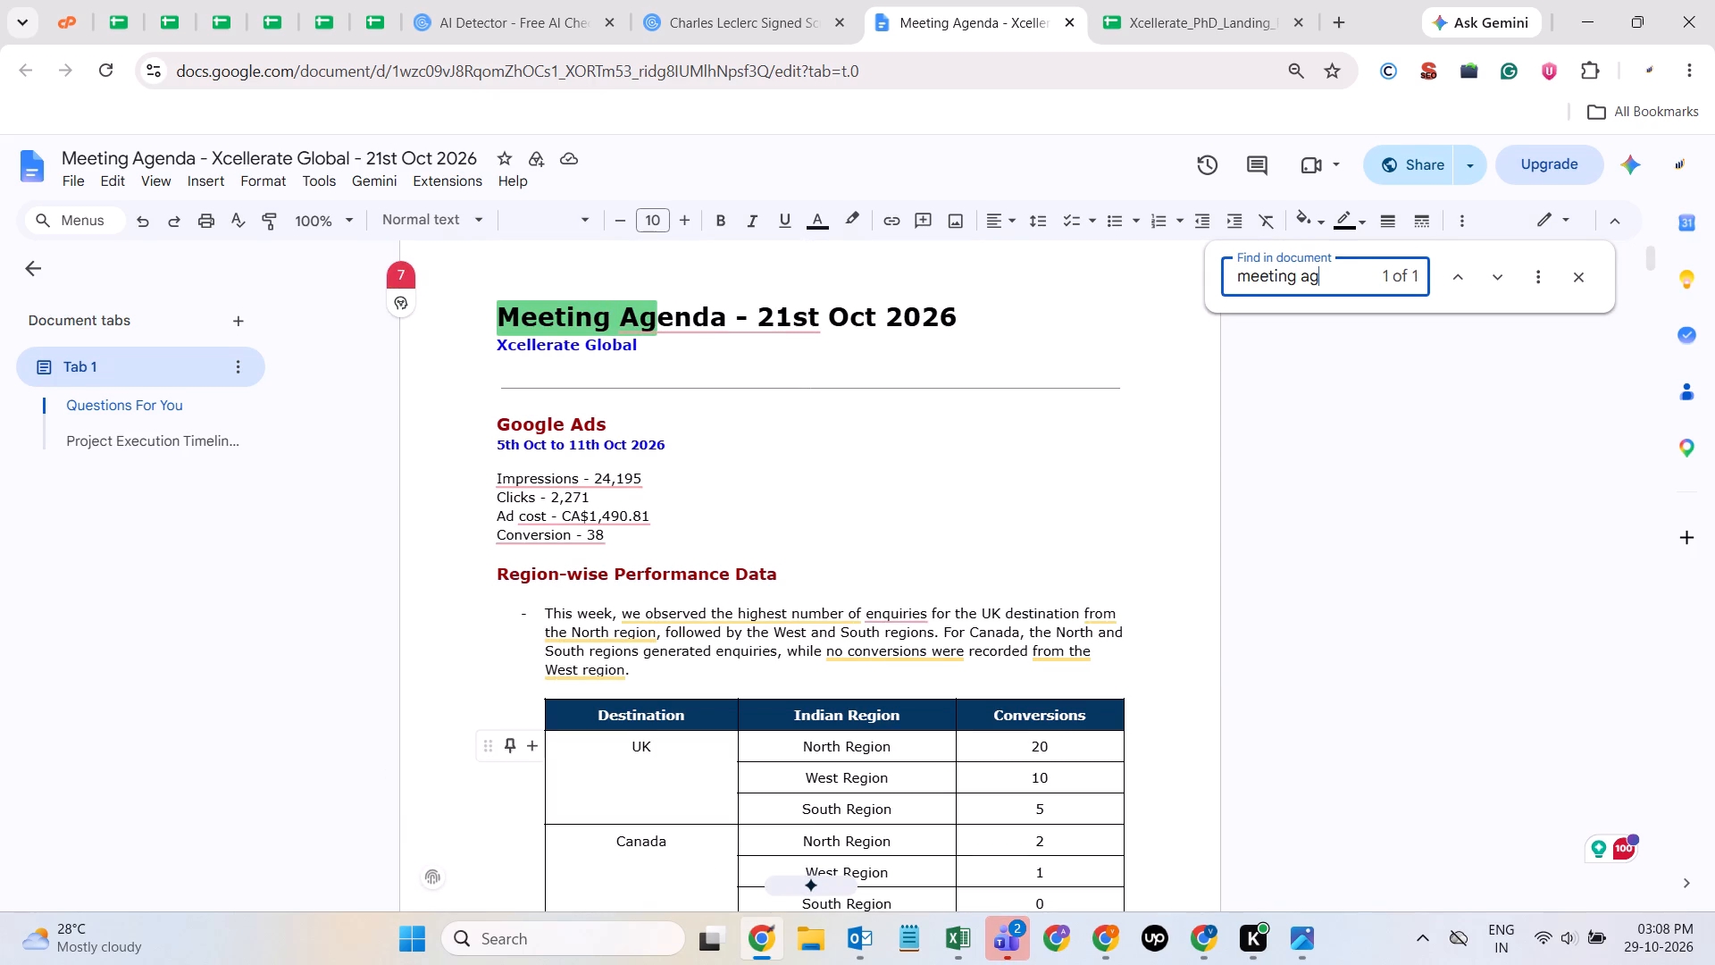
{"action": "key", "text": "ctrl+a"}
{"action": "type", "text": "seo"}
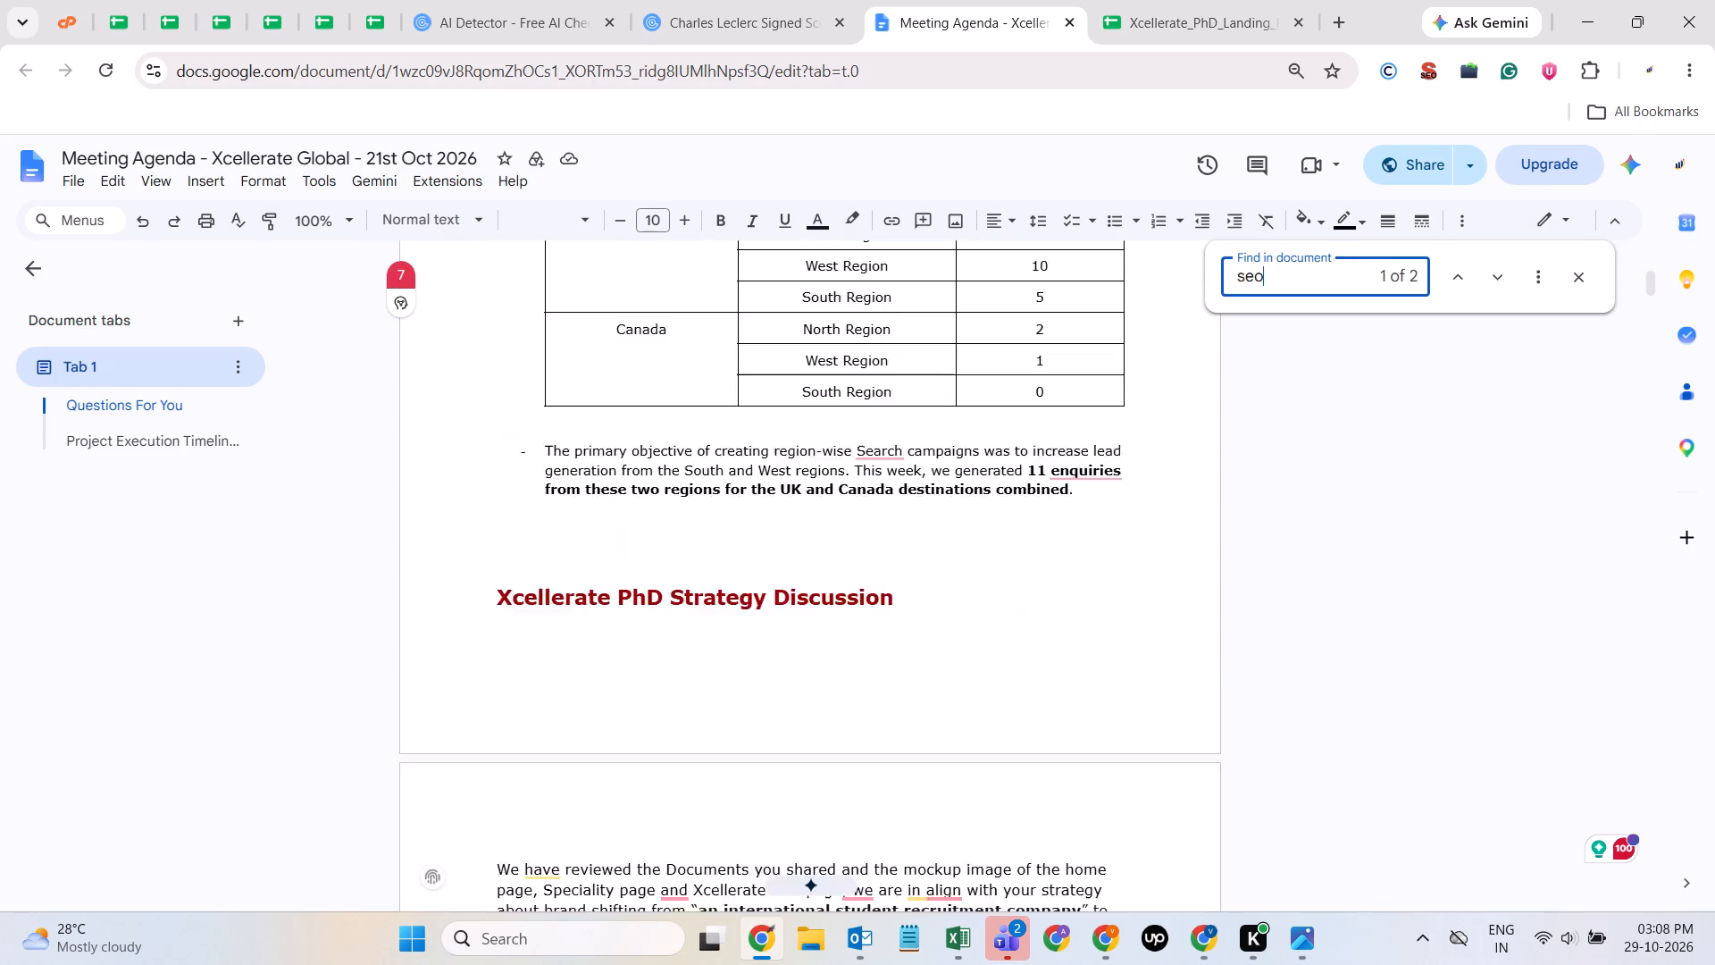
Go to the second "seo" match in the agenda and read the SEO and Social Media sections.
{"action": "left_click", "coordinate": [1493, 281]}
{"action": "scroll", "coordinate": [981, 587], "scroll_direction": "down", "scroll_amount": 3}
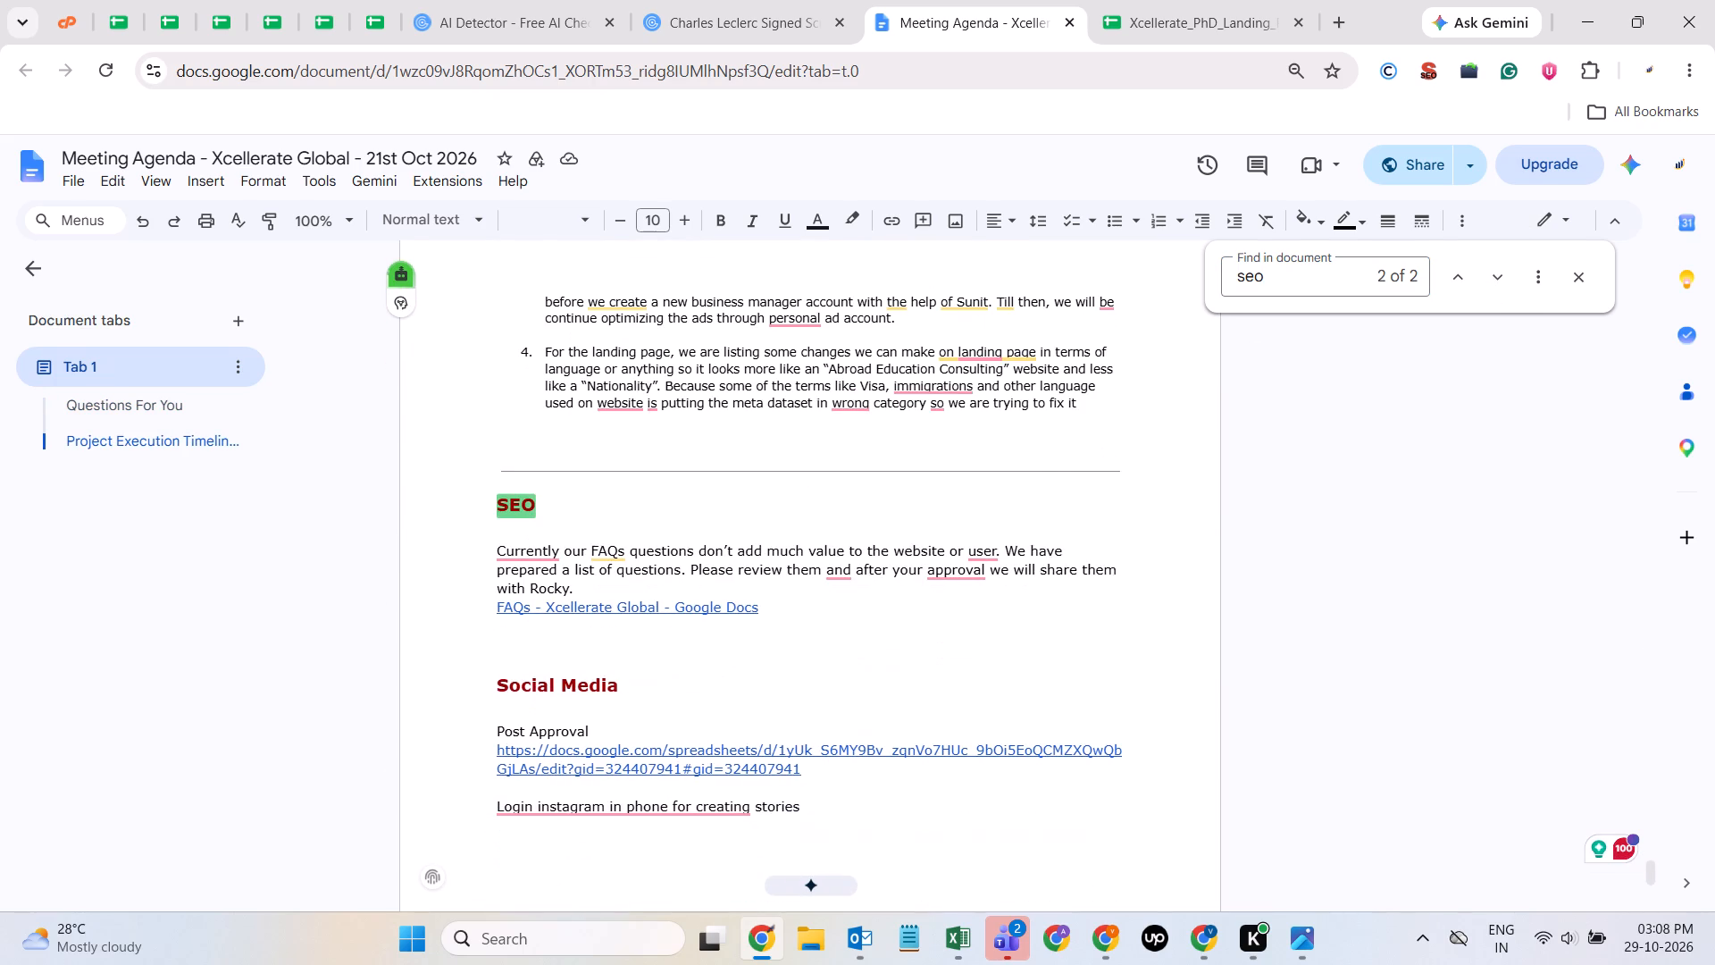
{"action": "scroll", "coordinate": [493, 600], "scroll_direction": "down", "scroll_amount": 2}
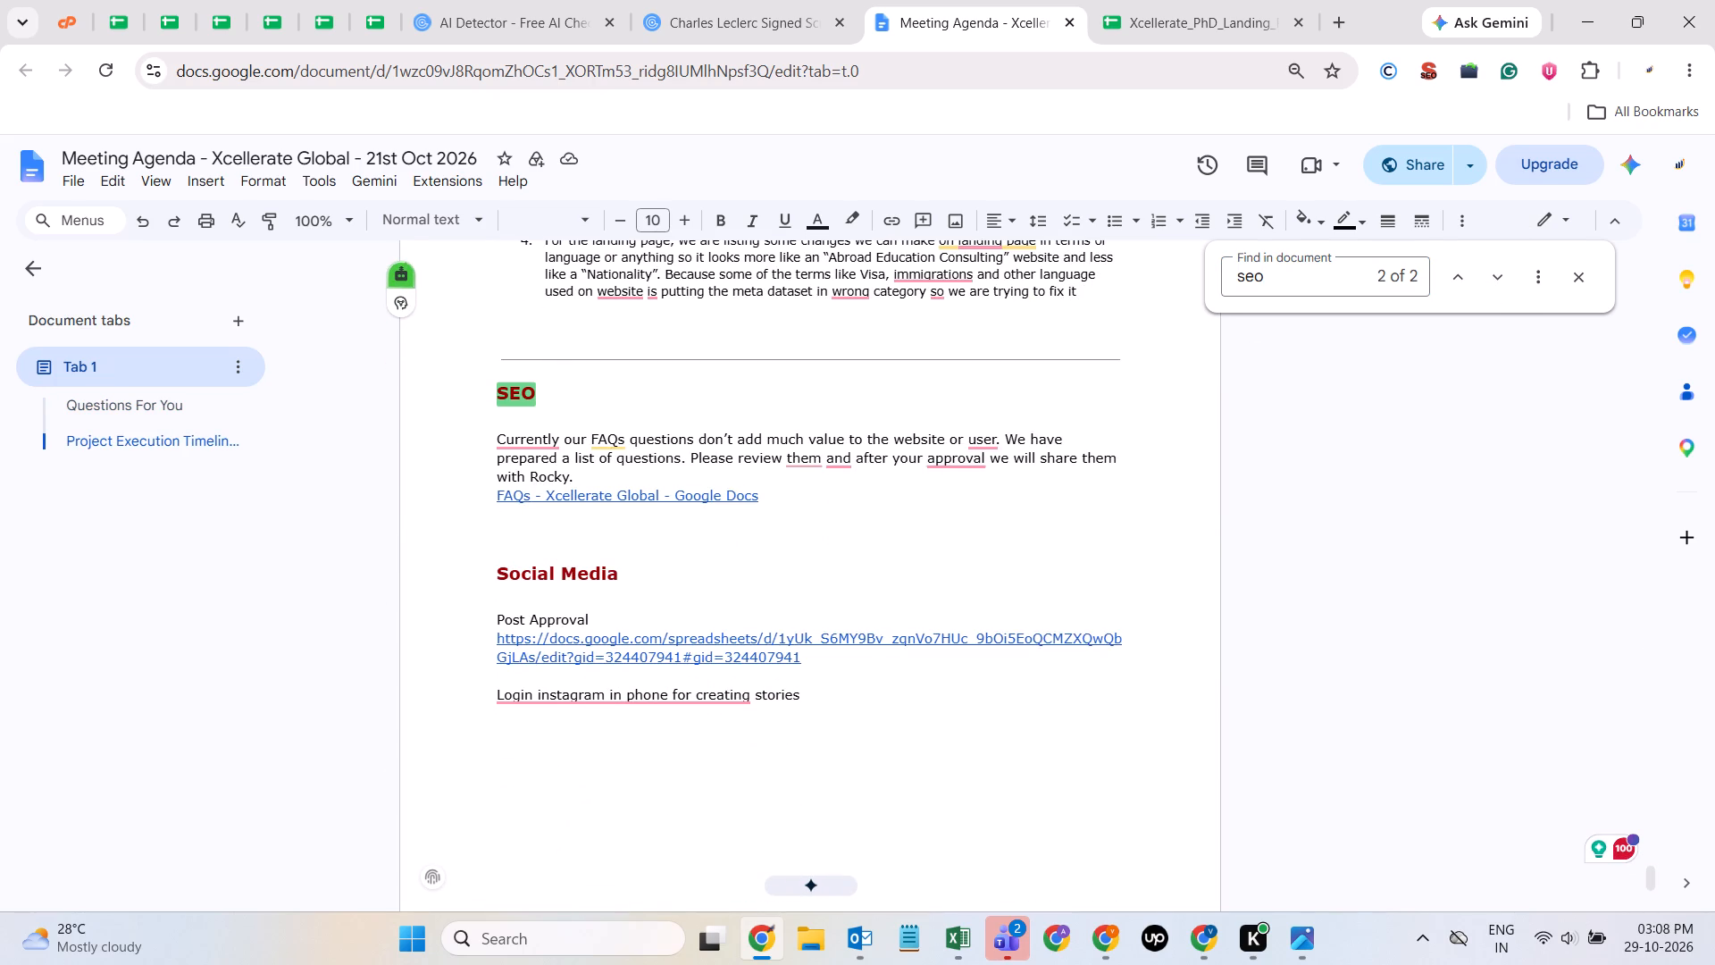
{"action": "scroll", "coordinate": [493, 600], "scroll_direction": "down", "scroll_amount": 2}
Look back through the agenda from the Meta Ads section and Project Execution Timeline to the Questions For You section.
{"action": "scroll", "coordinate": [493, 600], "scroll_direction": "up", "scroll_amount": 2}
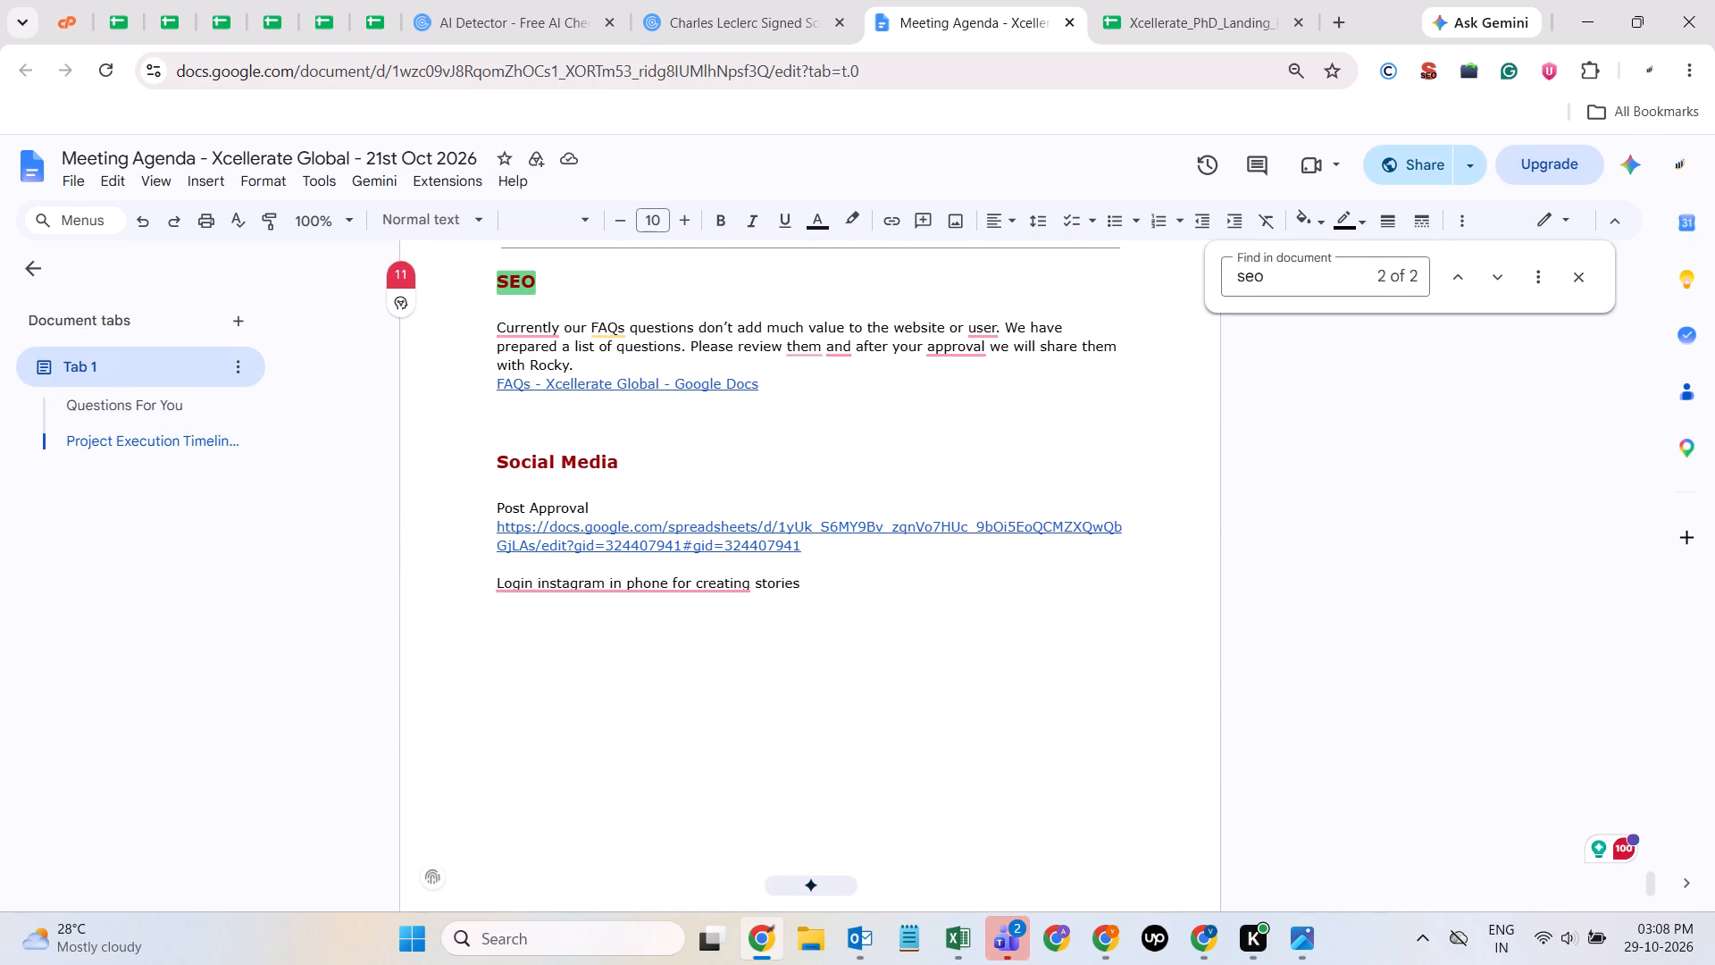
{"action": "scroll", "coordinate": [493, 600], "scroll_direction": "up", "scroll_amount": 17}
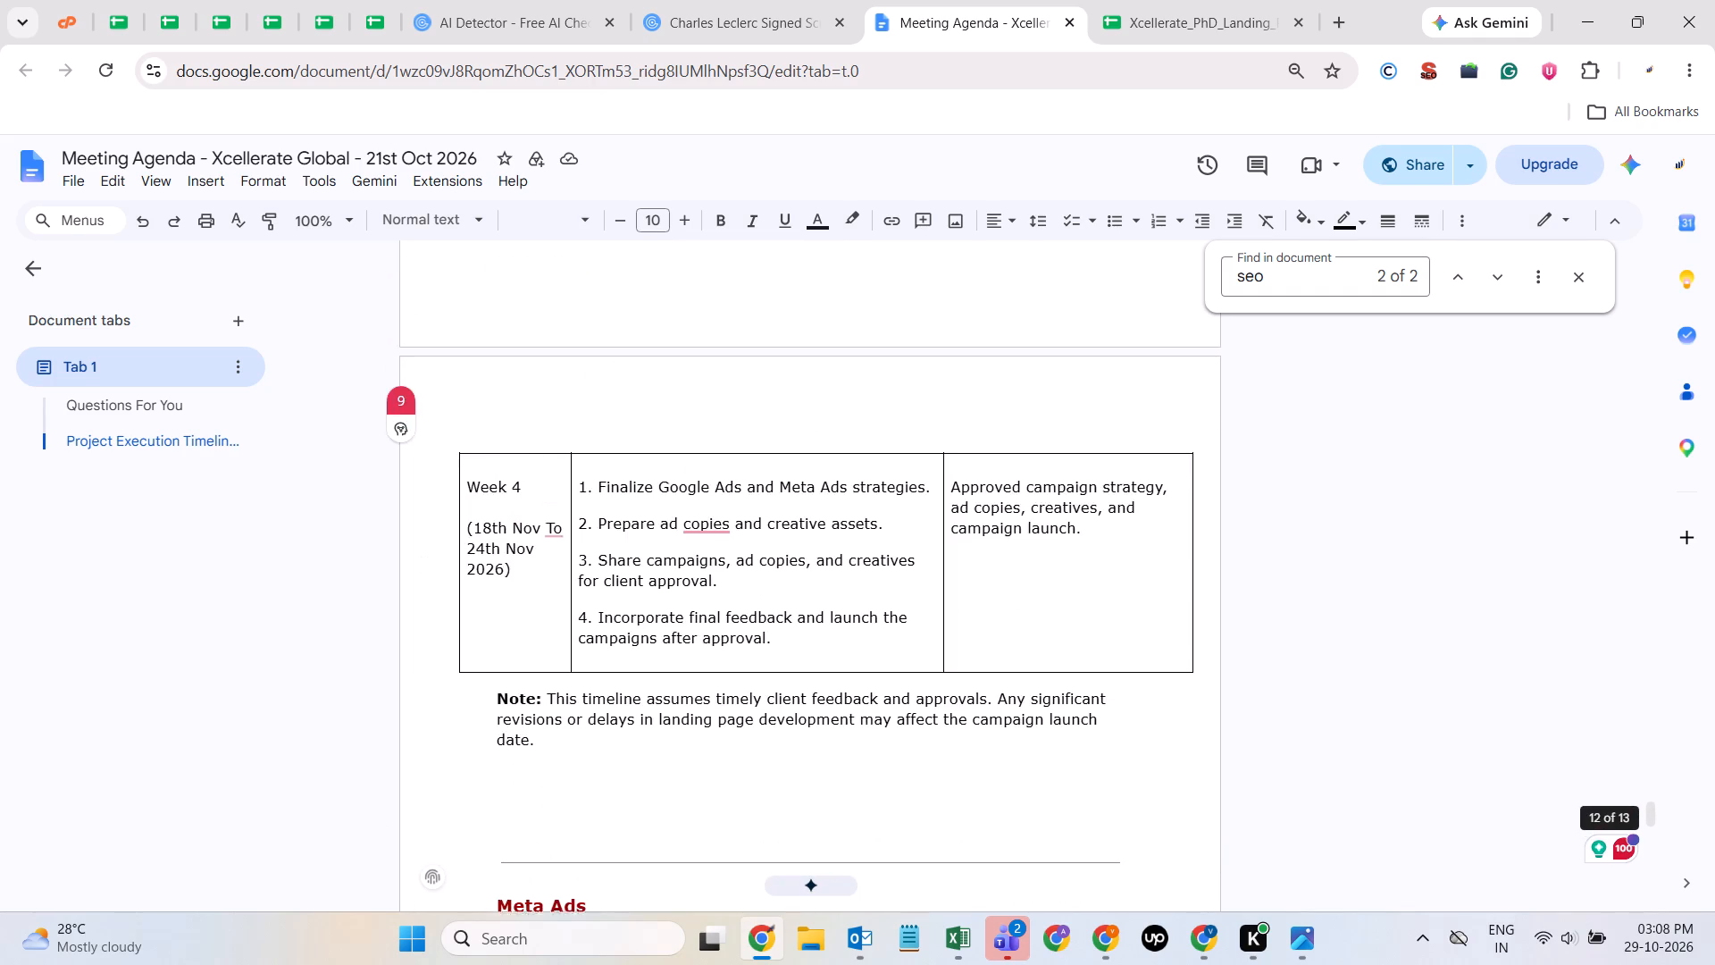
{"action": "scroll", "coordinate": [493, 600], "scroll_direction": "up", "scroll_amount": 2}
{"action": "scroll", "coordinate": [493, 600], "scroll_direction": "down", "scroll_amount": 9}
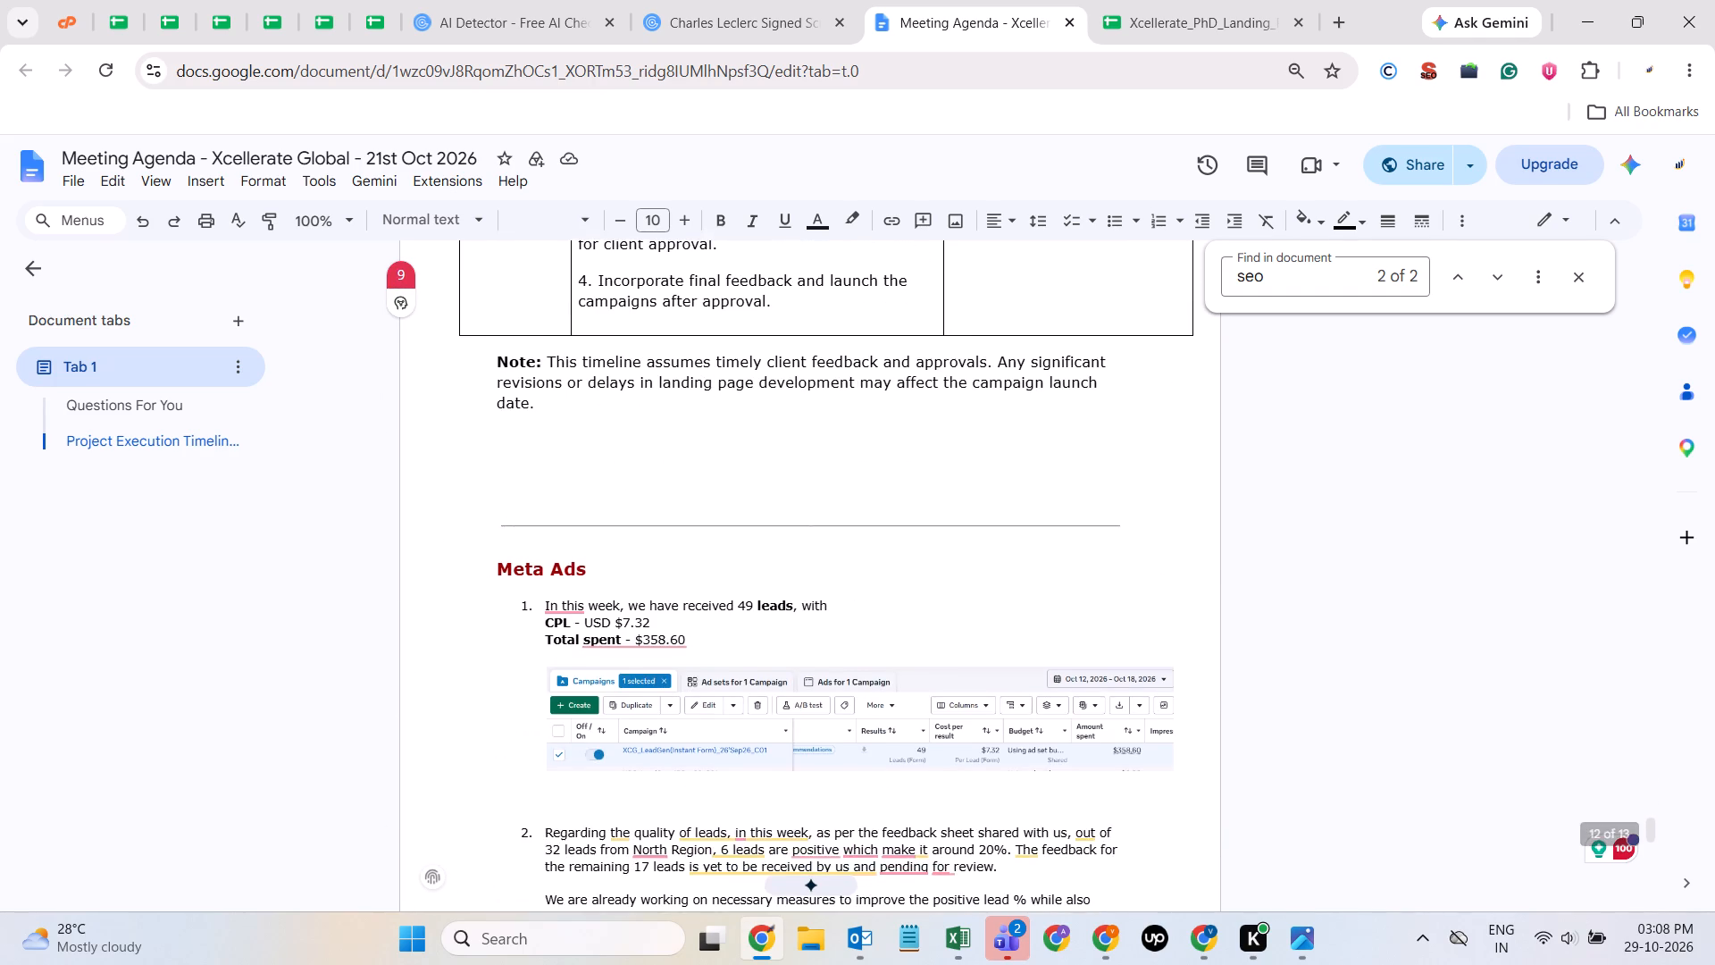
{"action": "scroll", "coordinate": [493, 600], "scroll_direction": "up", "scroll_amount": 14}
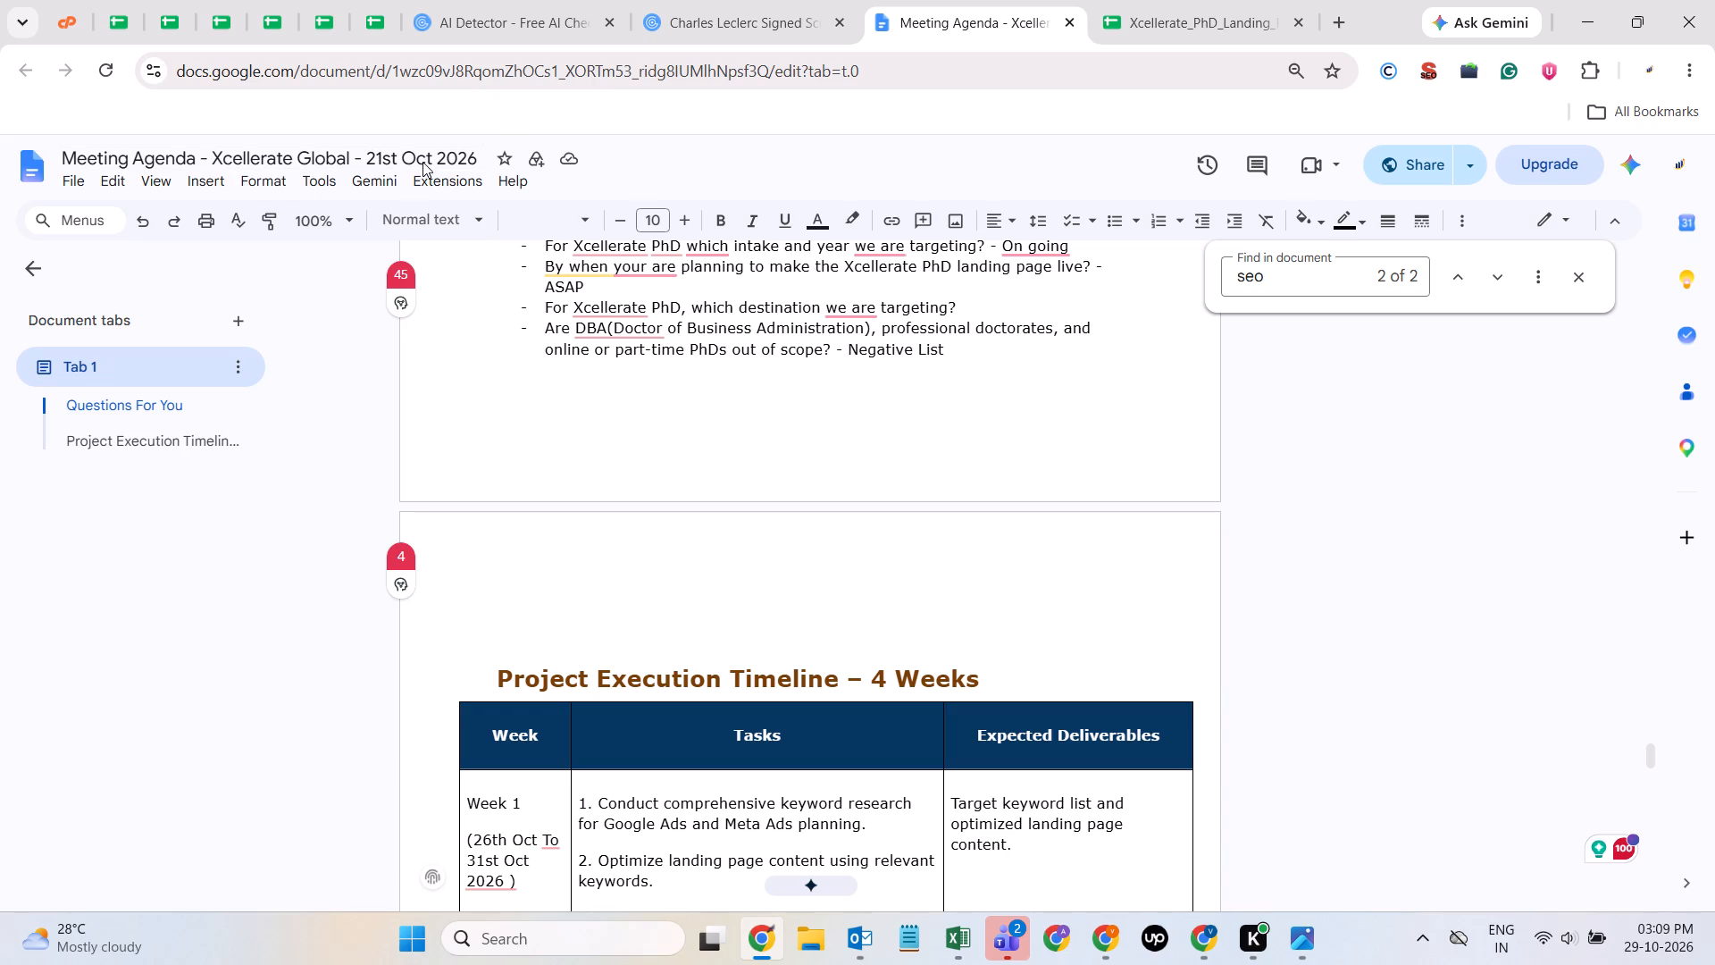
{"action": "scroll", "coordinate": [565, 276], "scroll_direction": "up", "scroll_amount": 3}
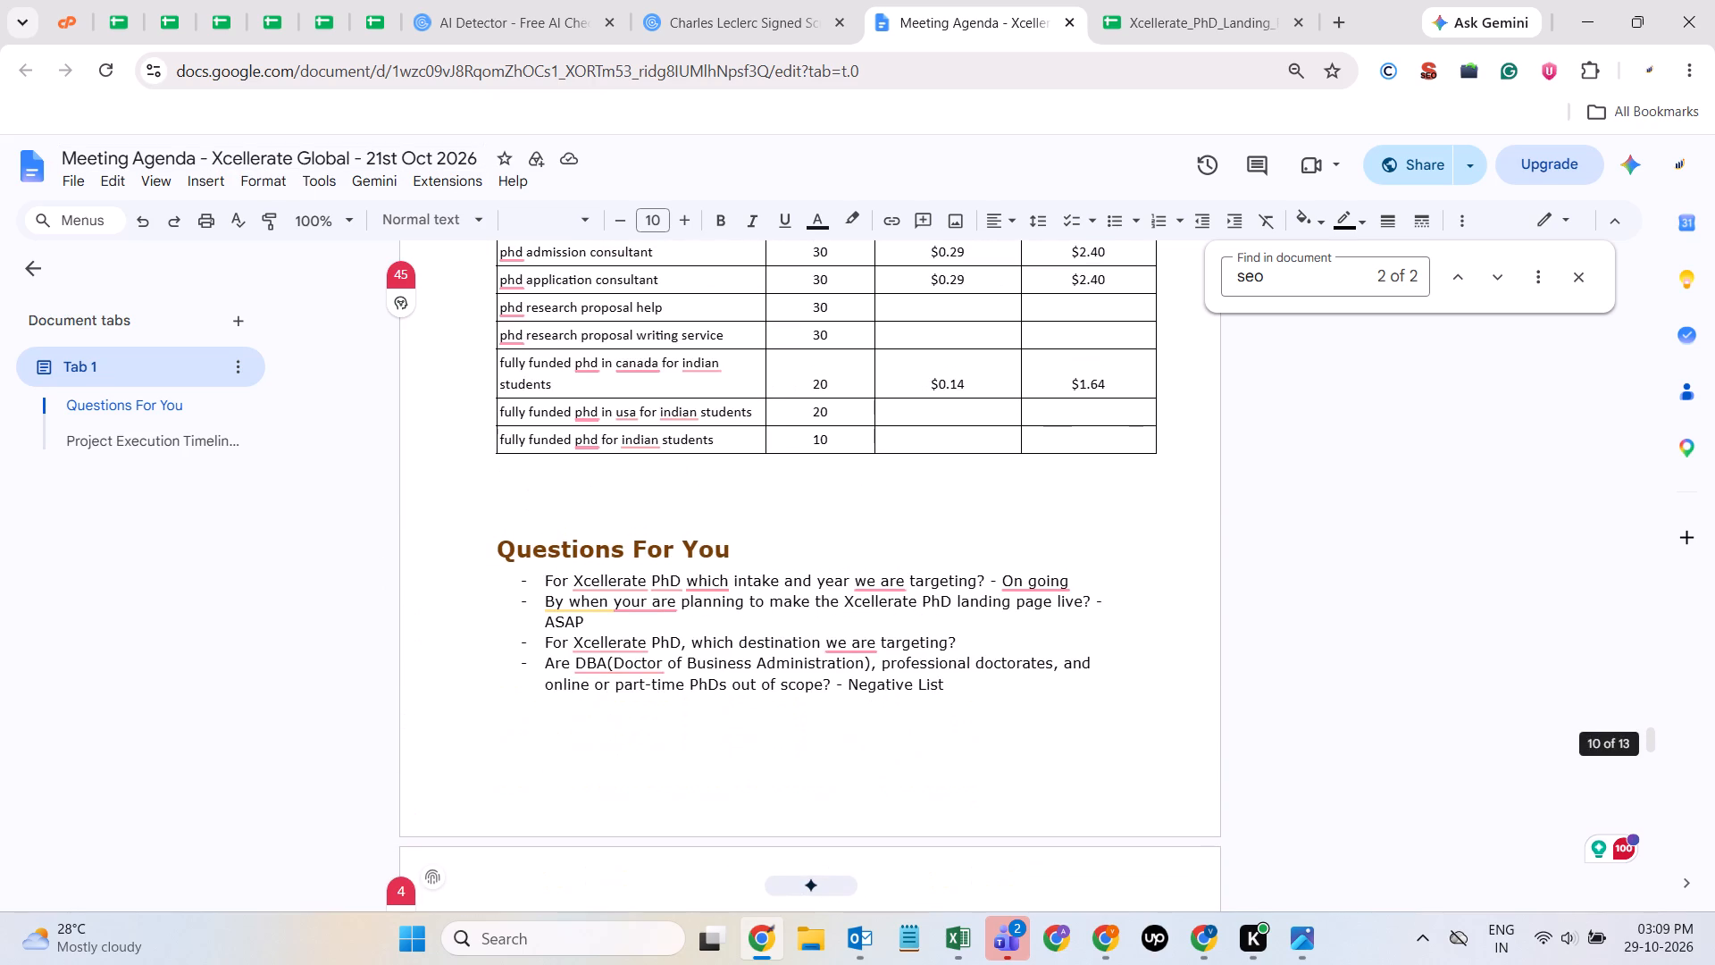
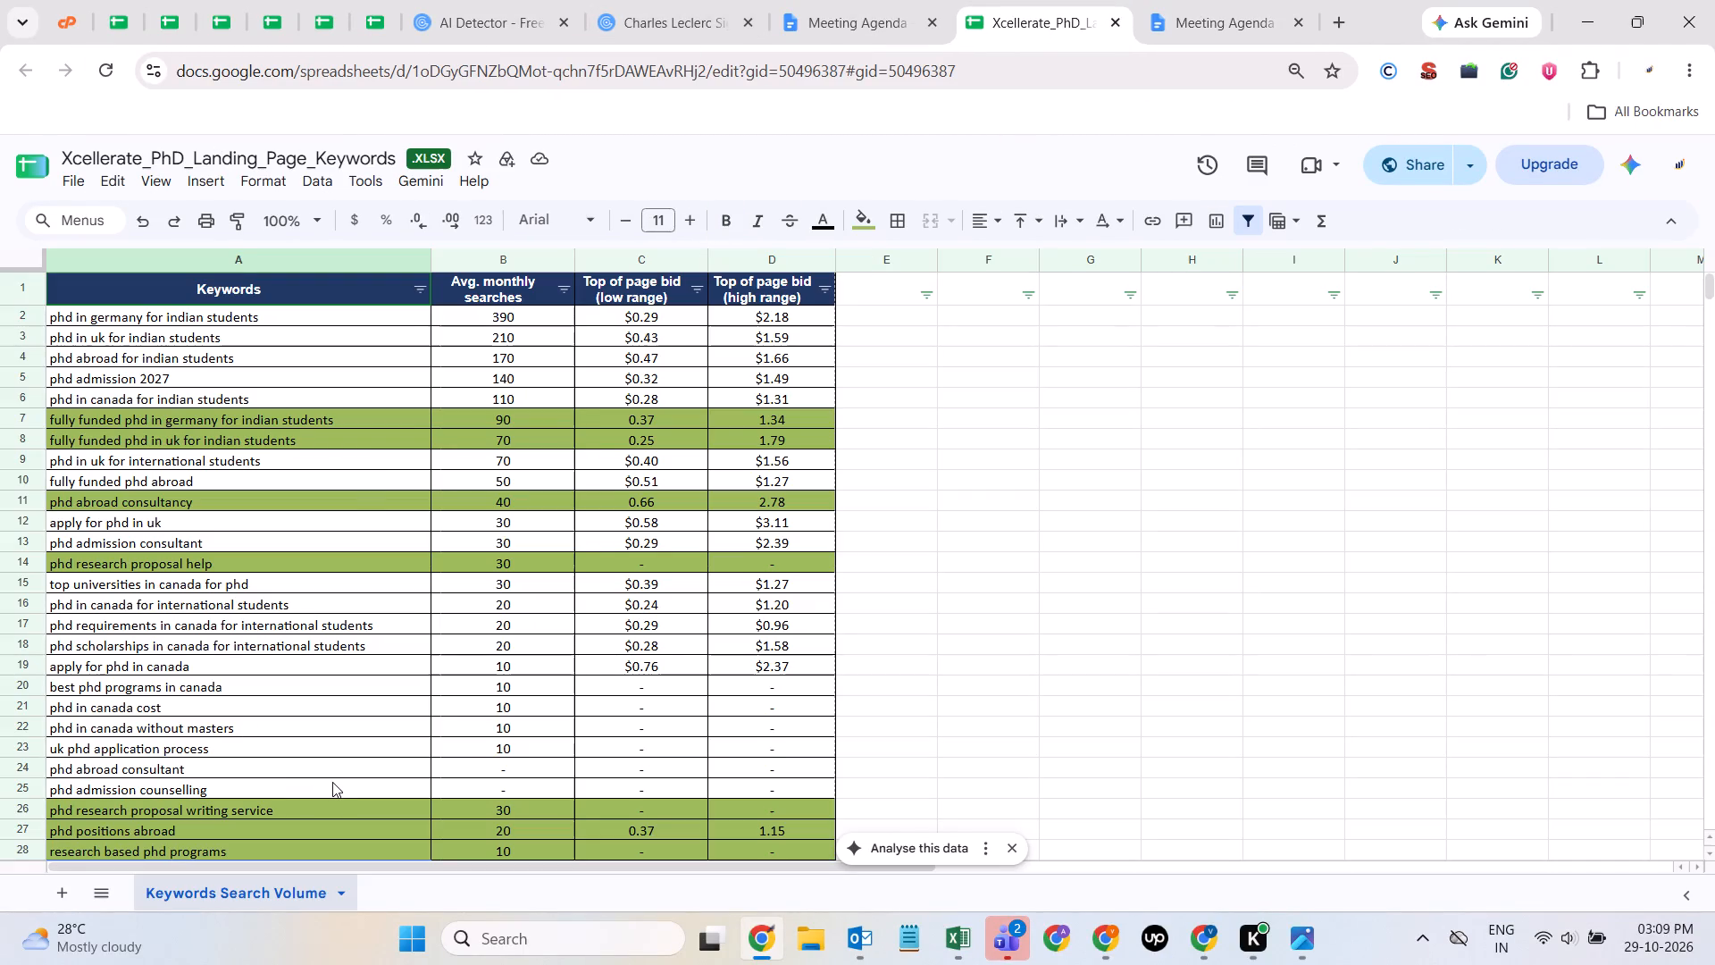
Look over the PhD keyword list again and review the Xcellerate PhD page mockup image, closing it when done.
{"action": "scroll", "coordinate": [365, 675], "scroll_direction": "up", "scroll_amount": 2}
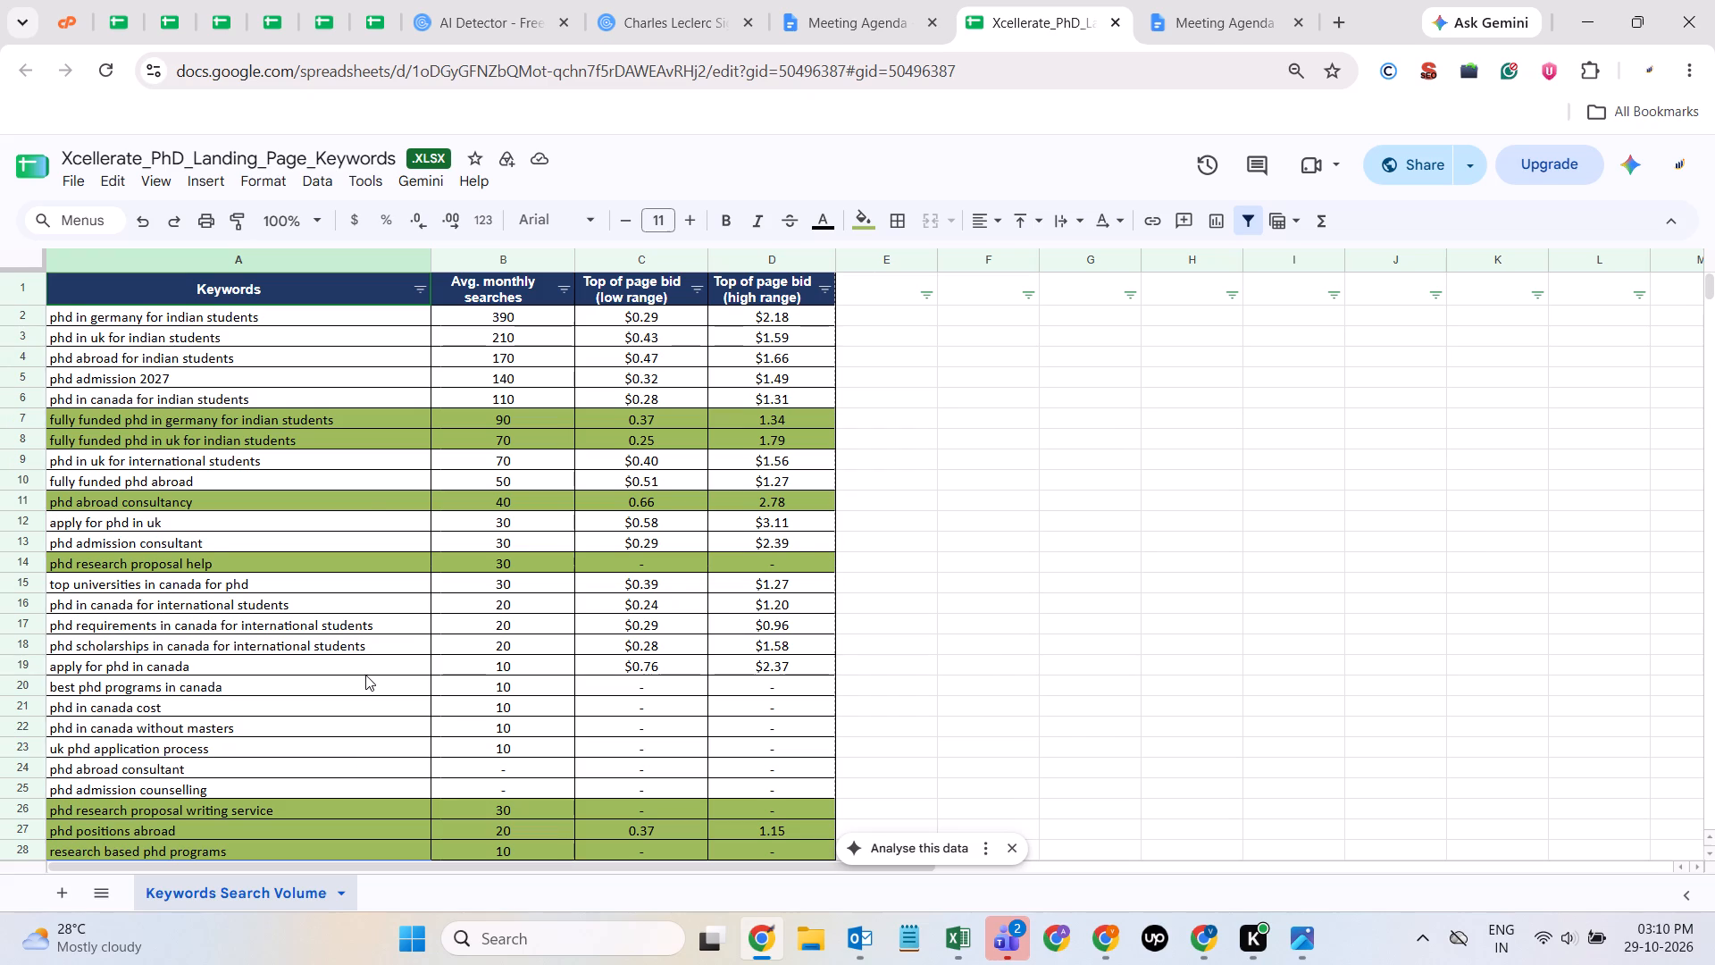
{"action": "scroll", "coordinate": [365, 675], "scroll_direction": "down", "scroll_amount": 2}
{"action": "scroll", "coordinate": [365, 675], "scroll_direction": "up", "scroll_amount": 2}
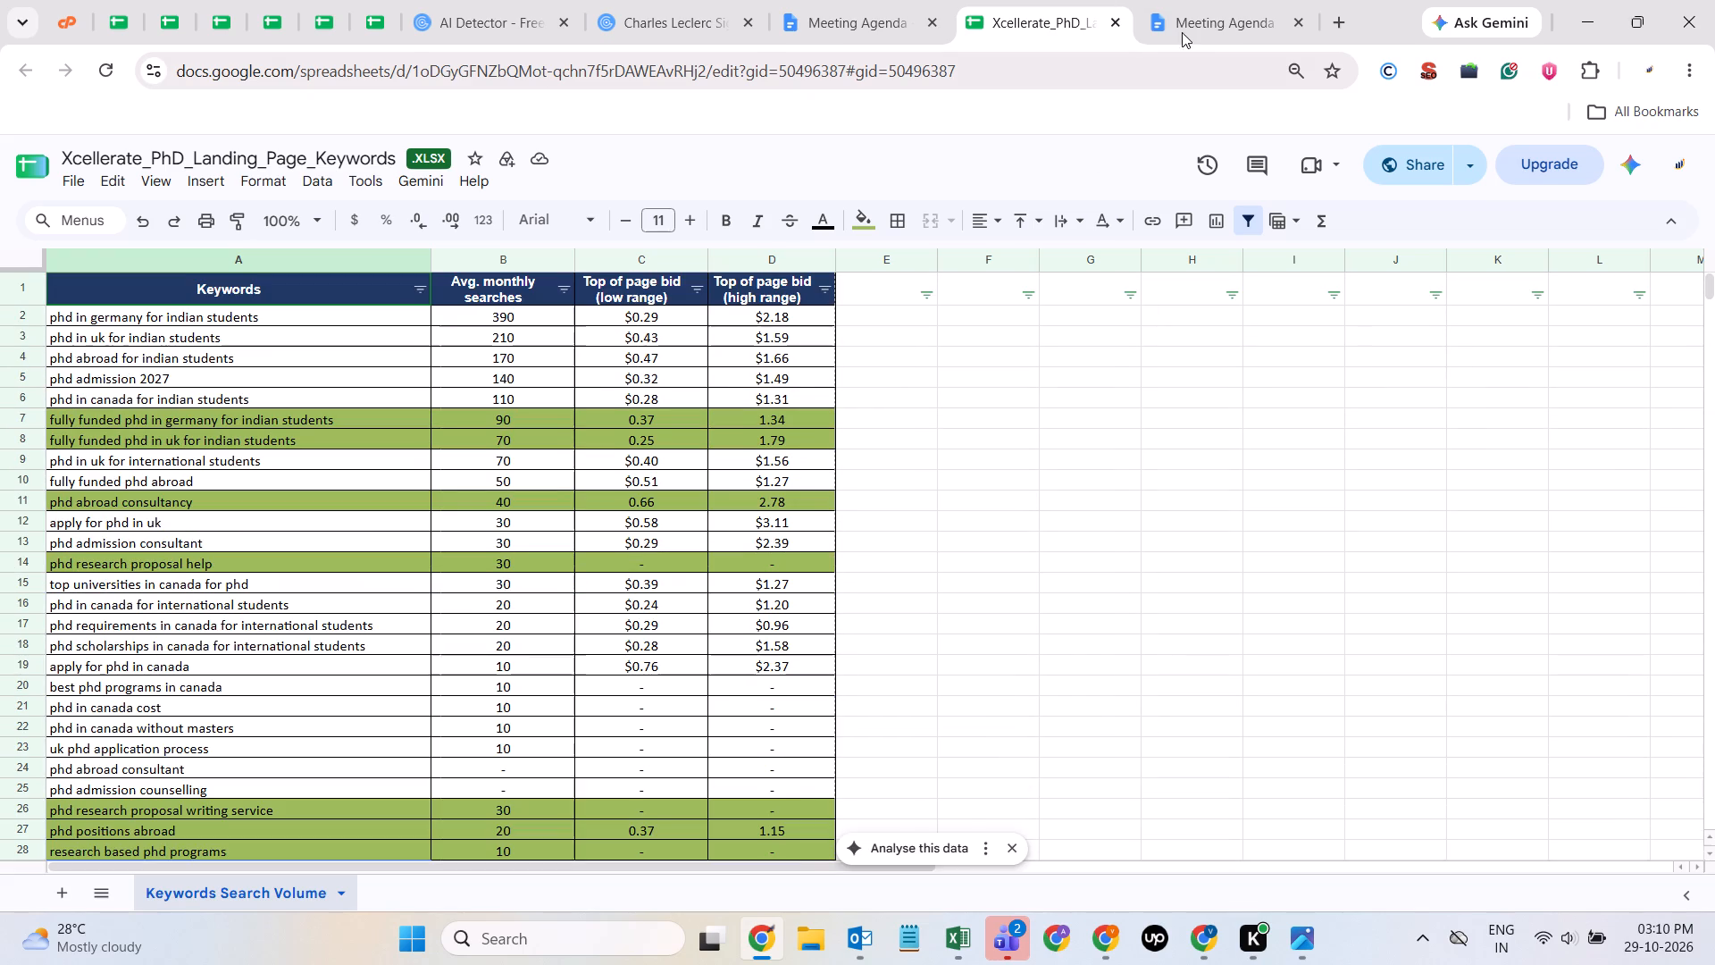
{"action": "left_click", "coordinate": [1197, 1]}
{"action": "left_click", "coordinate": [1075, 0]}
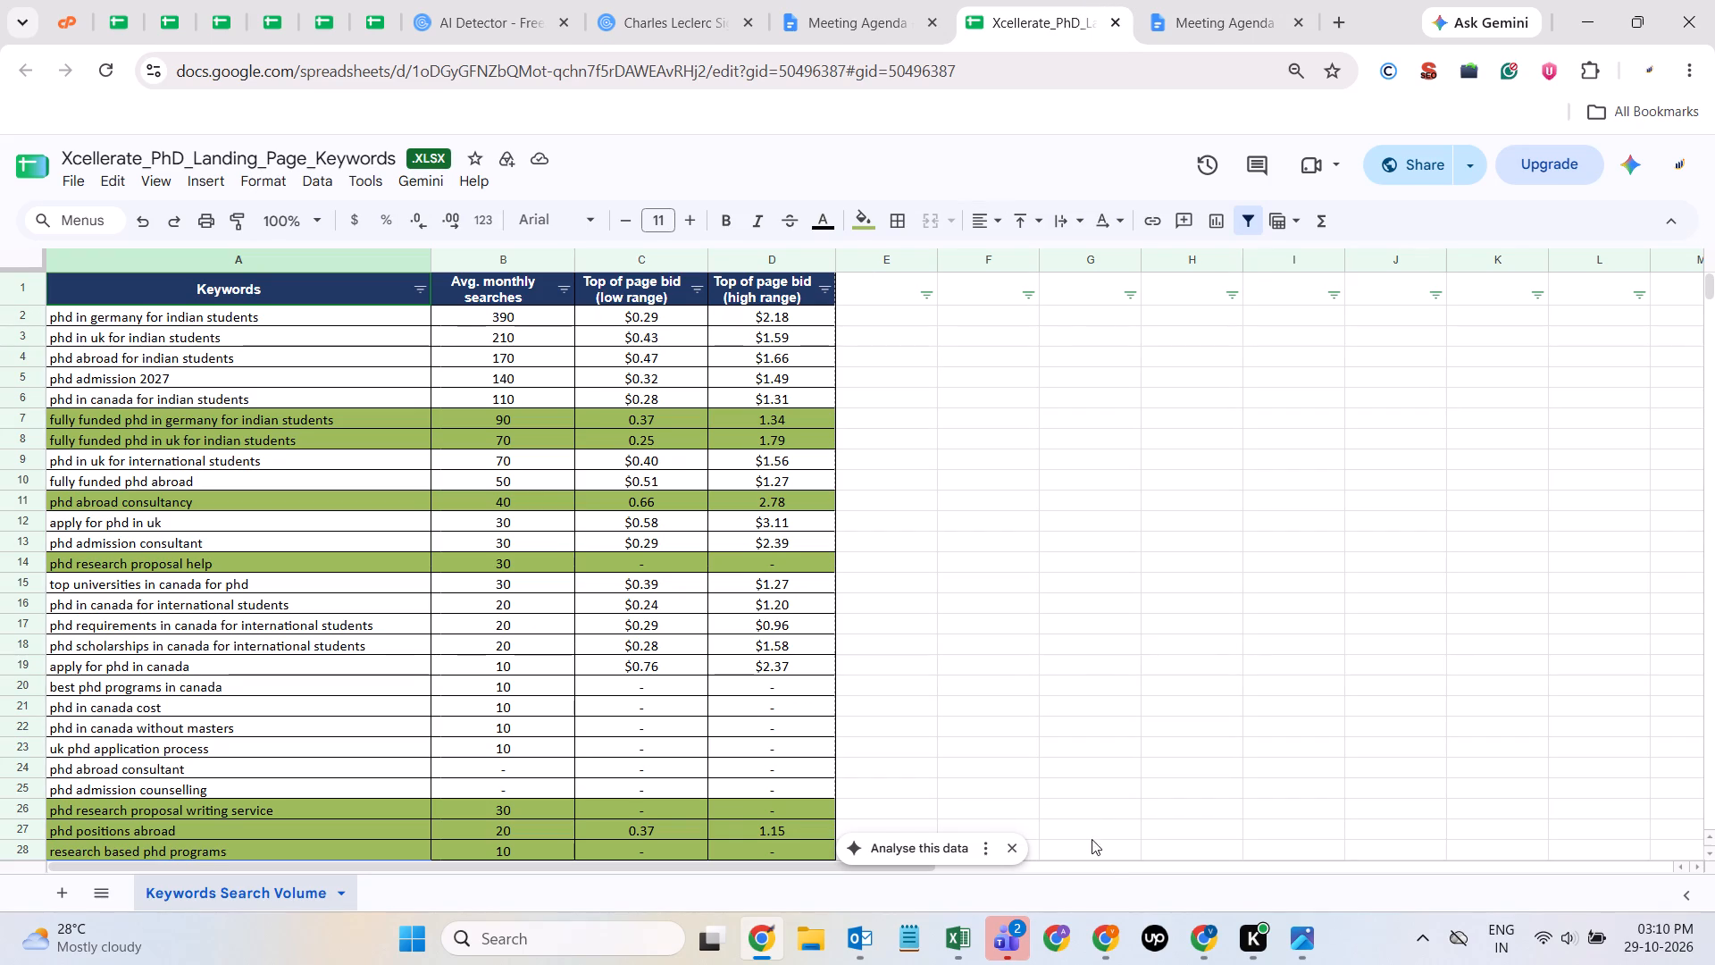
{"action": "left_click", "coordinate": [1300, 952]}
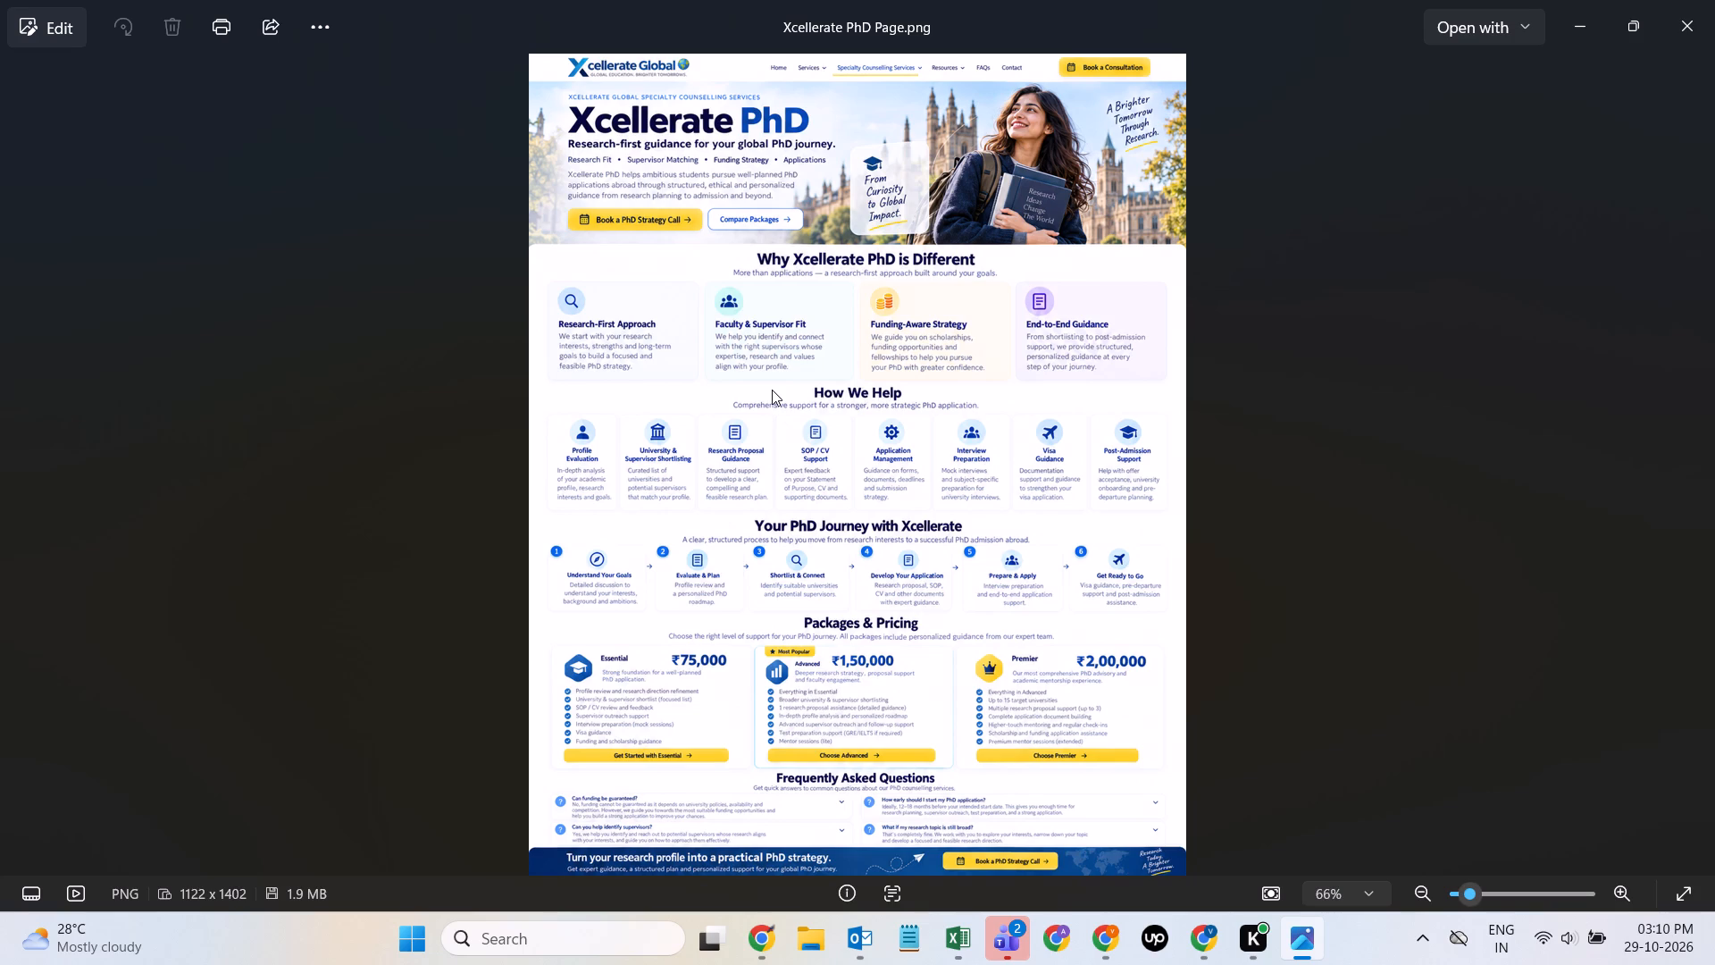
{"action": "key", "text": "Escape"}
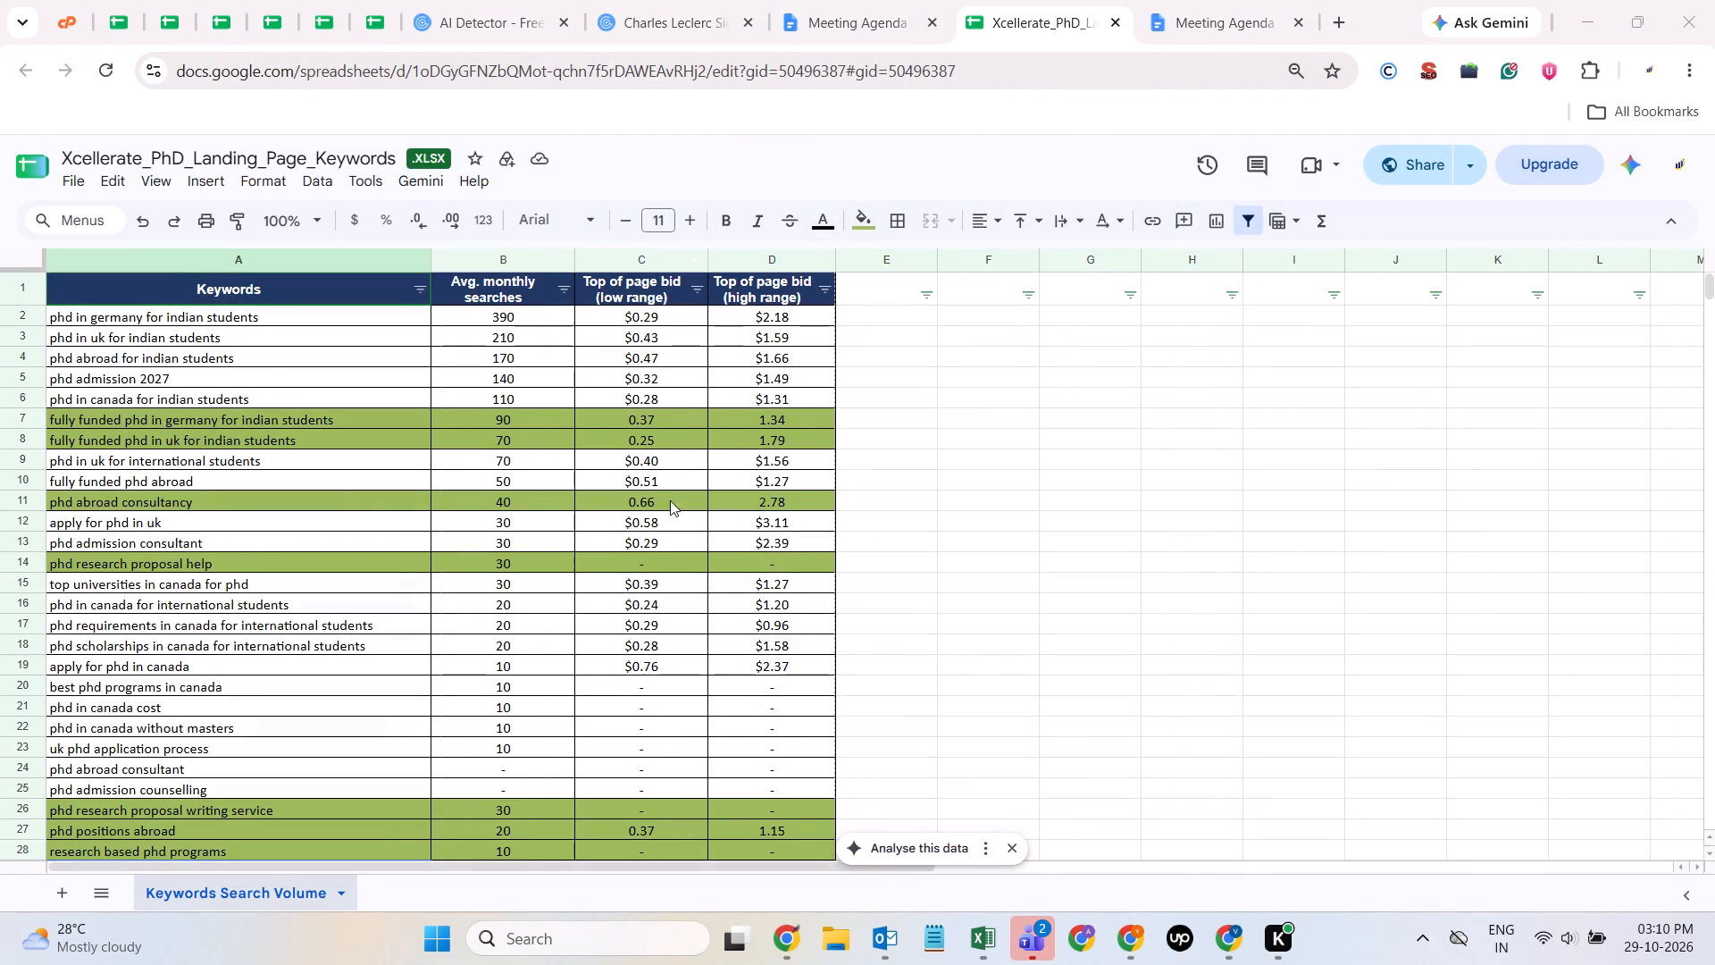
{"action": "scroll", "coordinate": [648, 512], "scroll_direction": "up", "scroll_amount": 2}
{"action": "scroll", "coordinate": [339, 497], "scroll_direction": "up", "scroll_amount": 3}
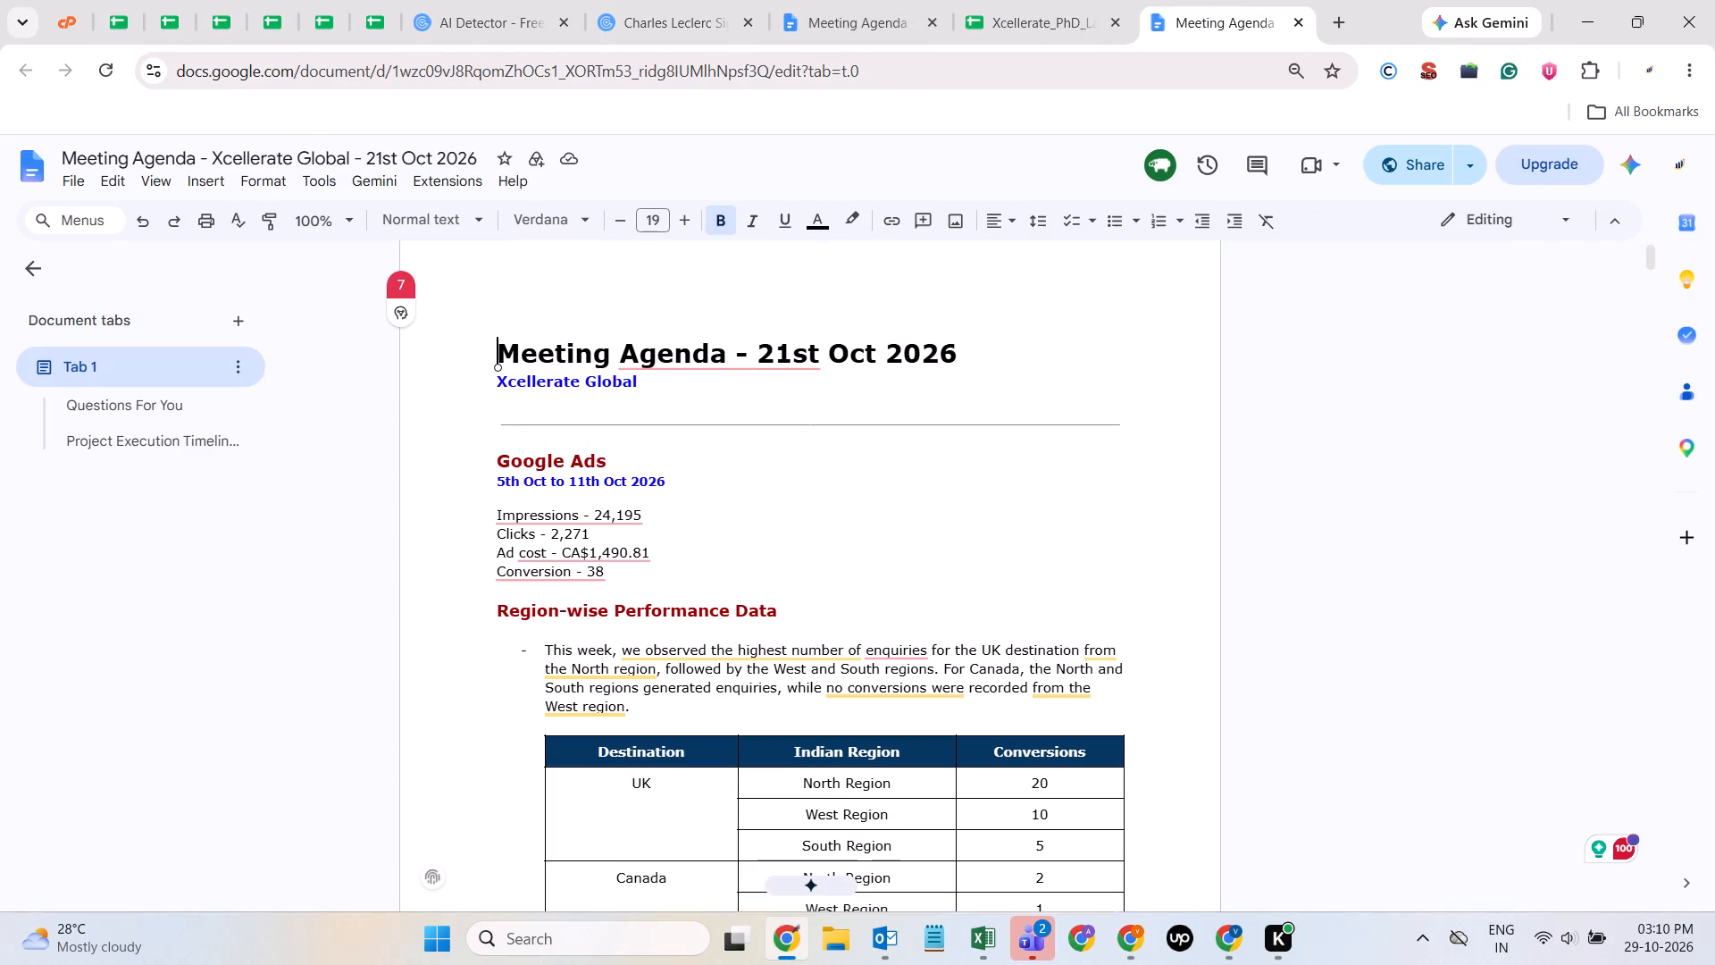
{"action": "scroll", "coordinate": [947, 506], "scroll_direction": "down", "scroll_amount": 1}
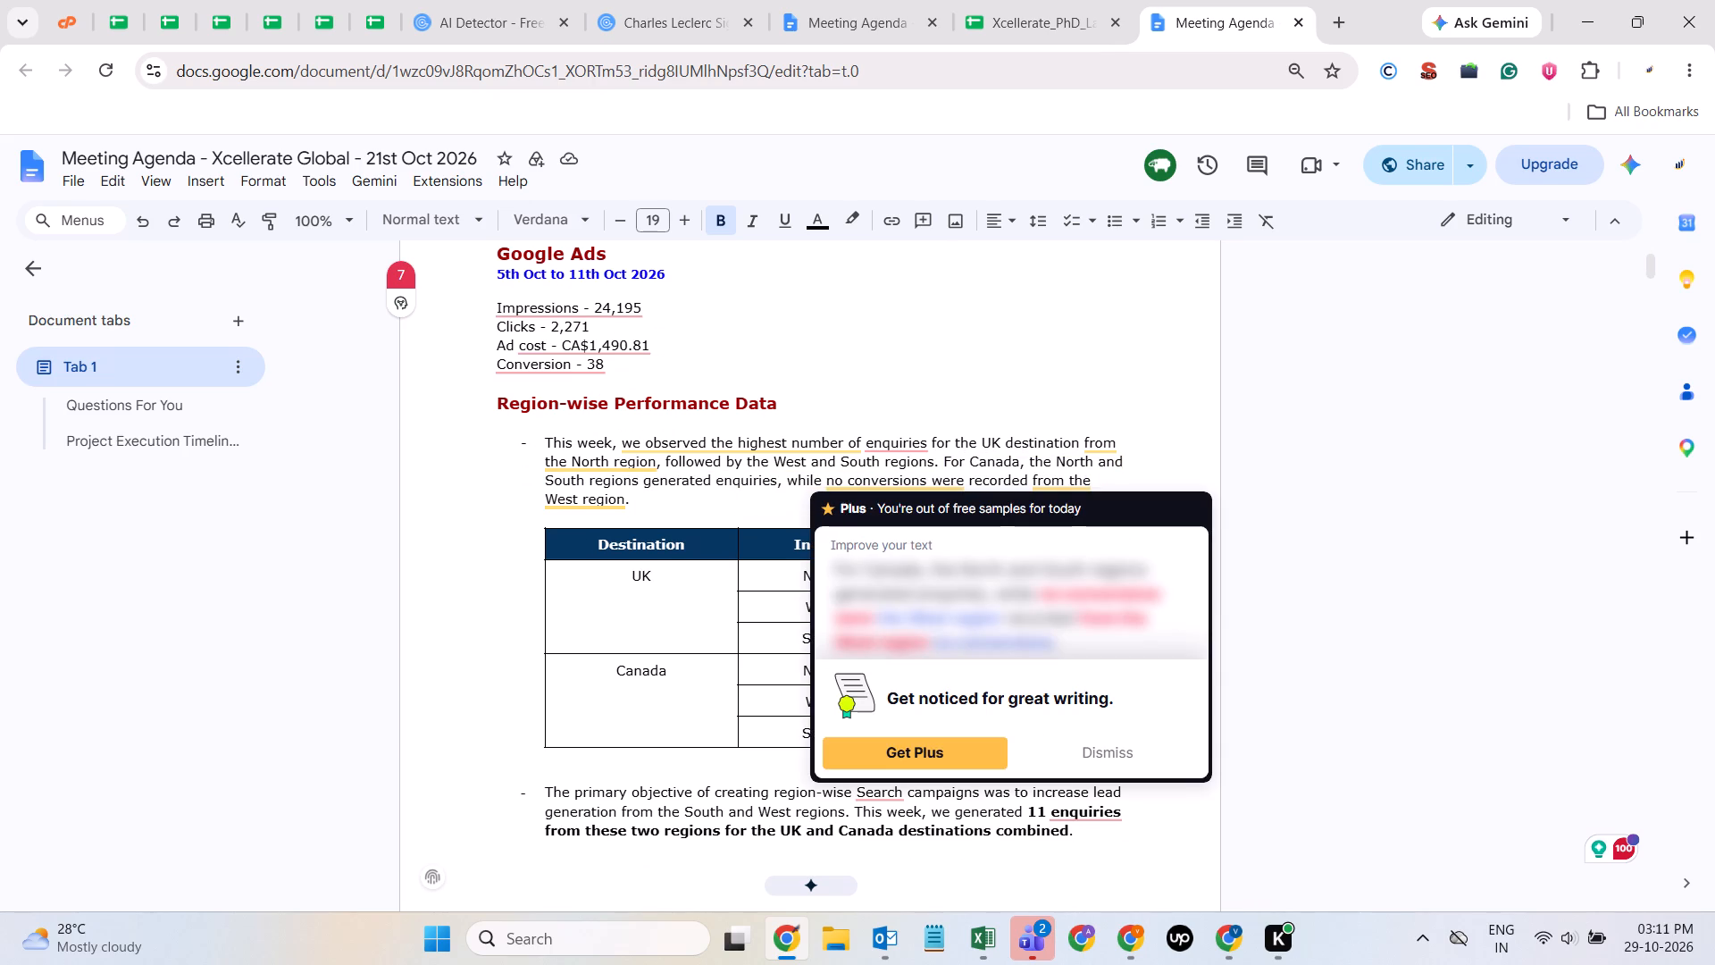
{"action": "left_click", "coordinate": [690, 508]}
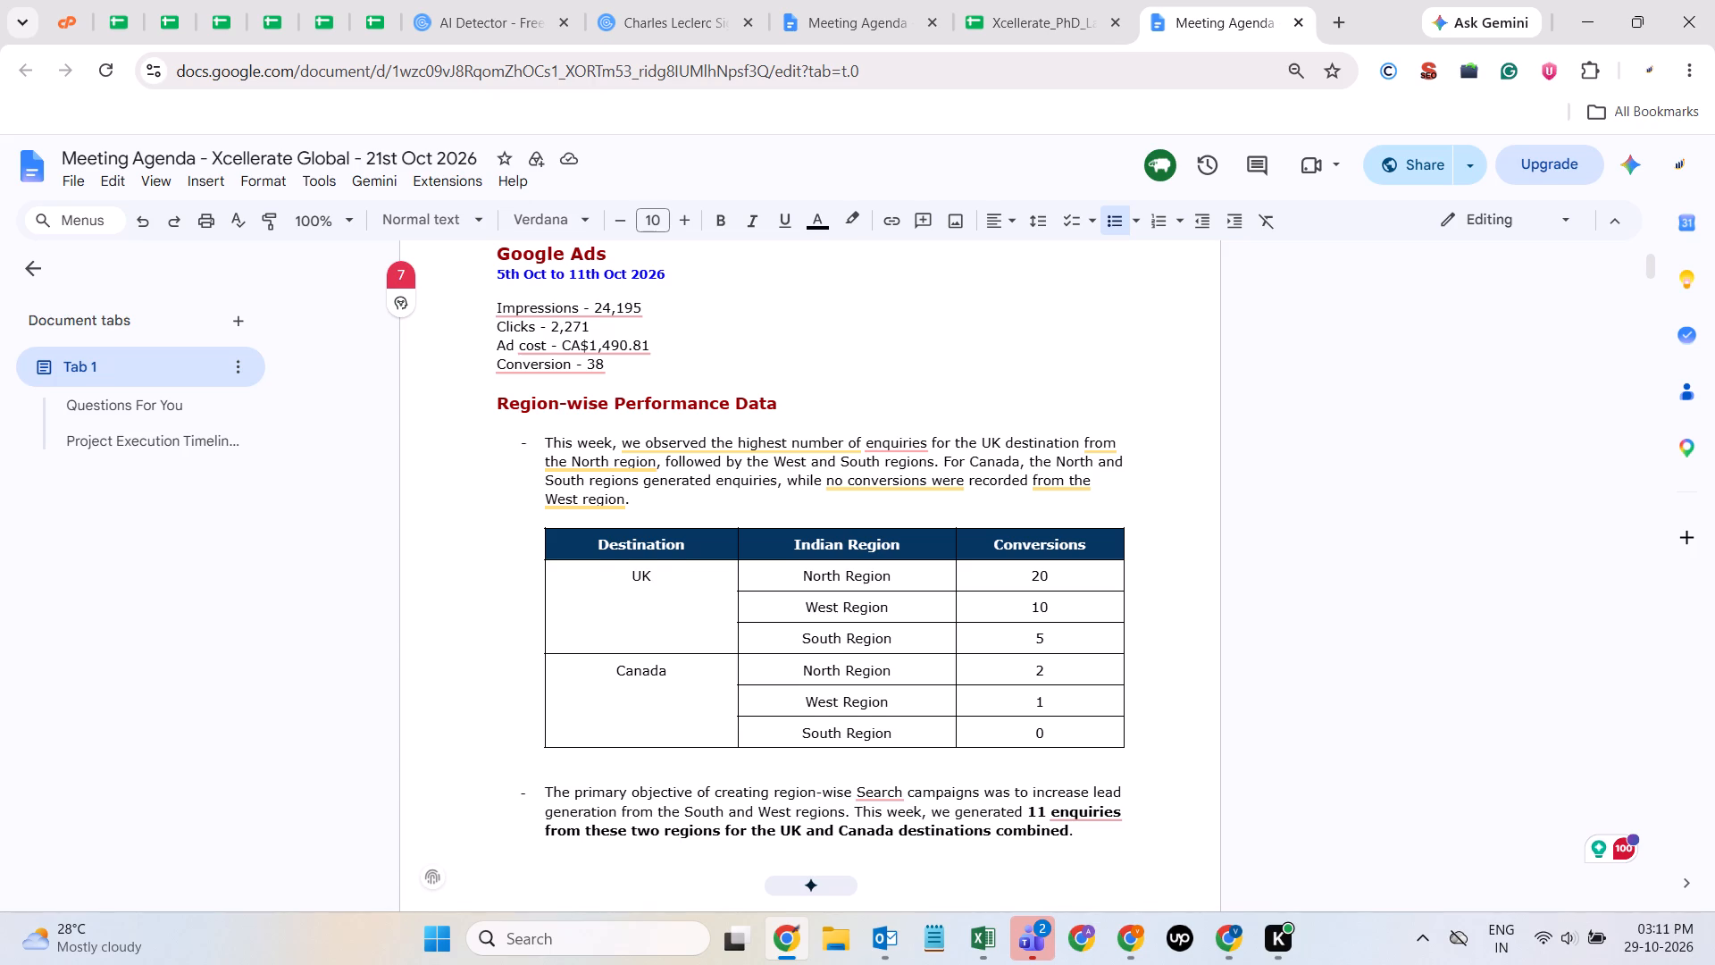
{"action": "scroll", "coordinate": [944, 854], "scroll_direction": "down", "scroll_amount": 20}
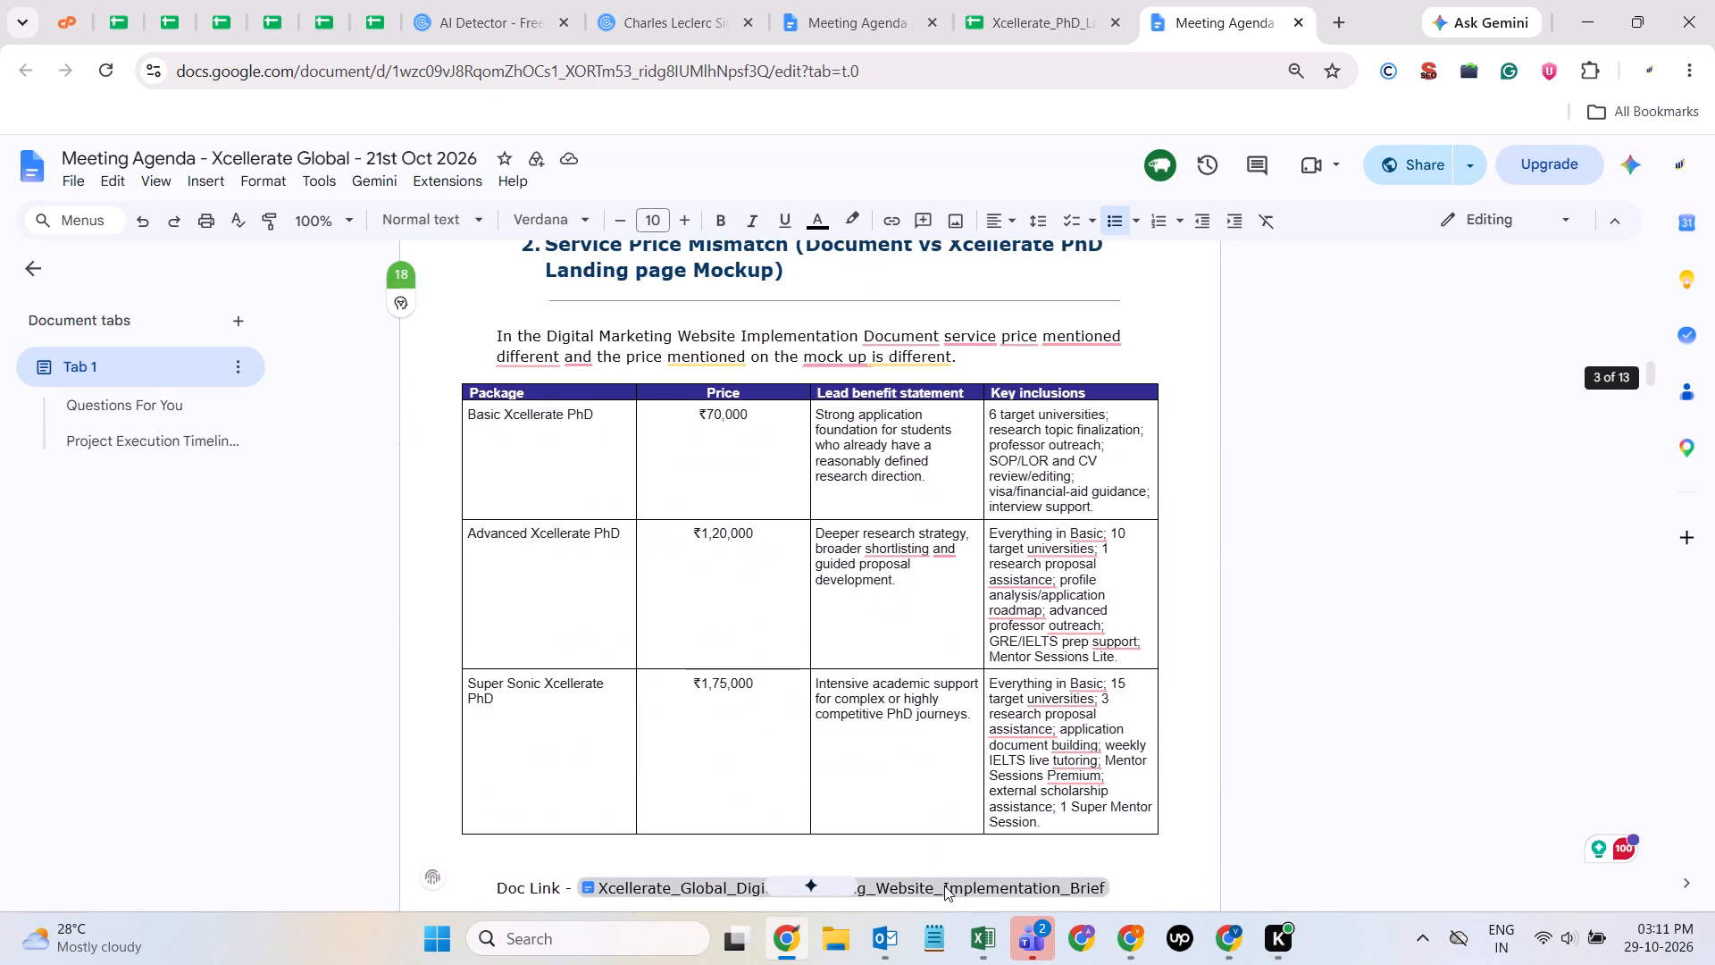
{"action": "scroll", "coordinate": [944, 885], "scroll_direction": "down", "scroll_amount": 15}
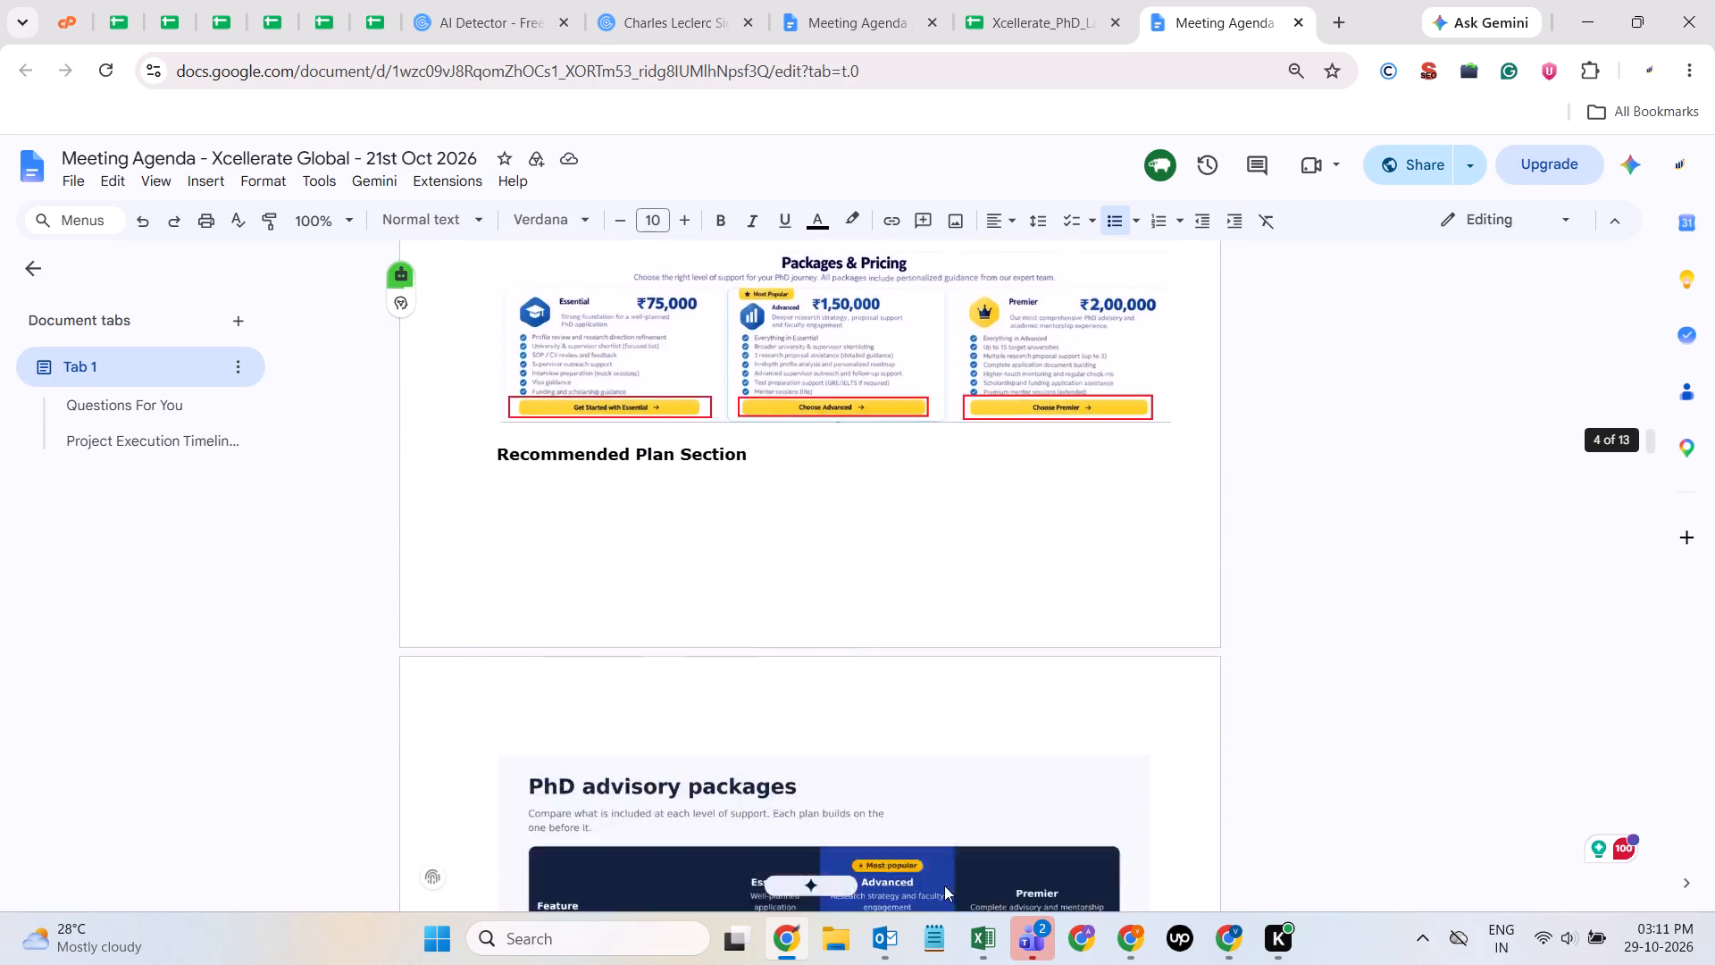
{"action": "scroll", "coordinate": [944, 885], "scroll_direction": "down", "scroll_amount": 18}
{"action": "scroll", "coordinate": [944, 885], "scroll_direction": "down", "scroll_amount": 15}
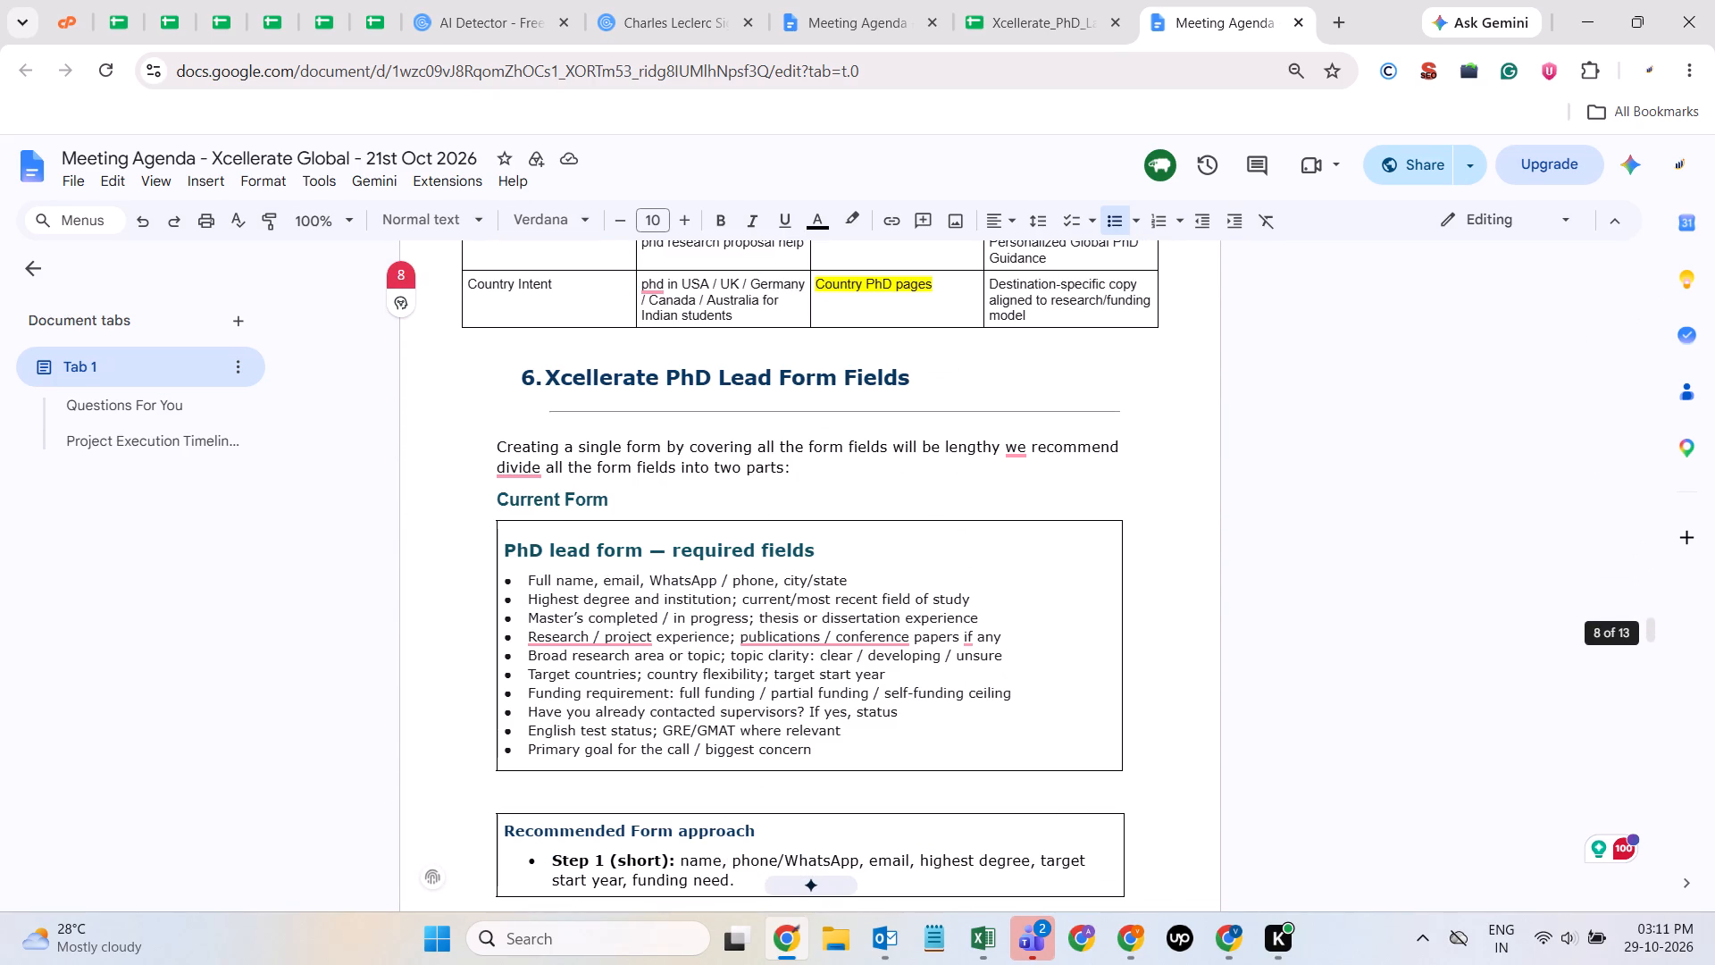
{"action": "scroll", "coordinate": [944, 885], "scroll_direction": "down", "scroll_amount": 1}
{"action": "scroll", "coordinate": [944, 885], "scroll_direction": "up", "scroll_amount": 5}
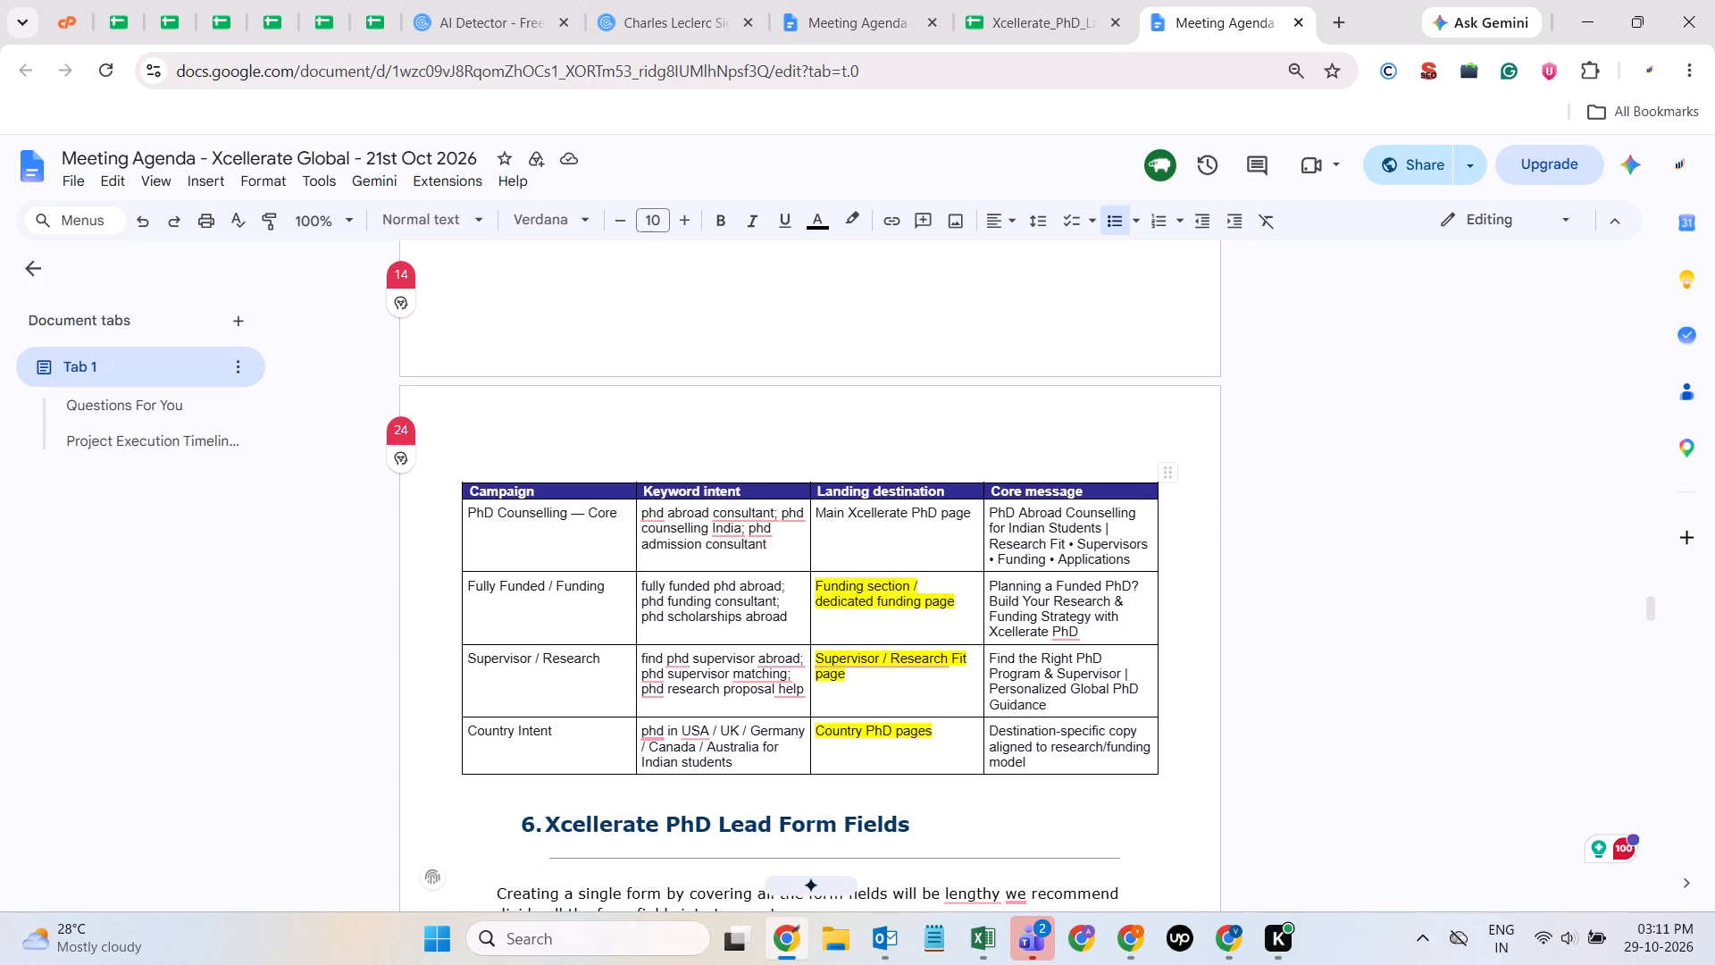
{"action": "left_click", "coordinate": [757, 751]}
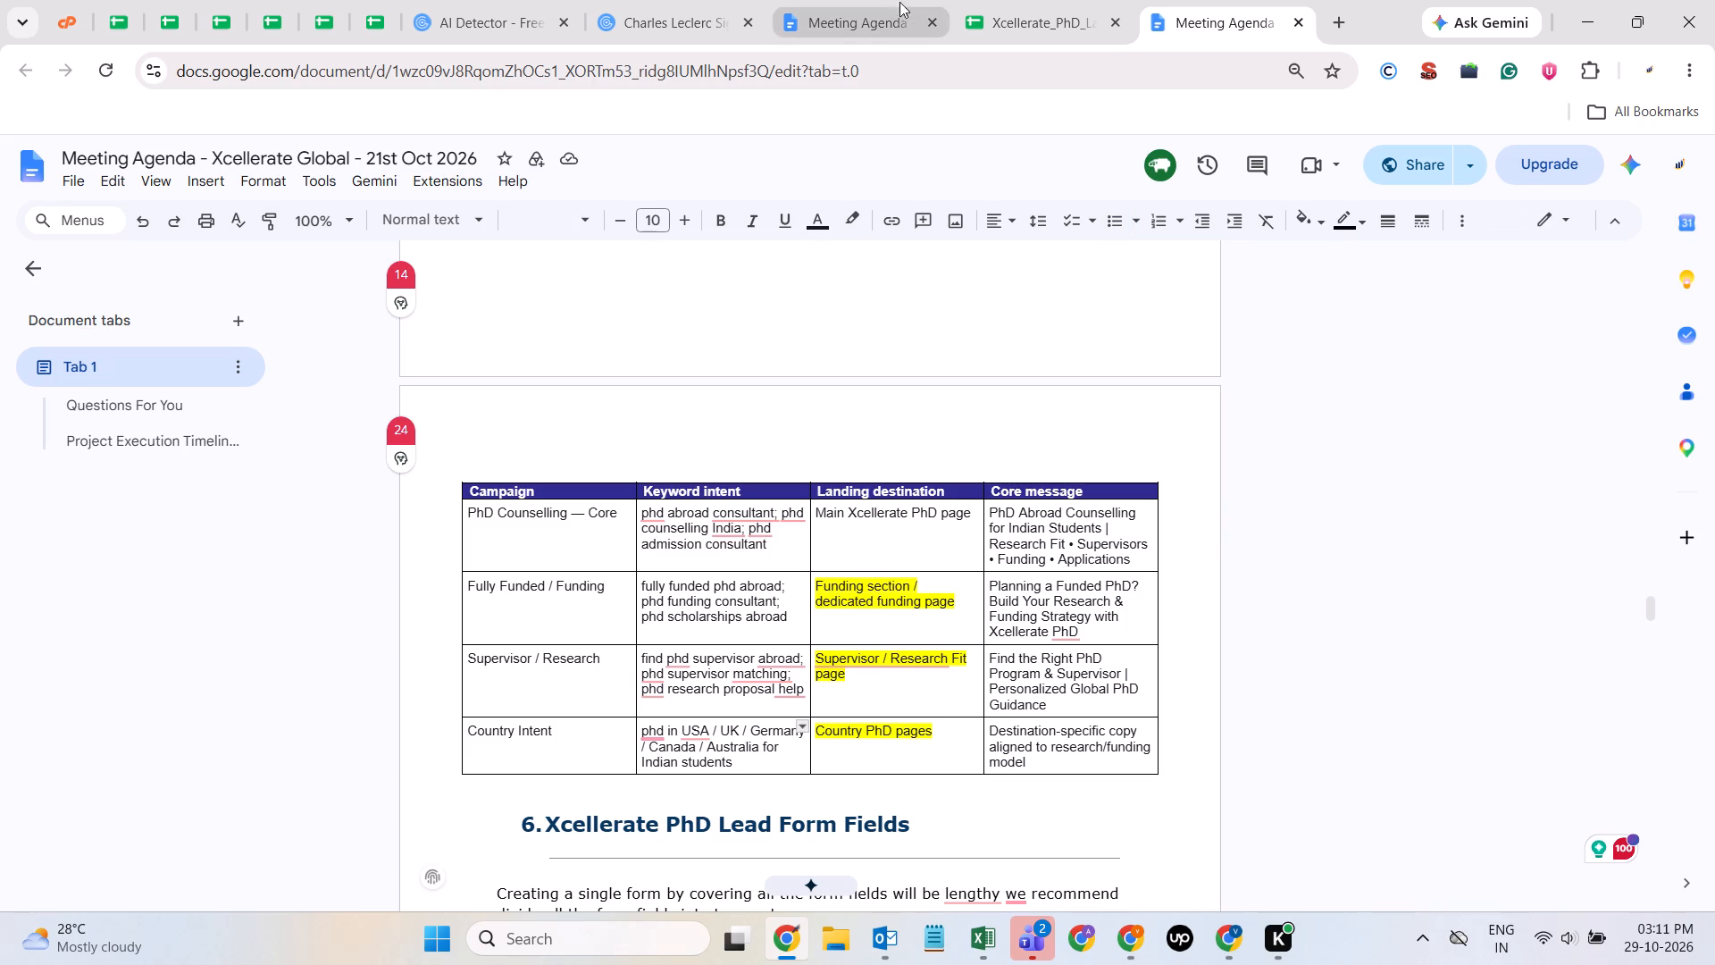
Compare the keyword sheet against the agenda's campaign intents, checking the green-highlighted rows such as phd positions abroad and research based phd programs.
{"action": "left_click", "coordinate": [1041, 22]}
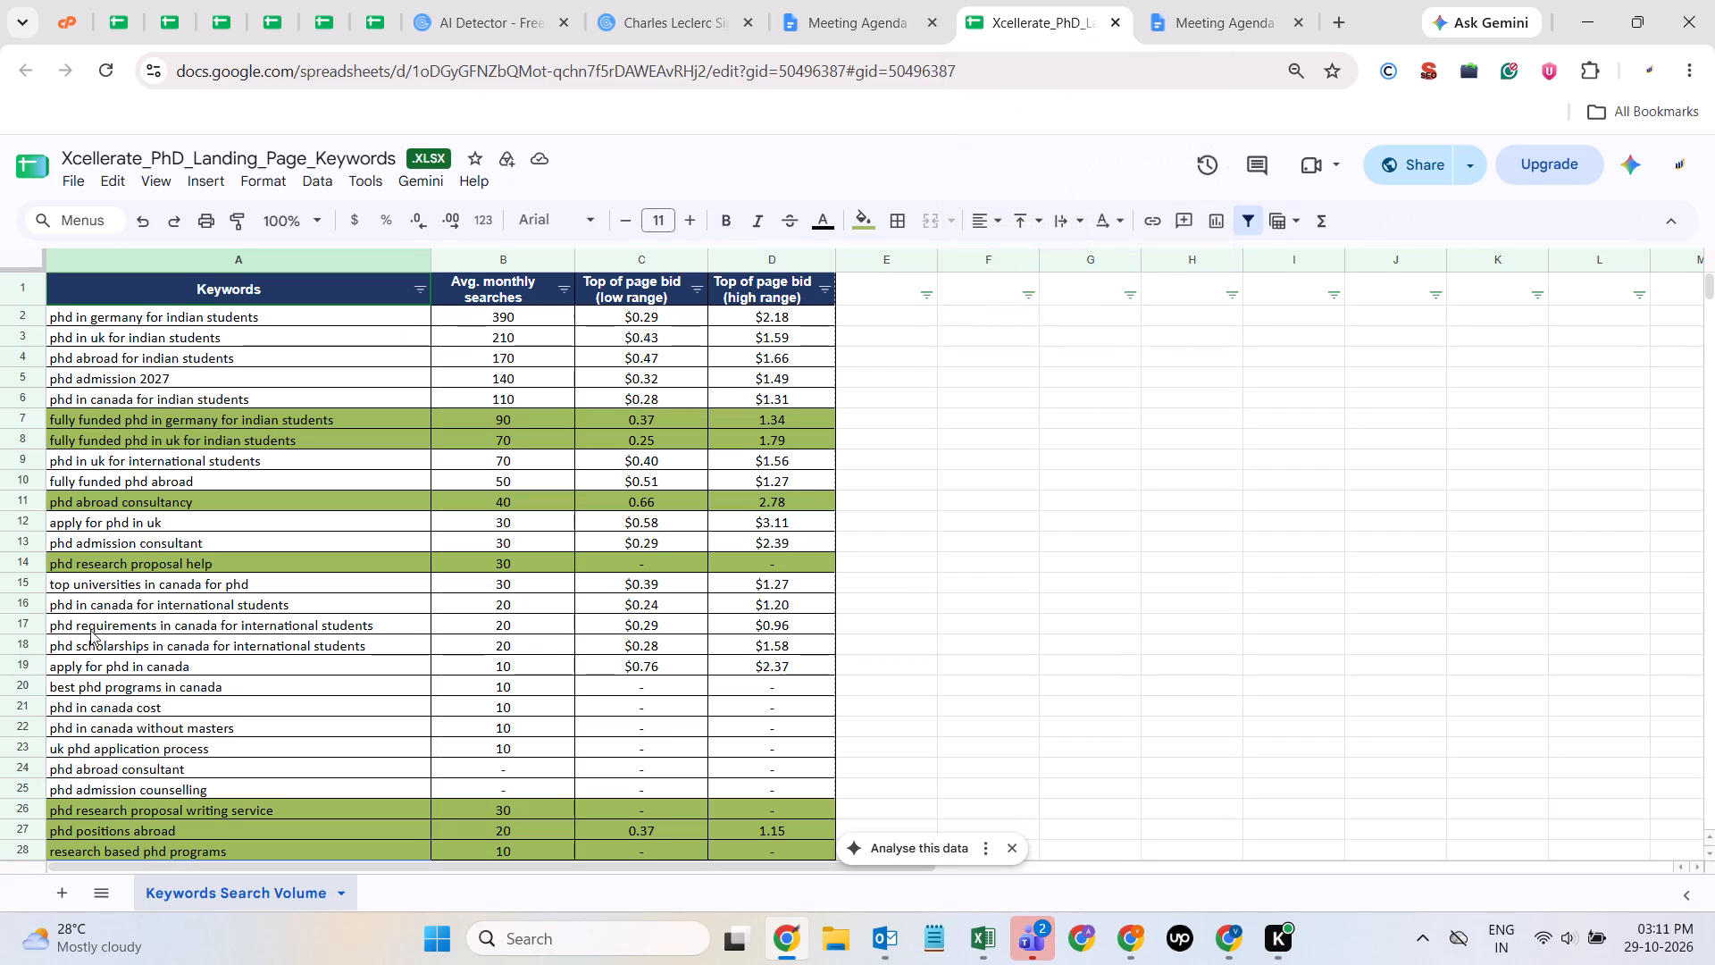
{"action": "scroll", "coordinate": [0, 718], "scroll_direction": "down", "scroll_amount": 3}
{"action": "left_click", "coordinate": [243, 536]}
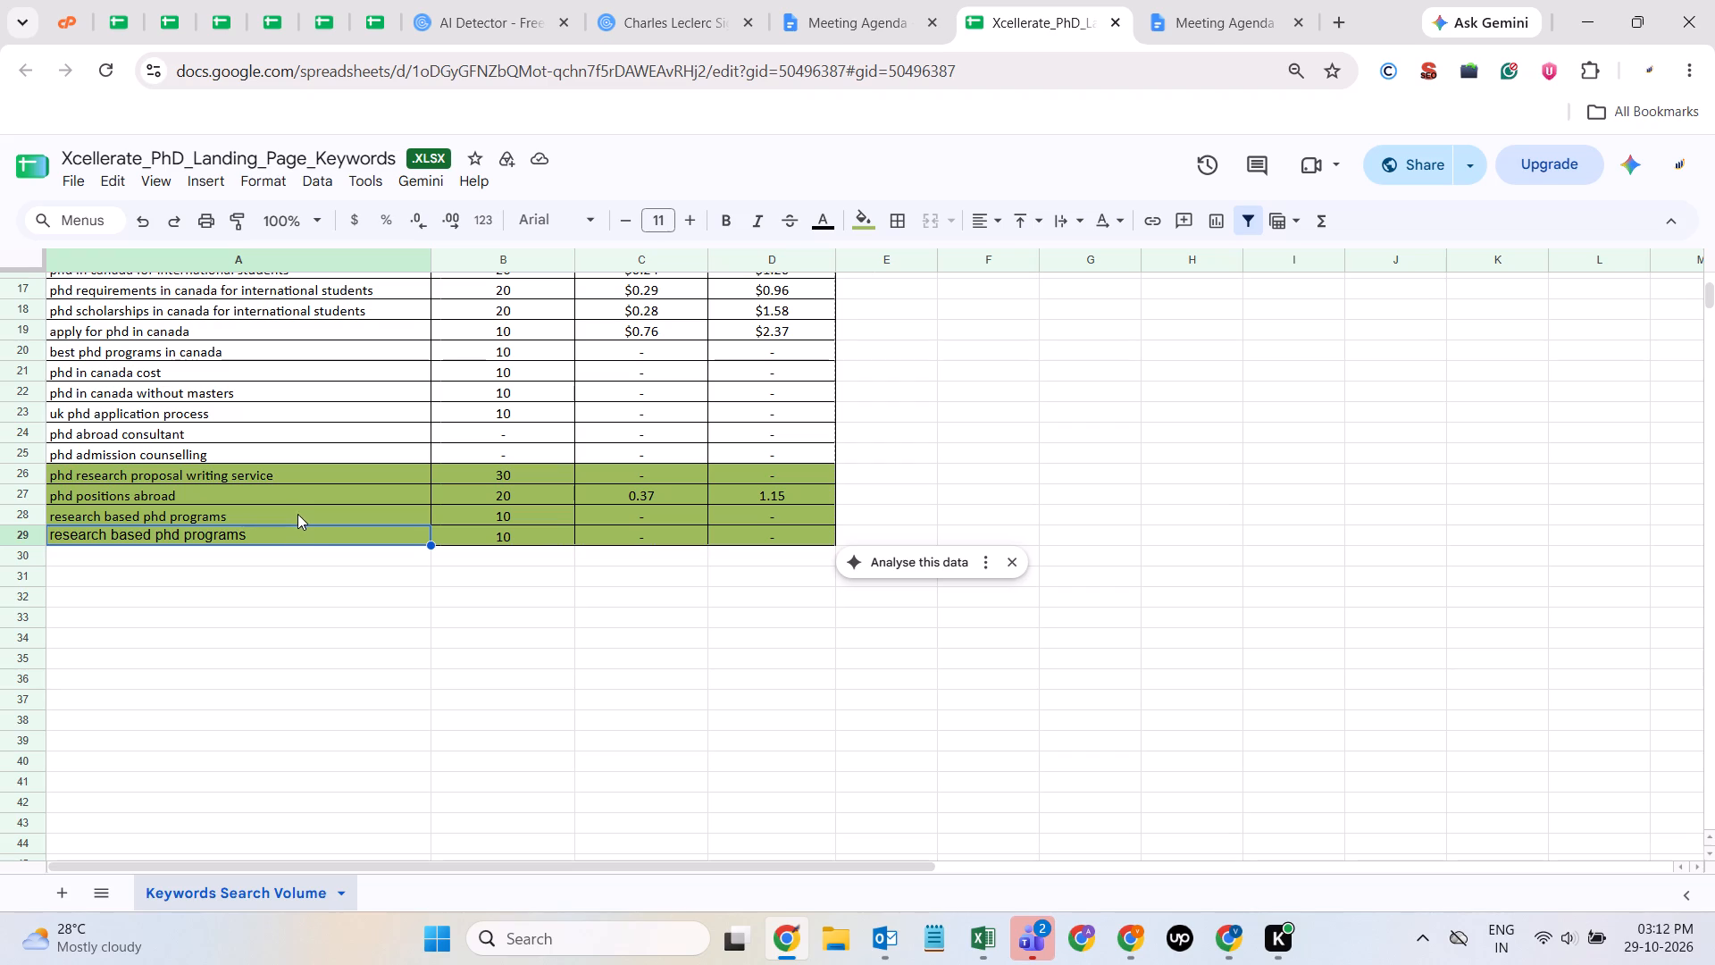
{"action": "left_click", "coordinate": [281, 519]}
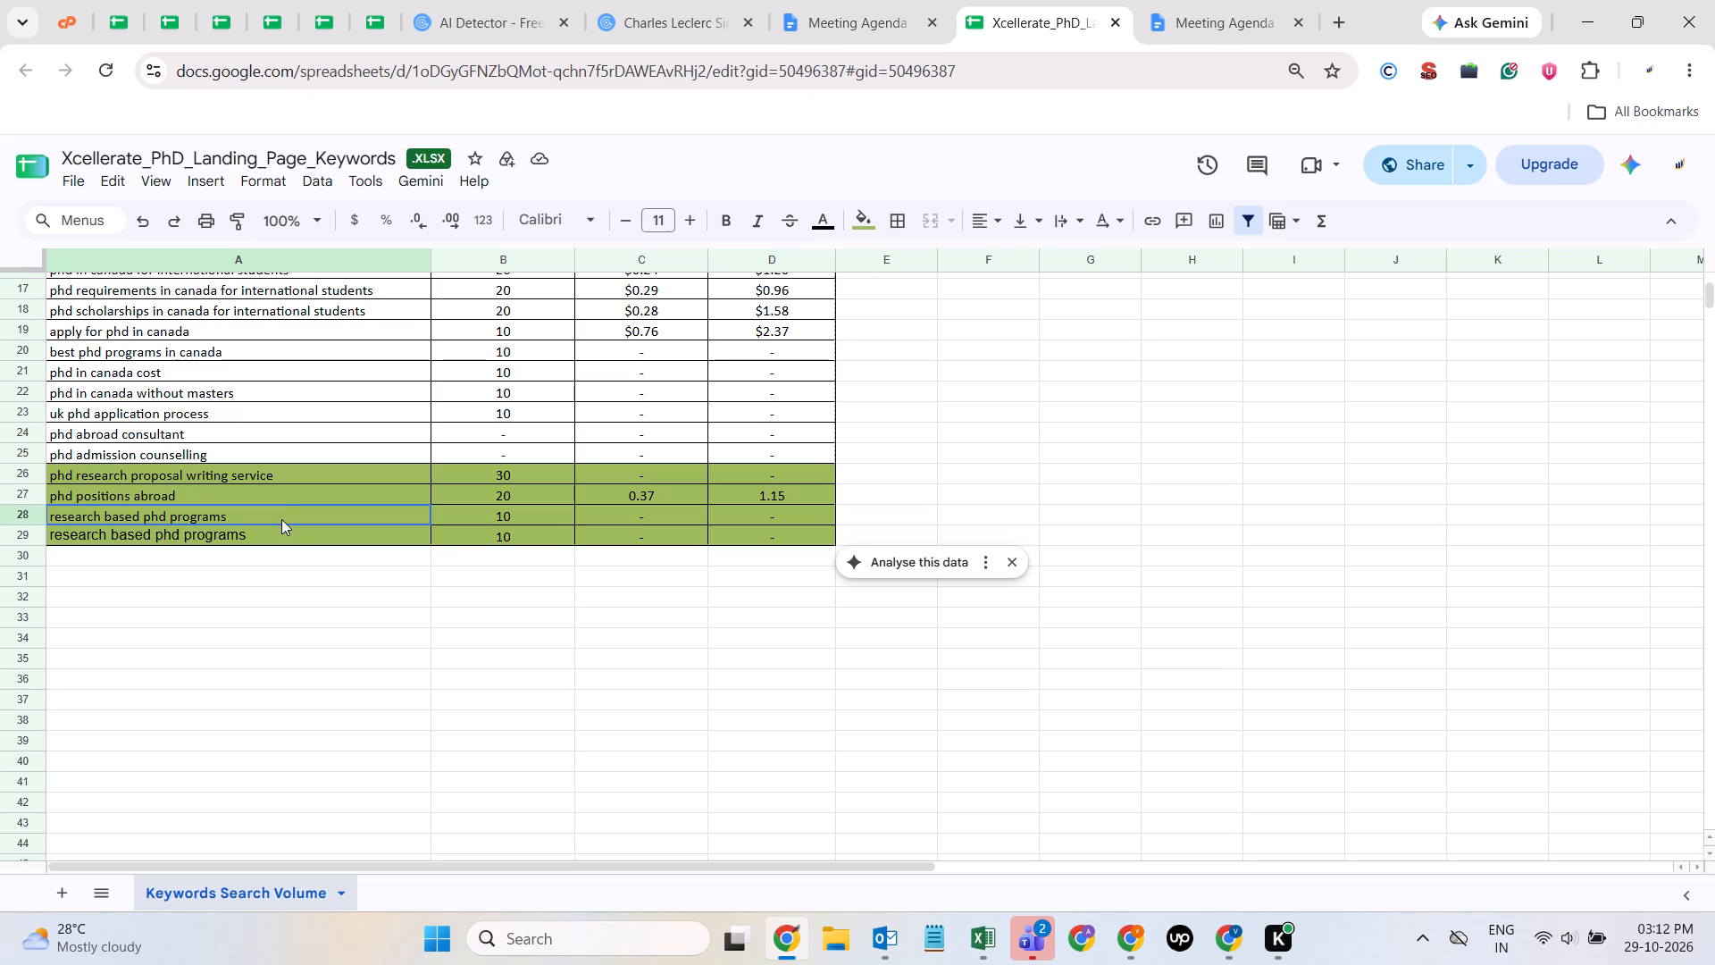
{"action": "left_click", "coordinate": [280, 499]}
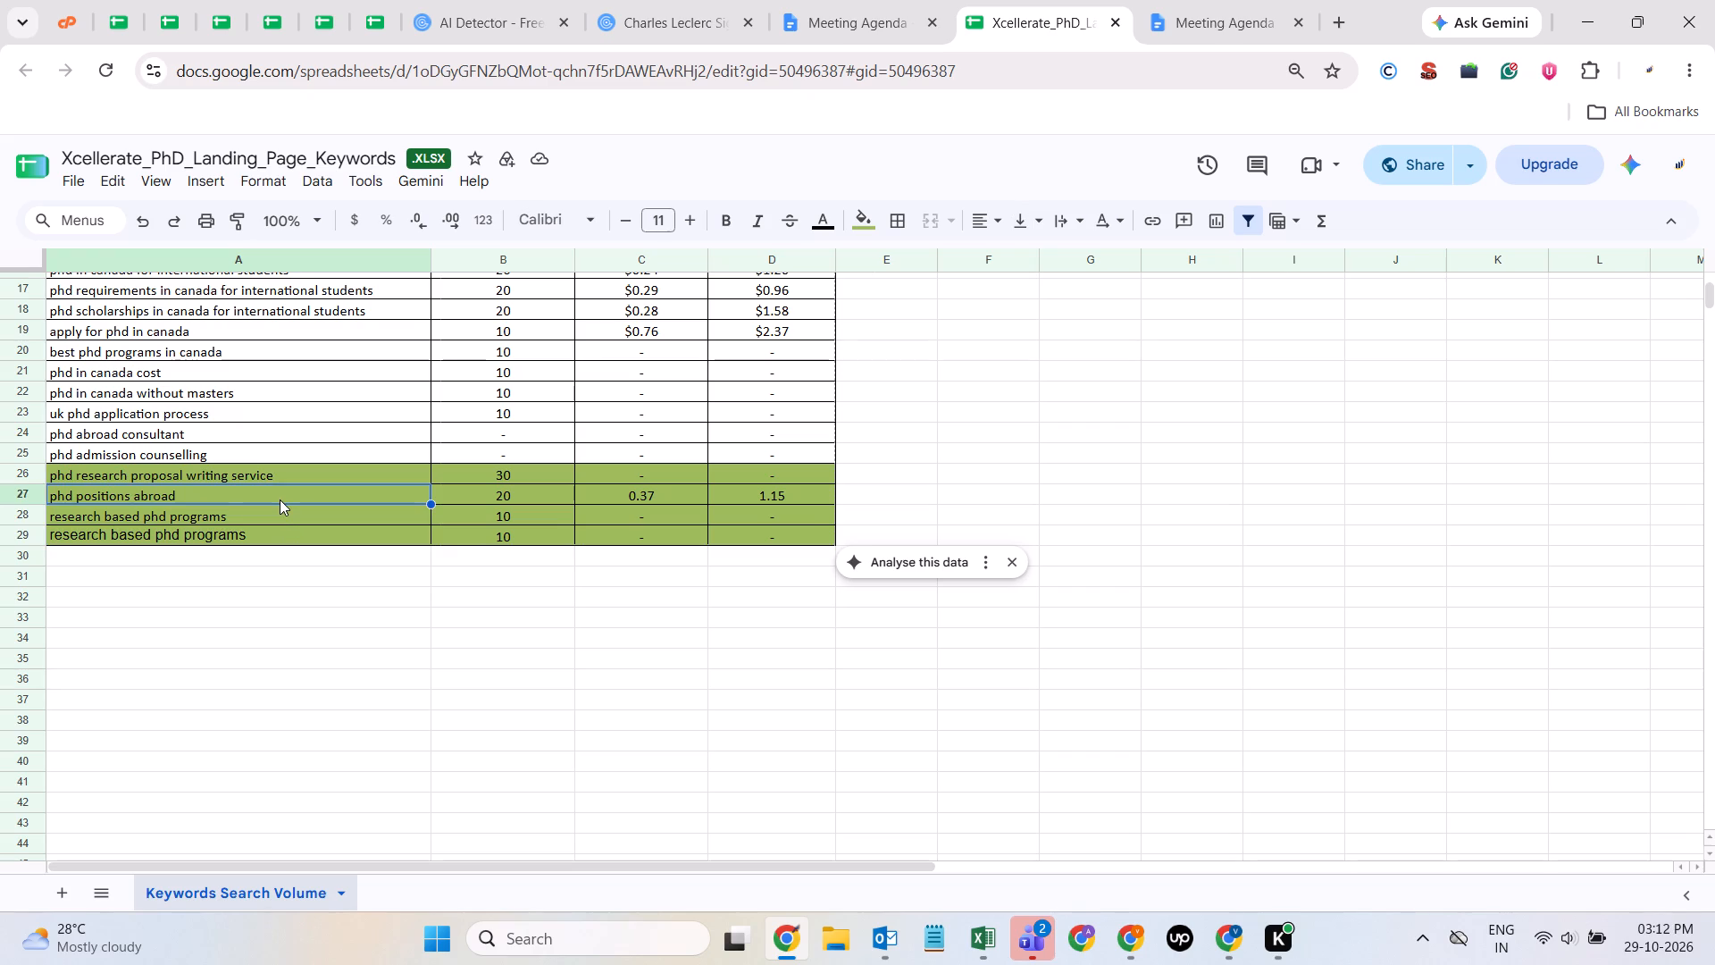
{"action": "scroll", "coordinate": [280, 499], "scroll_direction": "up", "scroll_amount": 3}
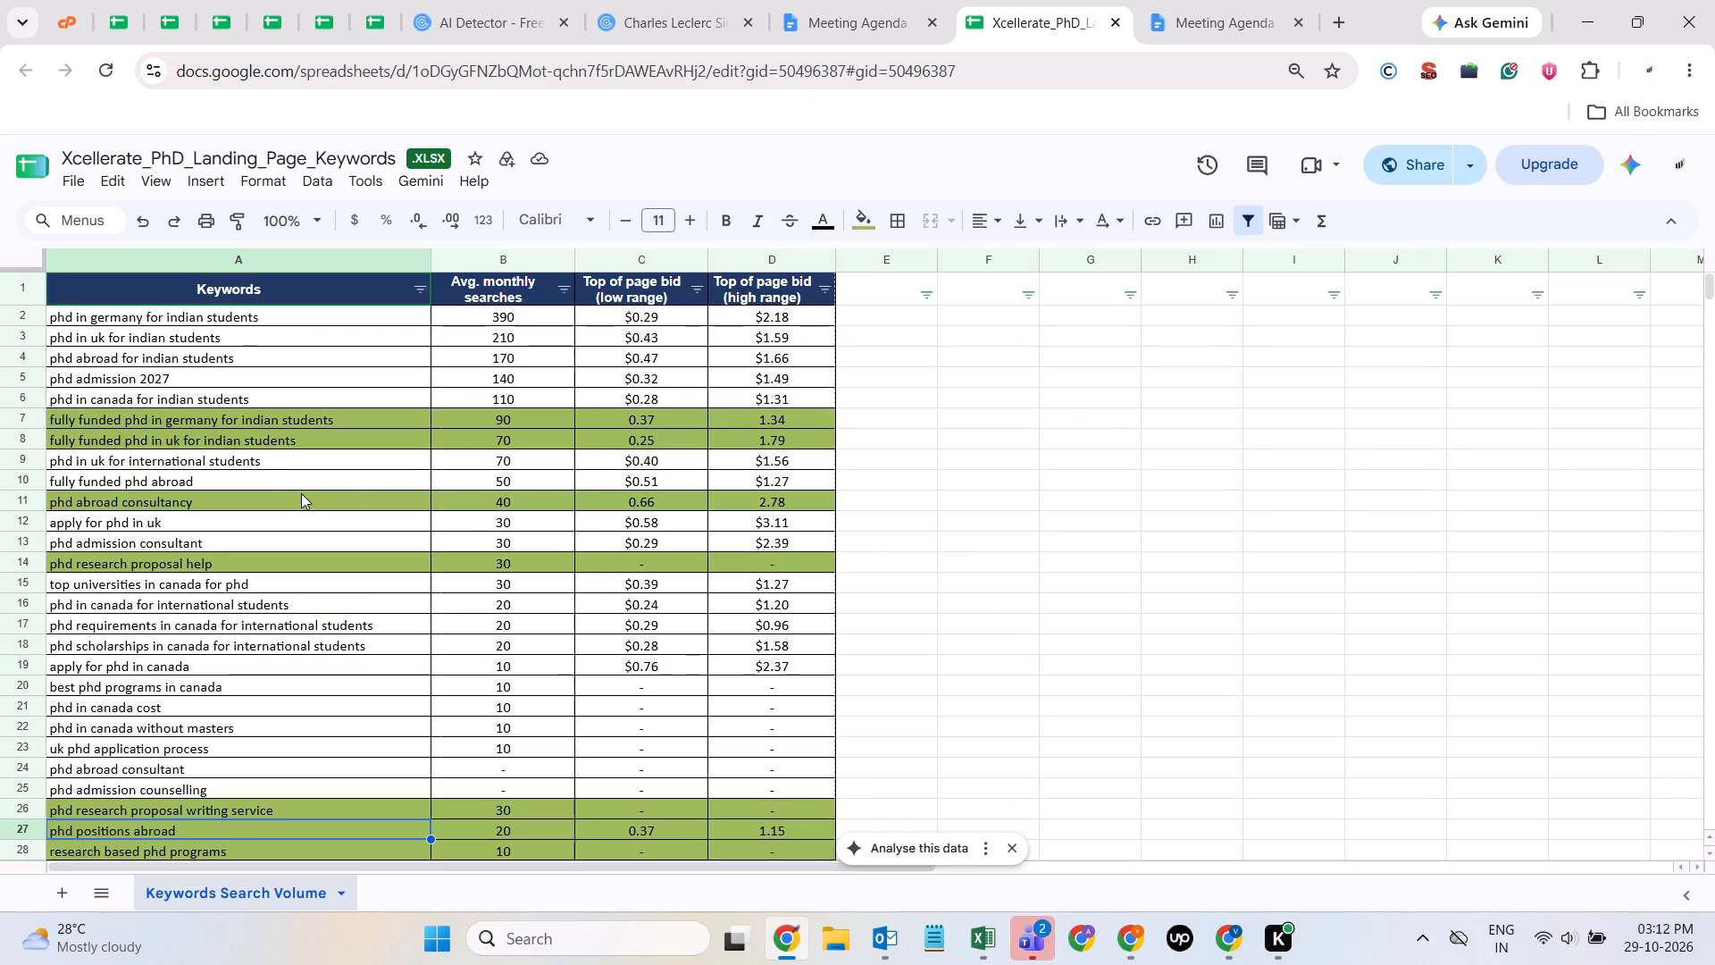
{"action": "scroll", "coordinate": [358, 472], "scroll_direction": "down", "scroll_amount": 3}
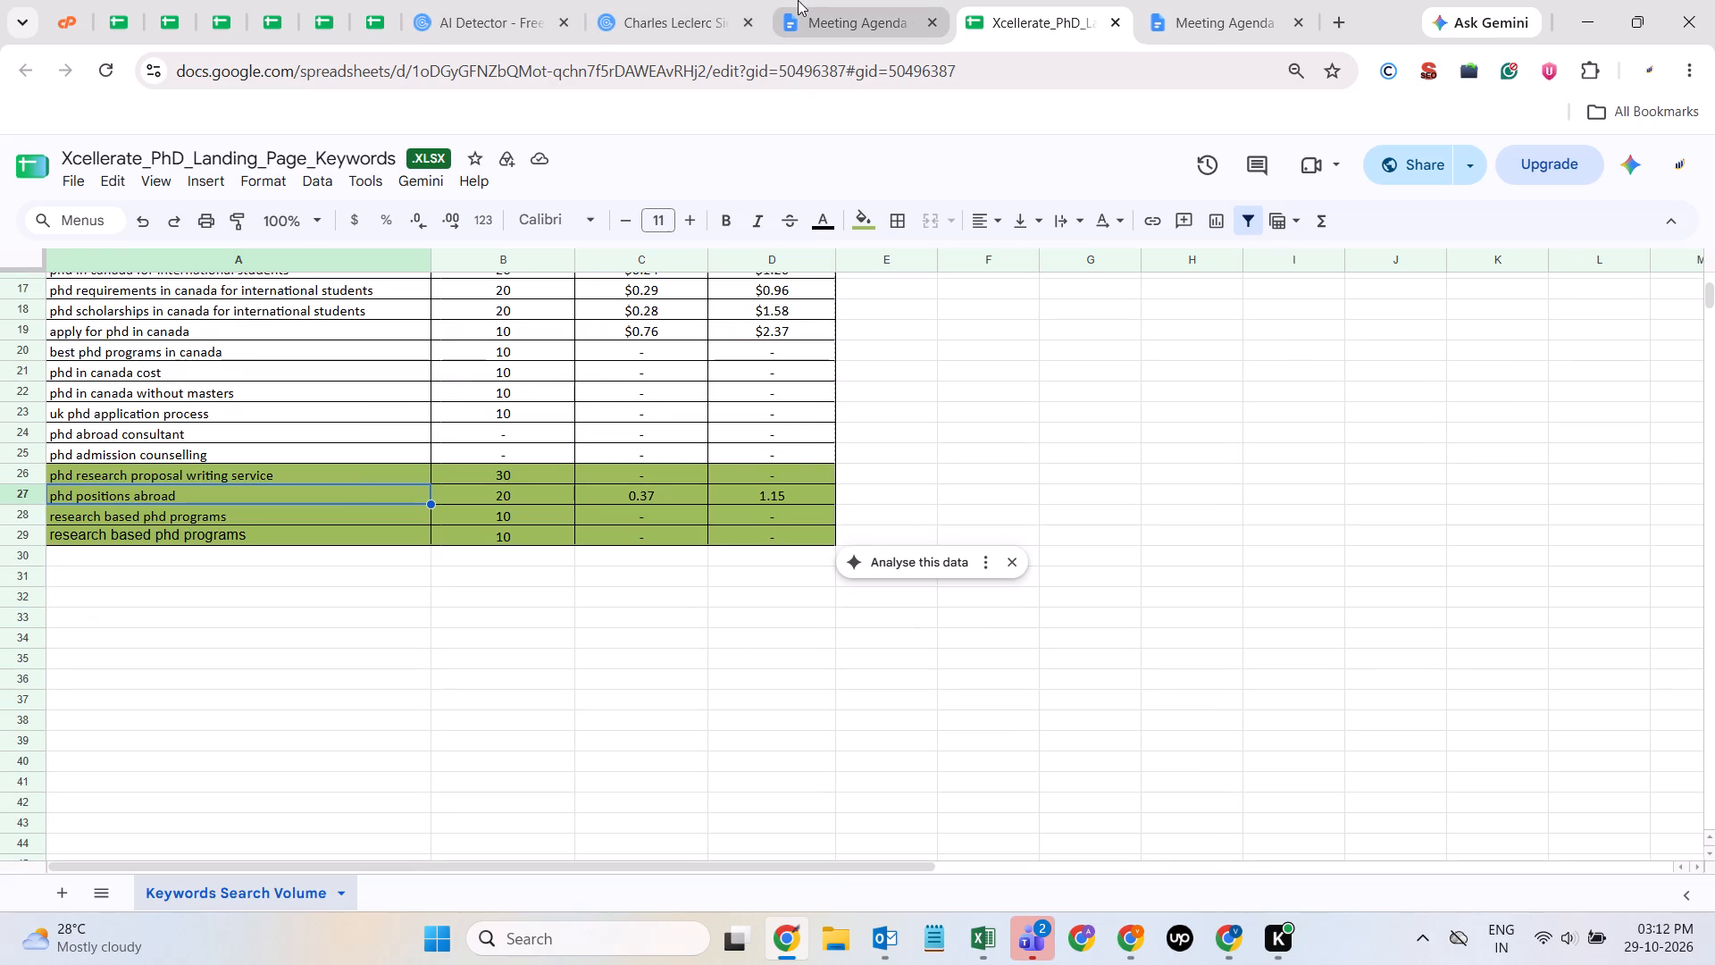
Glance at the ChatGPT draft, then reread the agenda's single landing page recommendation and campaign table, including the Country Intent row.
{"action": "key", "text": "alt+Tab"}
{"action": "key", "text": "alt+Tab"}
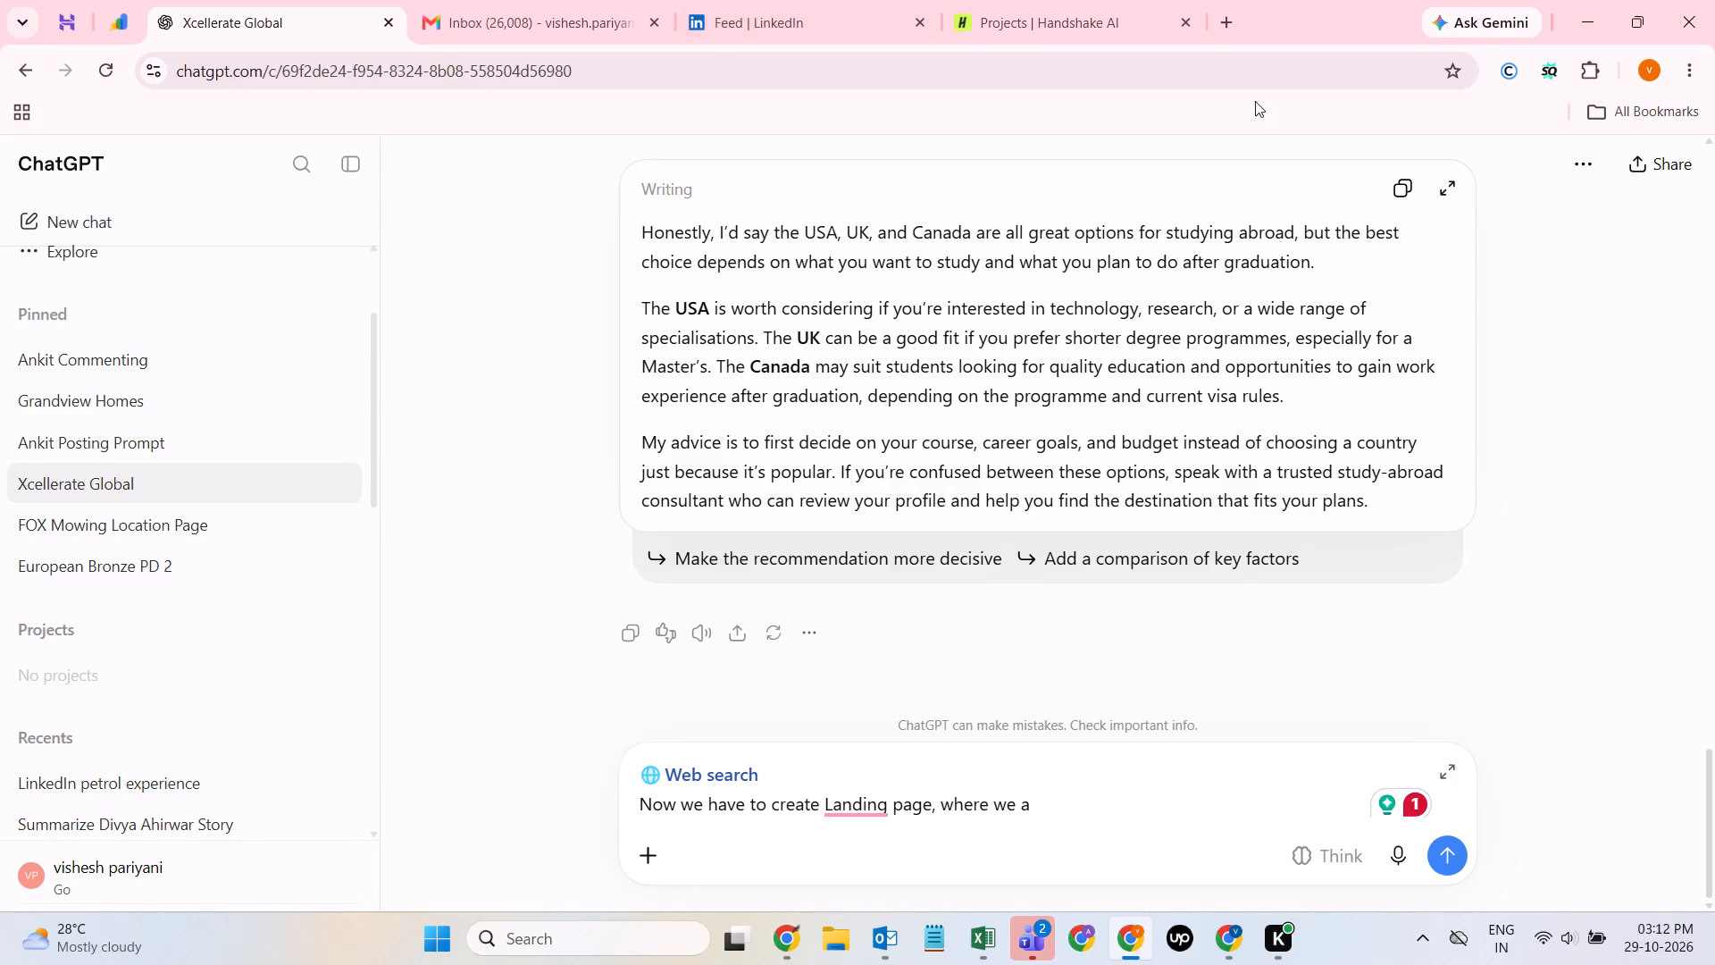
{"action": "left_click", "coordinate": [1211, 16]}
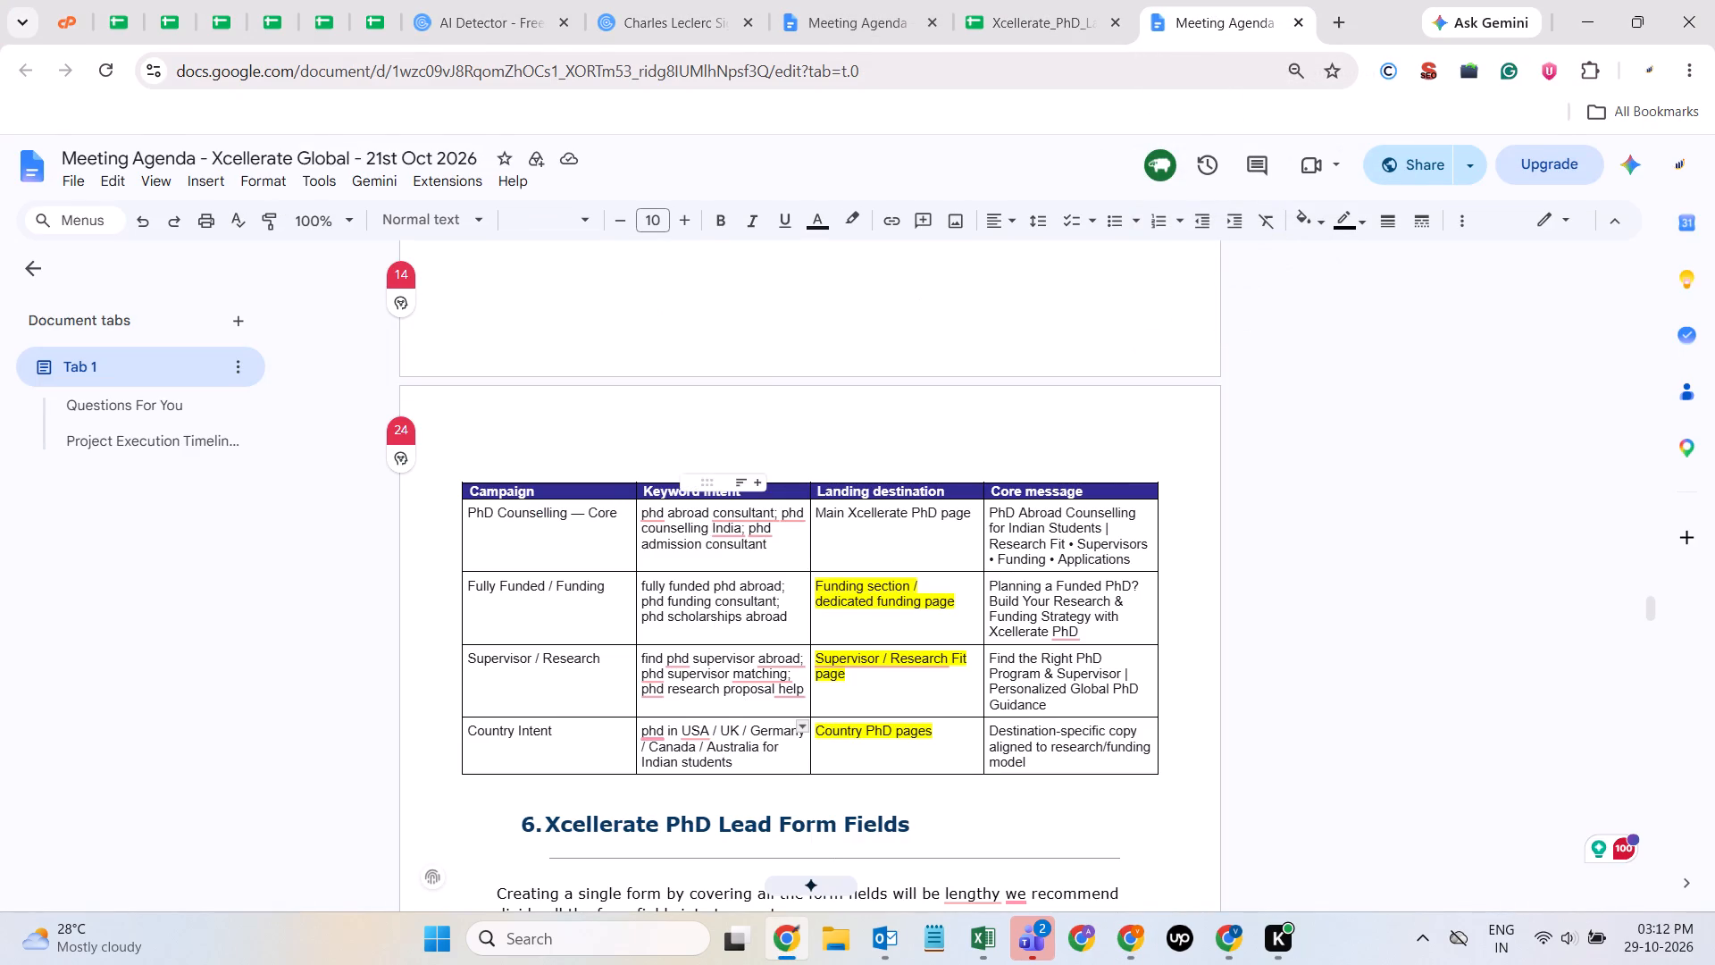
{"action": "left_click", "coordinate": [766, 765]}
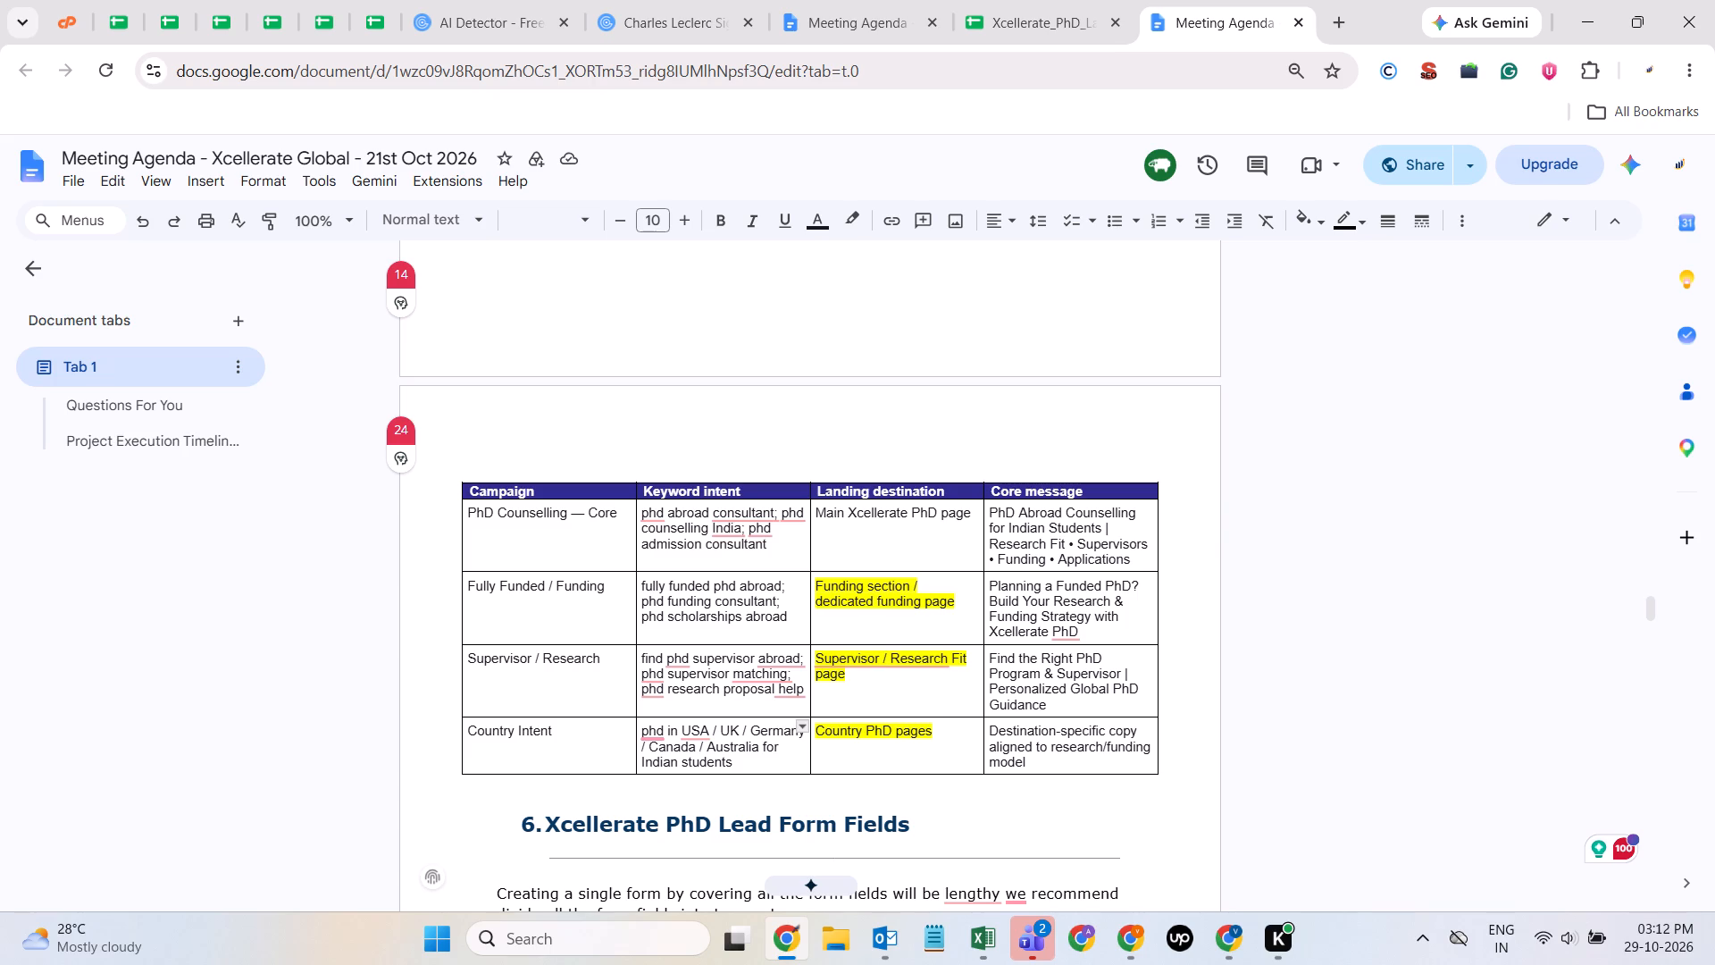
{"action": "scroll", "coordinate": [966, 629], "scroll_direction": "down", "scroll_amount": 1}
{"action": "scroll", "coordinate": [971, 626], "scroll_direction": "up", "scroll_amount": 1}
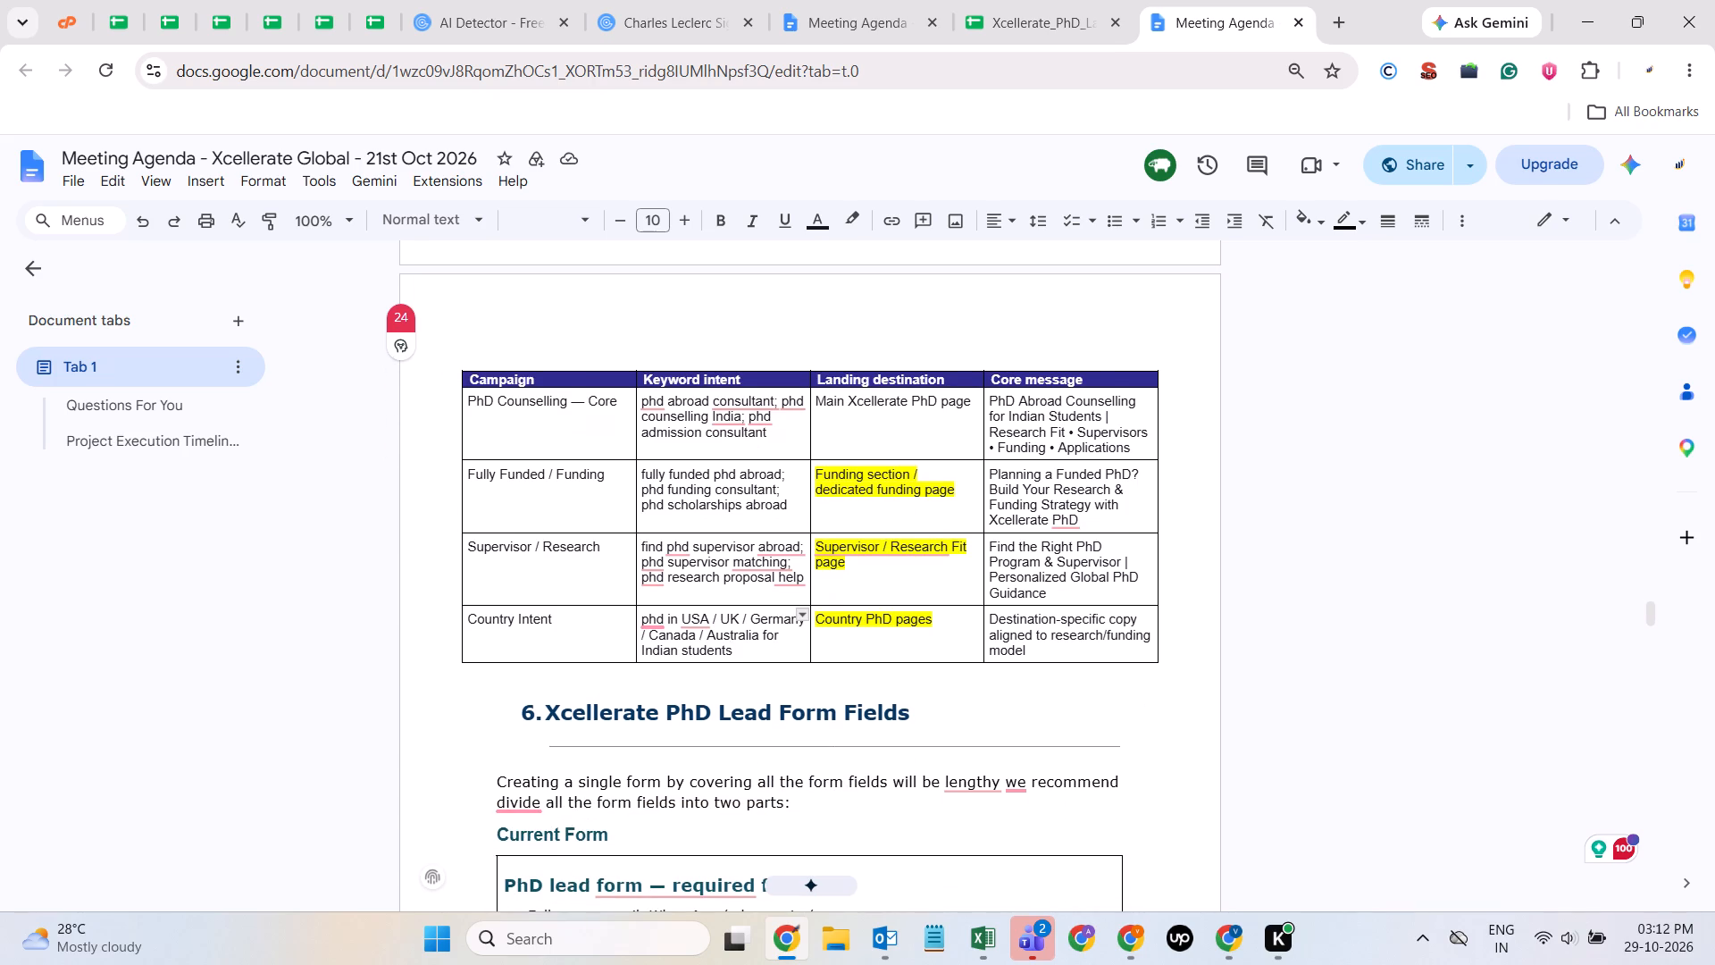
{"action": "scroll", "coordinate": [971, 626], "scroll_direction": "up", "scroll_amount": 2}
{"action": "scroll", "coordinate": [971, 626], "scroll_direction": "down", "scroll_amount": 3}
{"action": "scroll", "coordinate": [975, 624], "scroll_direction": "up", "scroll_amount": 1}
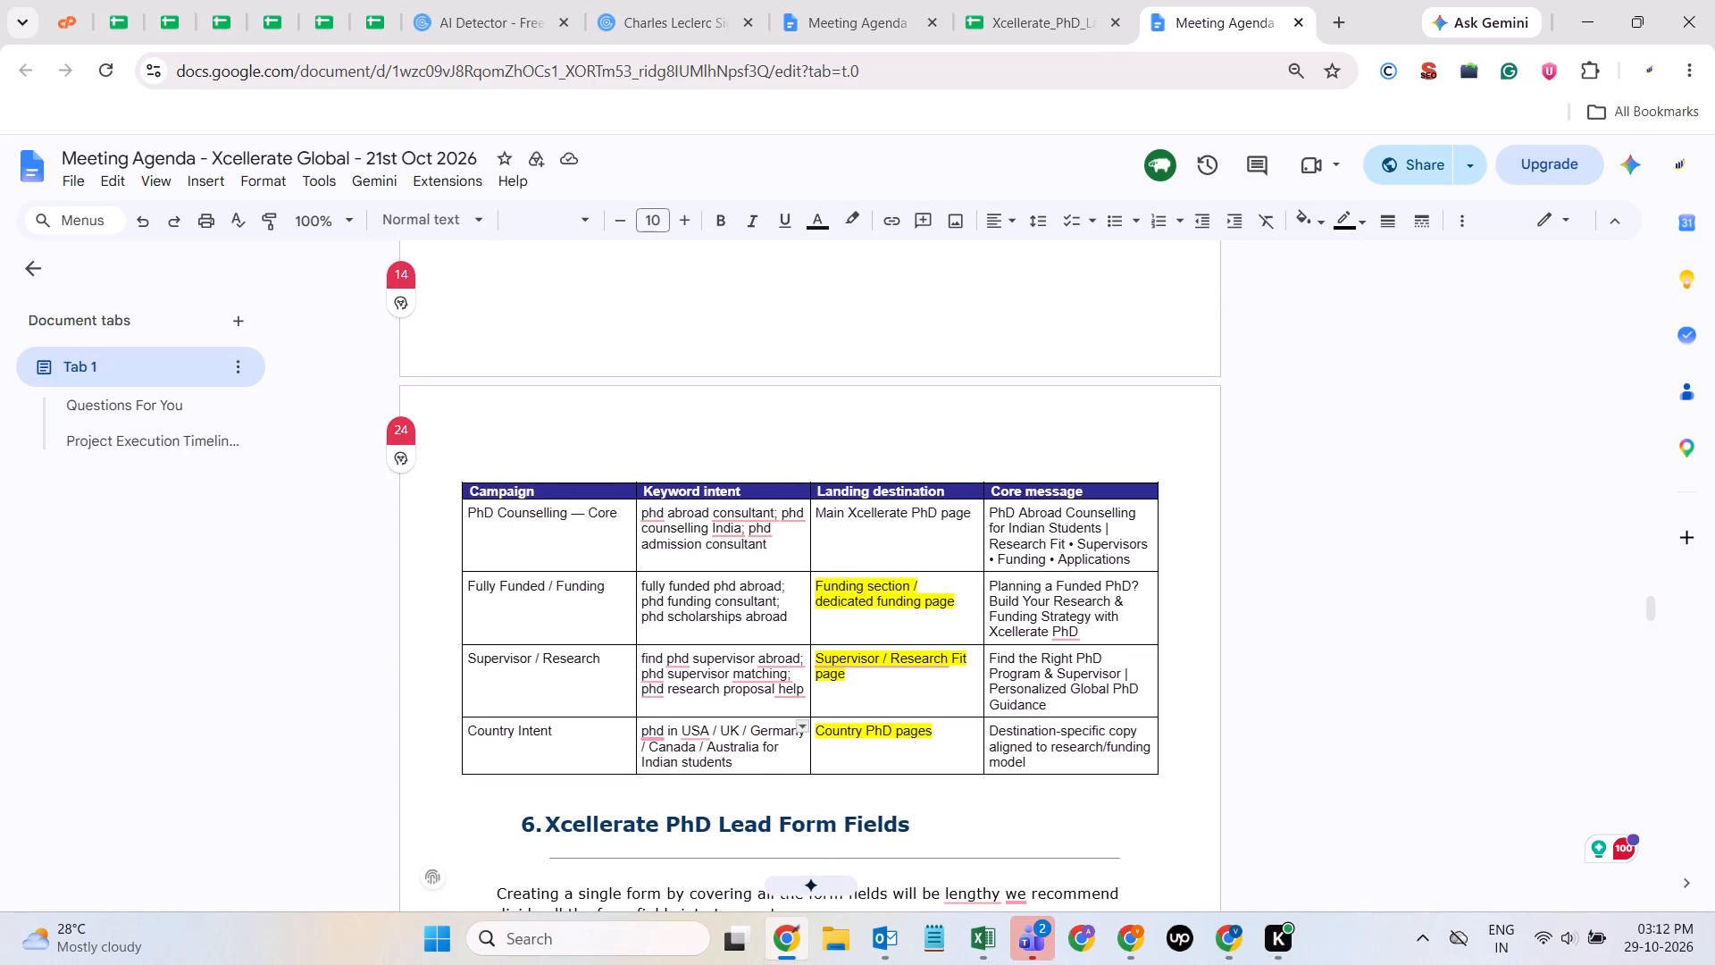
{"action": "scroll", "coordinate": [975, 624], "scroll_direction": "up", "scroll_amount": 1}
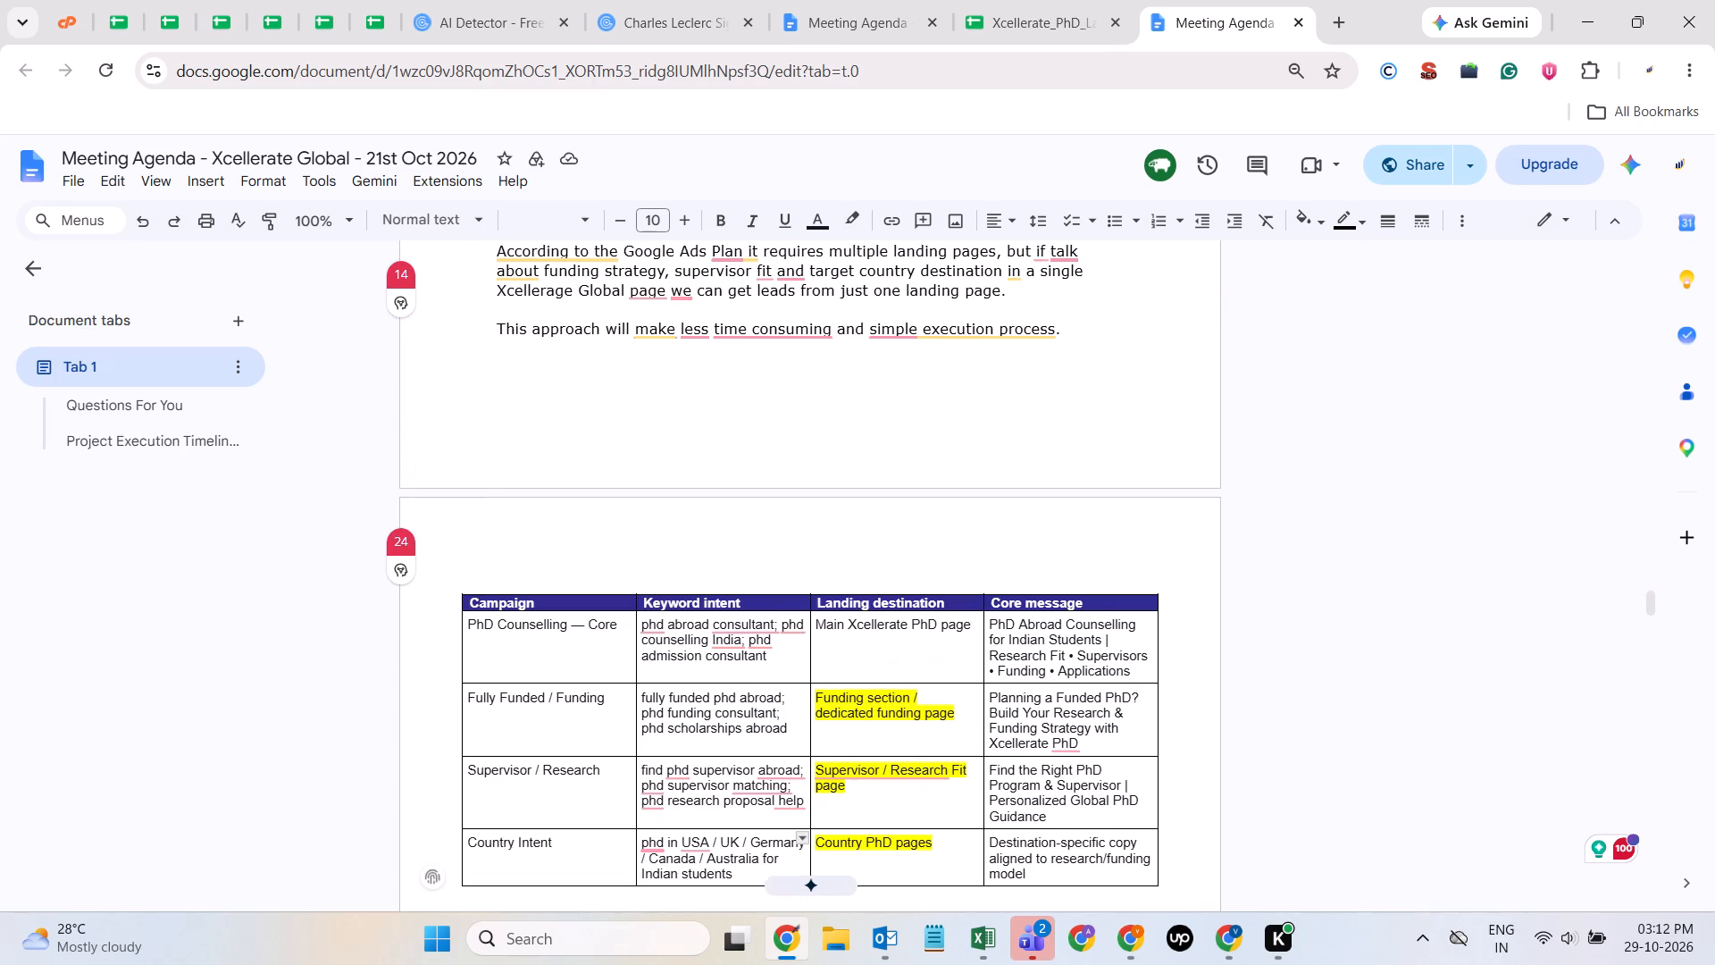
{"action": "scroll", "coordinate": [975, 624], "scroll_direction": "down", "scroll_amount": 2}
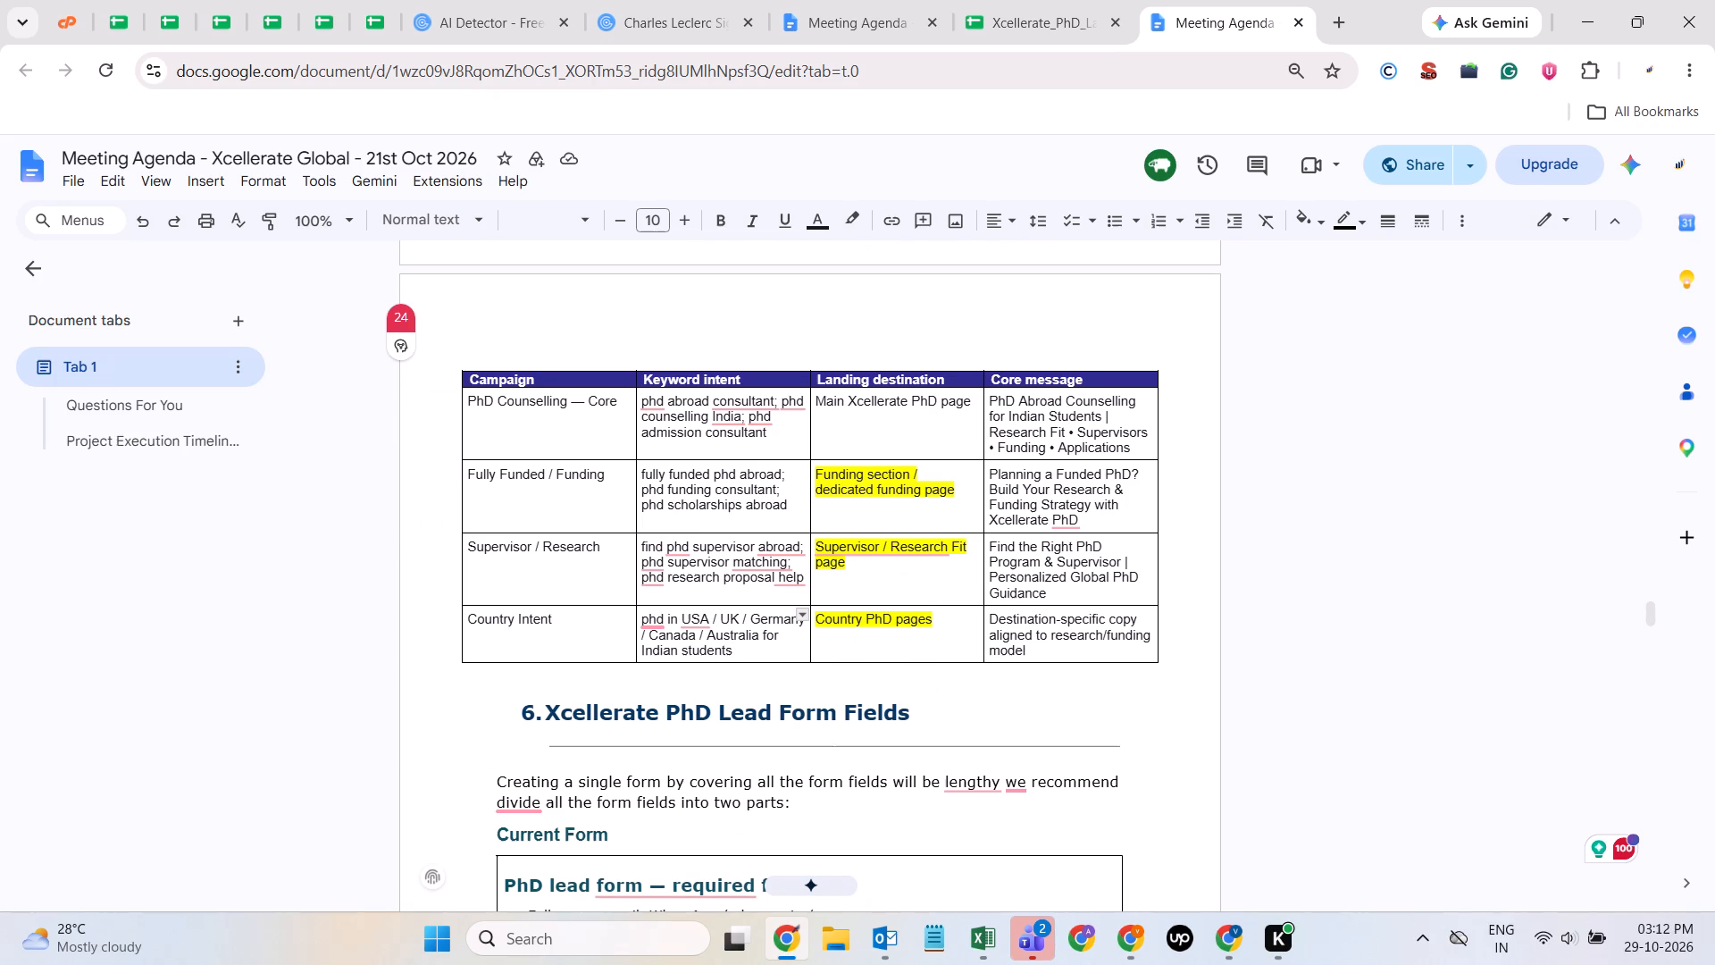
{"action": "scroll", "coordinate": [975, 625], "scroll_direction": "up", "scroll_amount": 2}
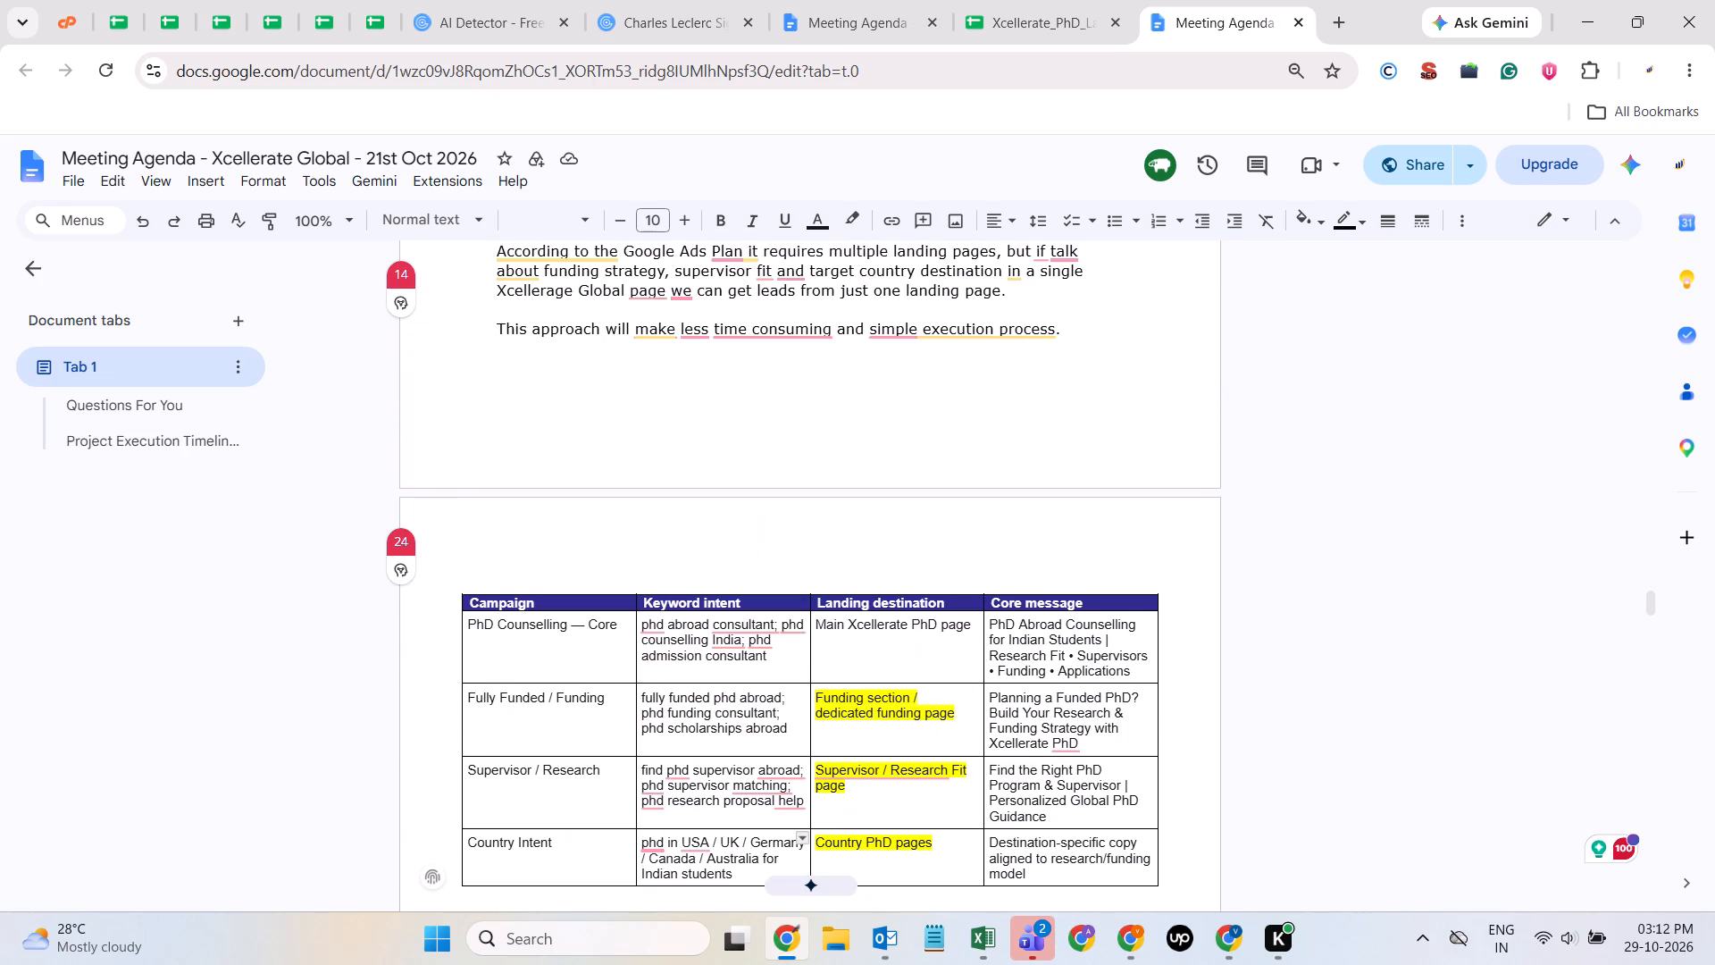
{"action": "scroll", "coordinate": [975, 625], "scroll_direction": "down", "scroll_amount": 2}
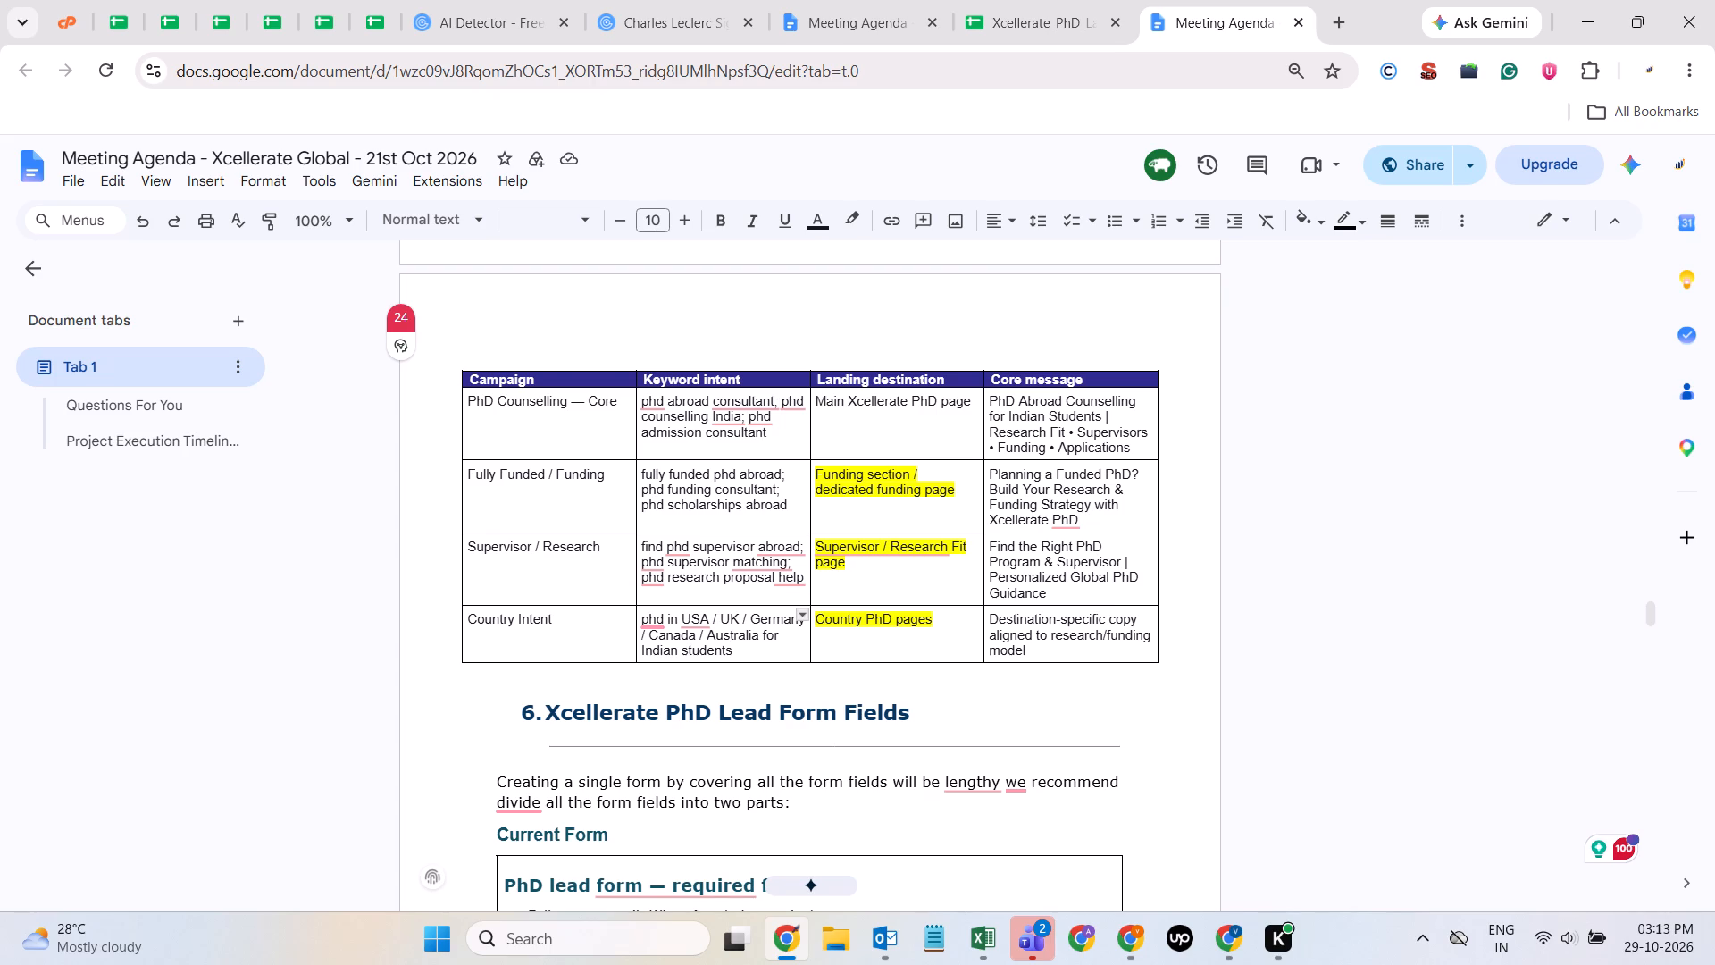
{"action": "scroll", "coordinate": [972, 628], "scroll_direction": "up", "scroll_amount": 1}
{"action": "scroll", "coordinate": [971, 621], "scroll_direction": "down", "scroll_amount": 1}
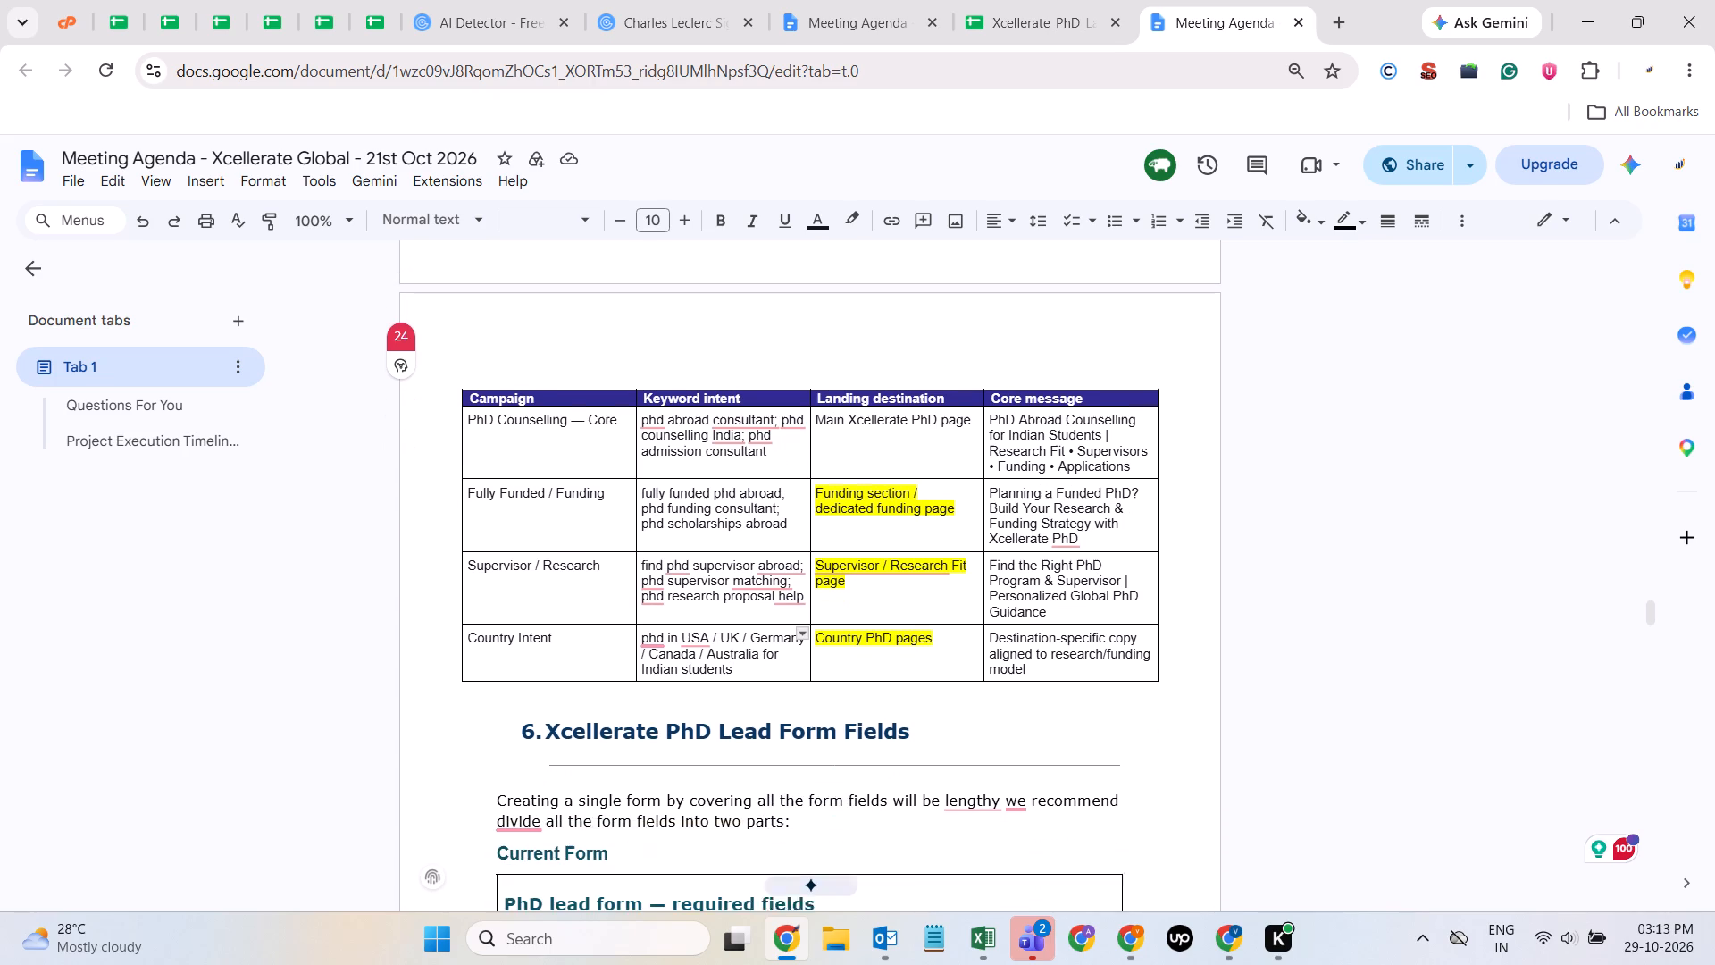
Examine the Xcellerate PhD Lead Form Fields section against the campaign table above it, covering the current form and recommended form approach.
{"action": "scroll", "coordinate": [971, 621], "scroll_direction": "down", "scroll_amount": 2}
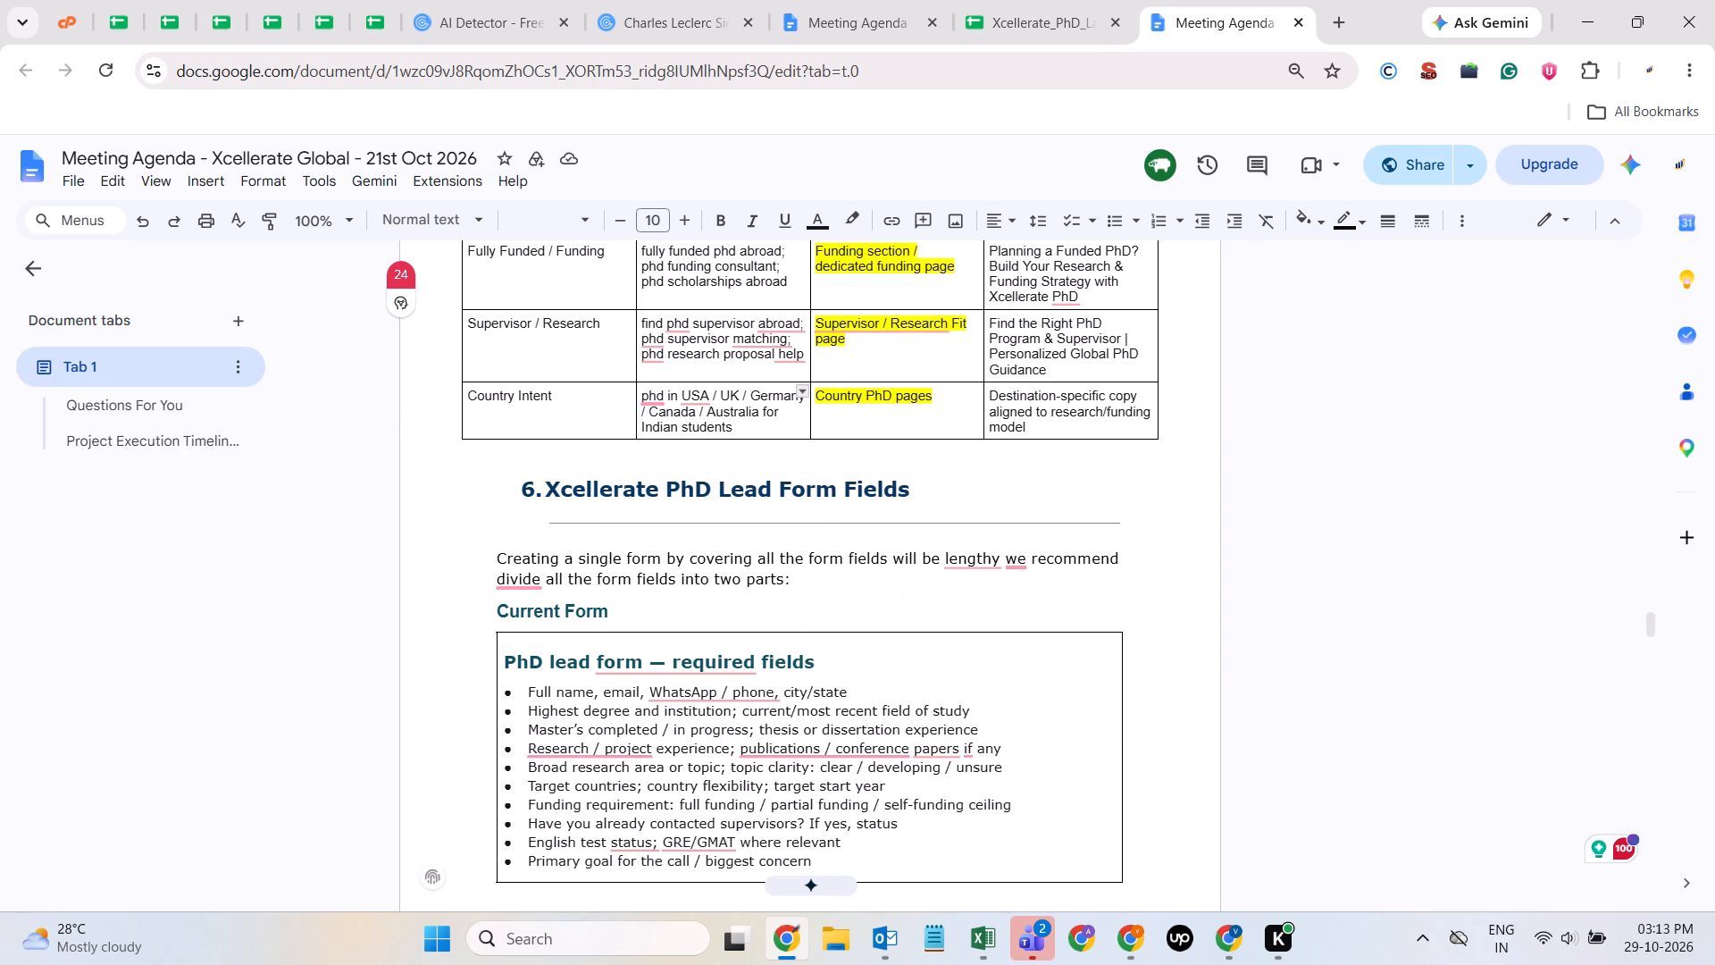
{"action": "scroll", "coordinate": [971, 619], "scroll_direction": "up", "scroll_amount": 3}
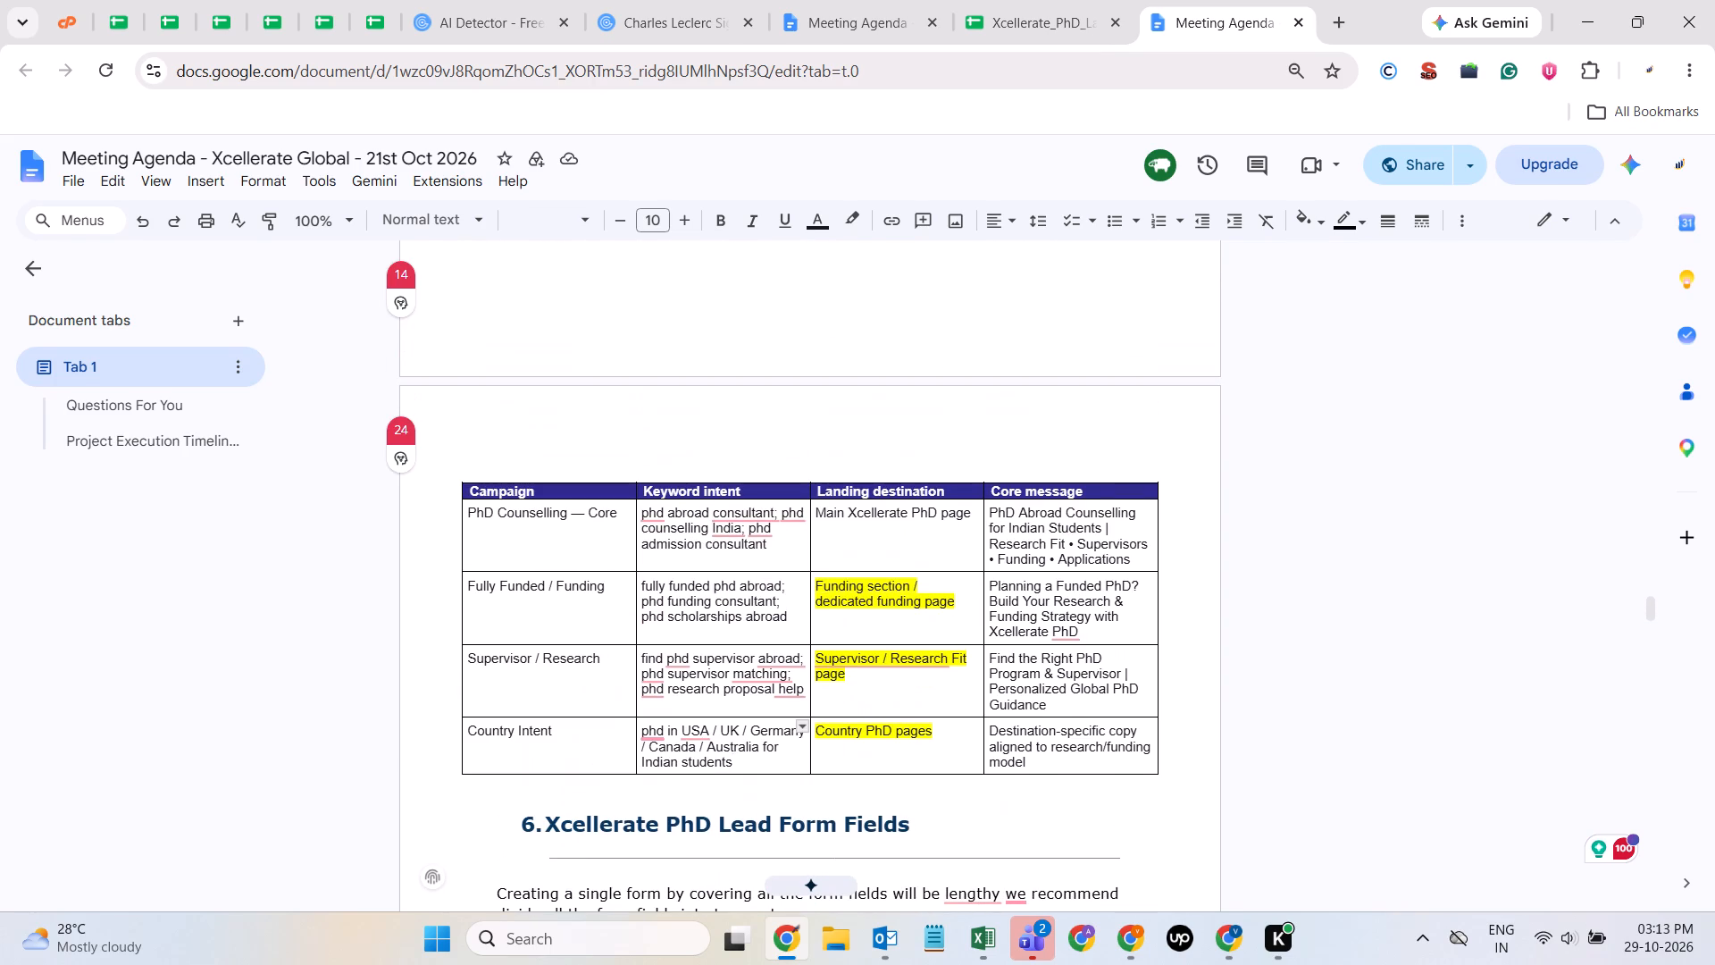
{"action": "scroll", "coordinate": [974, 623], "scroll_direction": "down", "scroll_amount": 3}
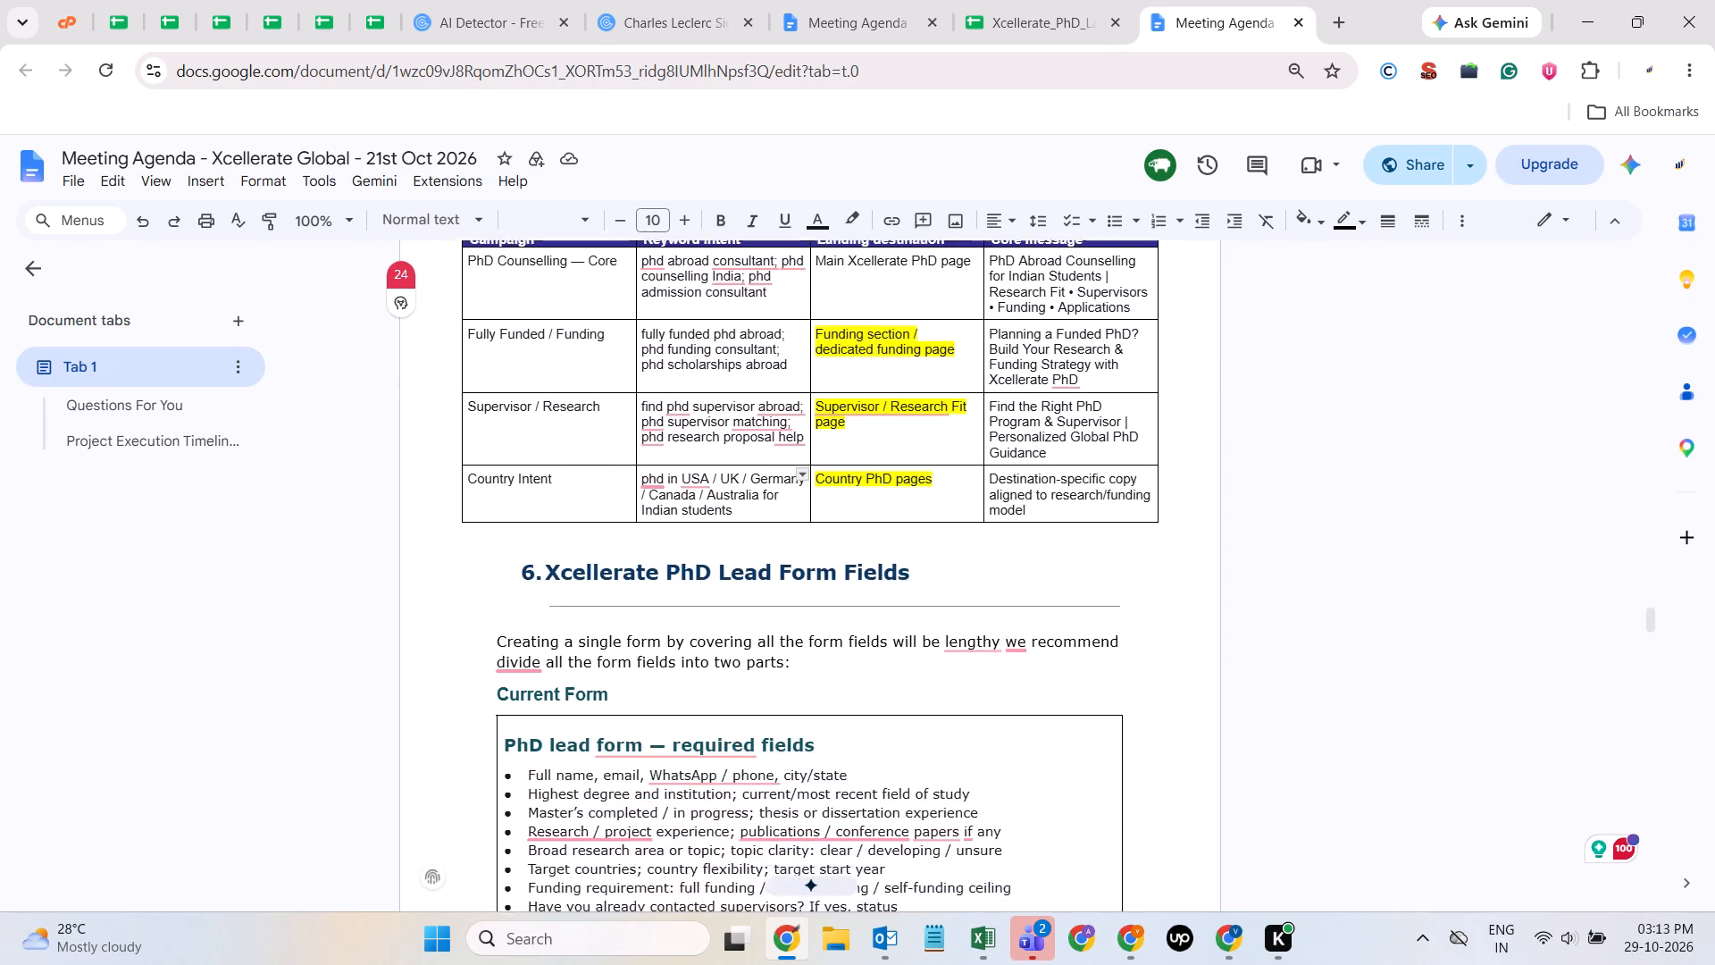
{"action": "scroll", "coordinate": [974, 623], "scroll_direction": "down", "scroll_amount": 1}
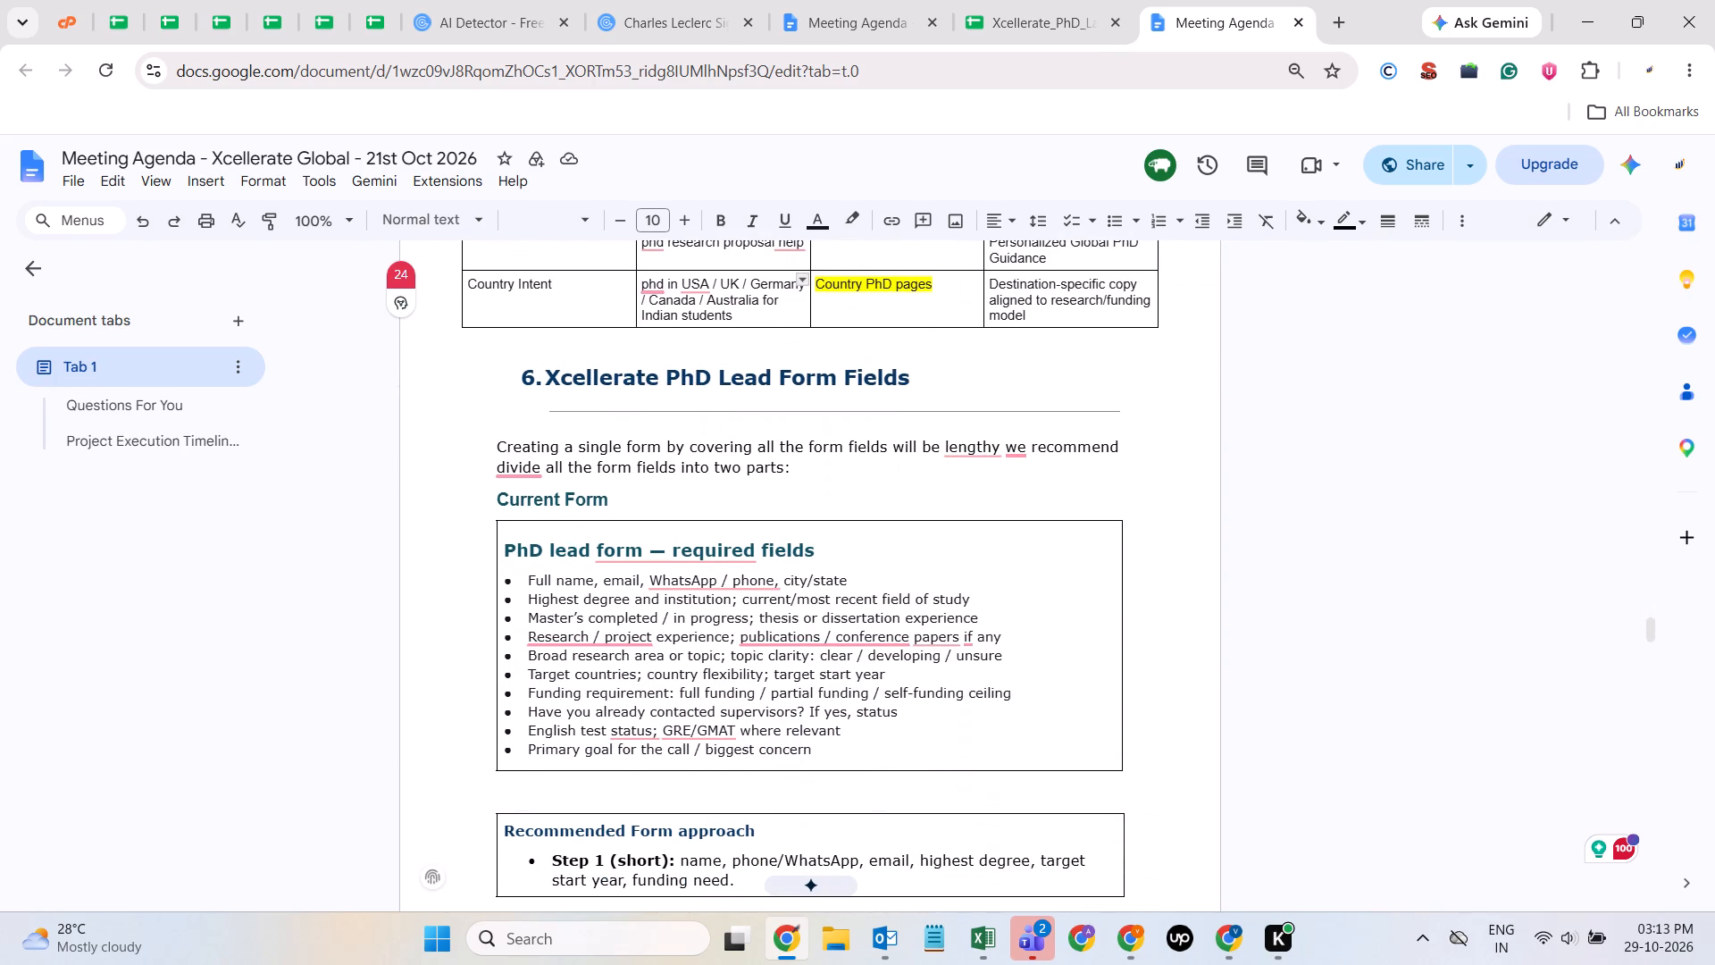
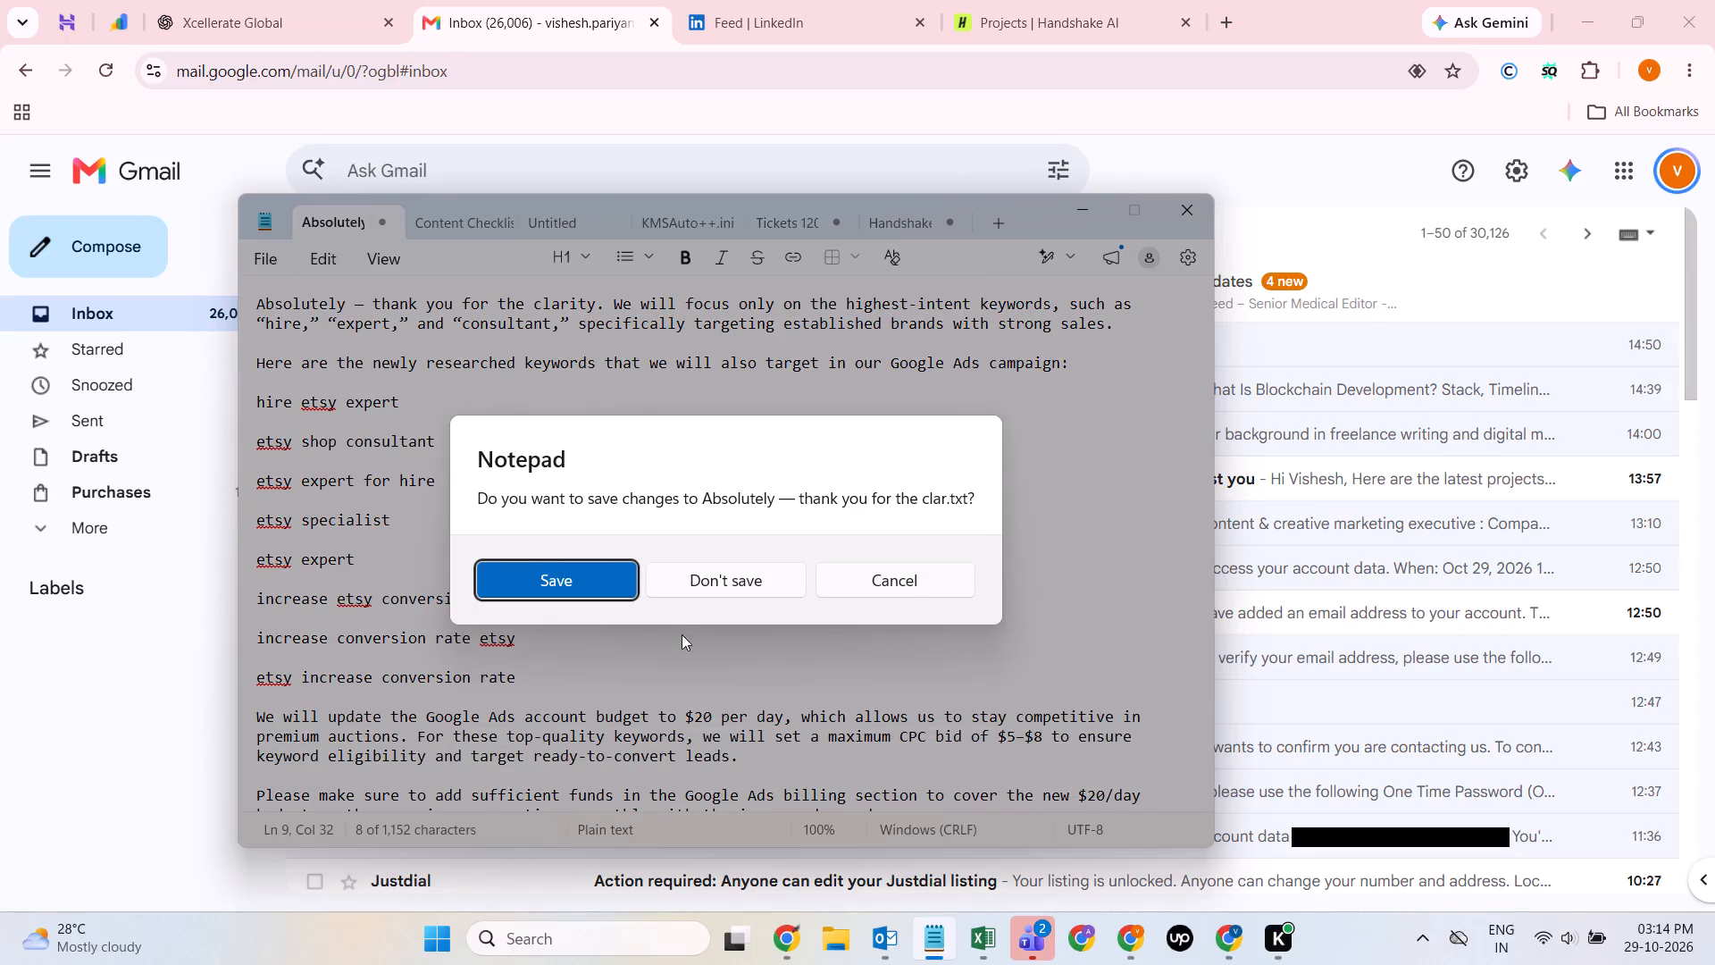
Close the Etsy expert keywords note in Notepad without saving its changes.
{"action": "left_click", "coordinate": [708, 577]}
Skim the numbered content checklist note, then bring up the empty untitled note.
{"action": "scroll", "coordinate": [453, 456], "scroll_direction": "up", "scroll_amount": 5}
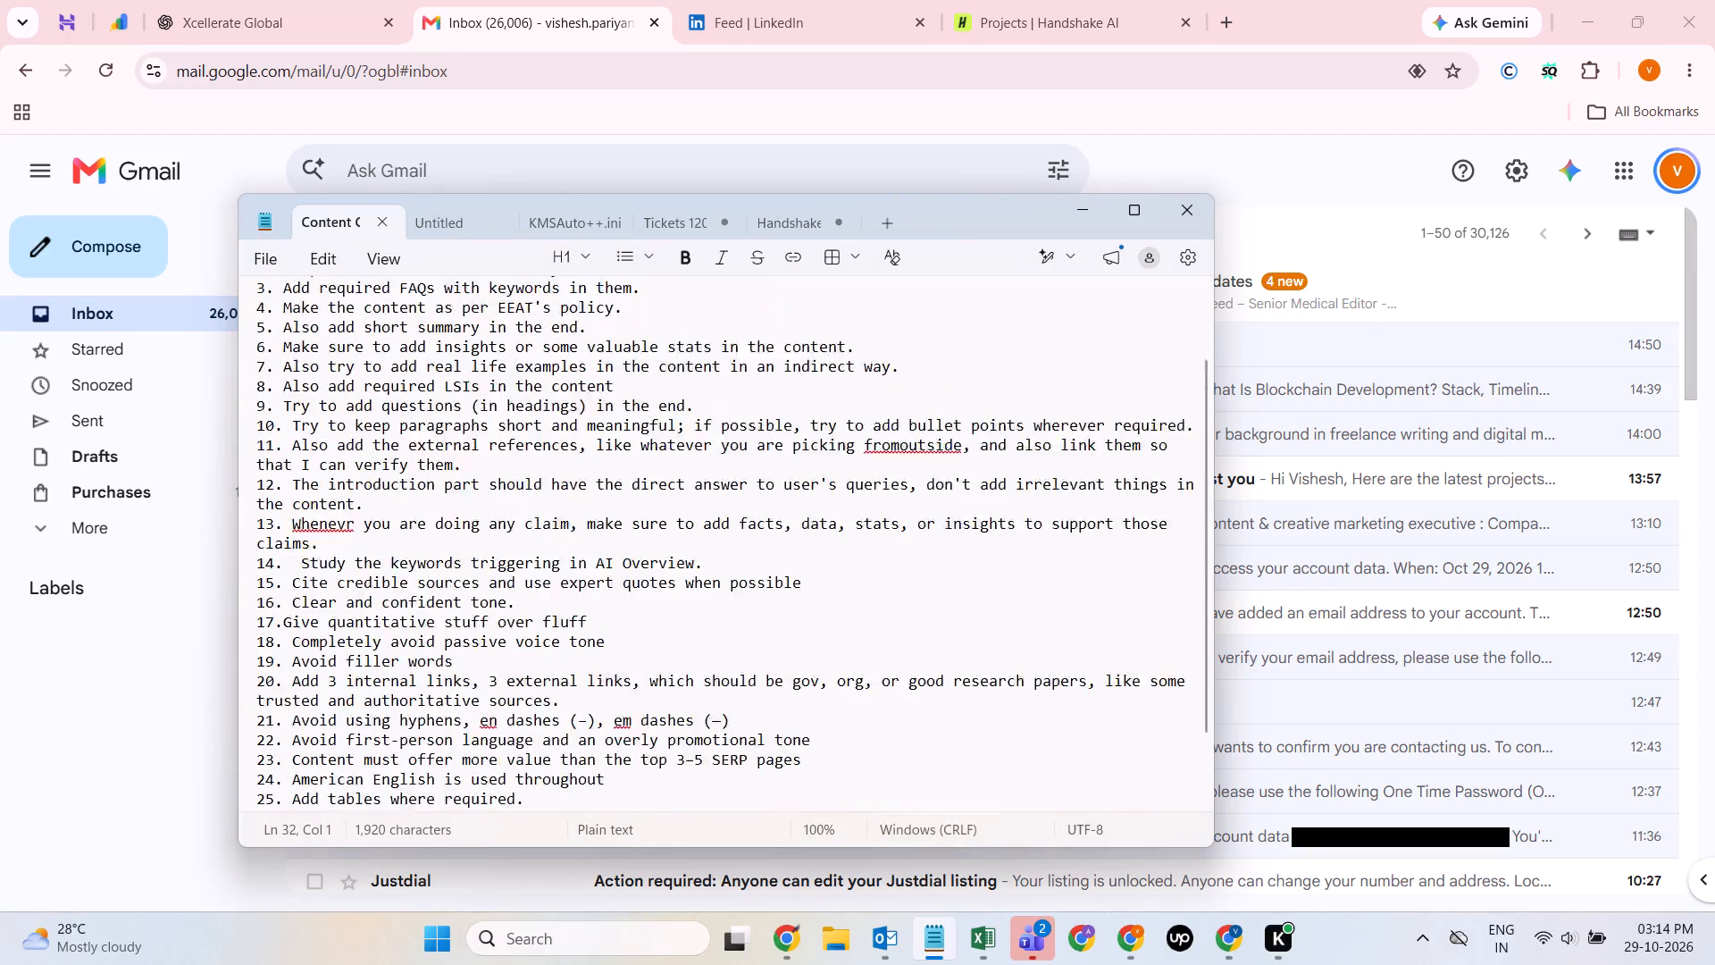
{"action": "scroll", "coordinate": [453, 456], "scroll_direction": "up", "scroll_amount": 6}
{"action": "left_click", "coordinate": [442, 222]}
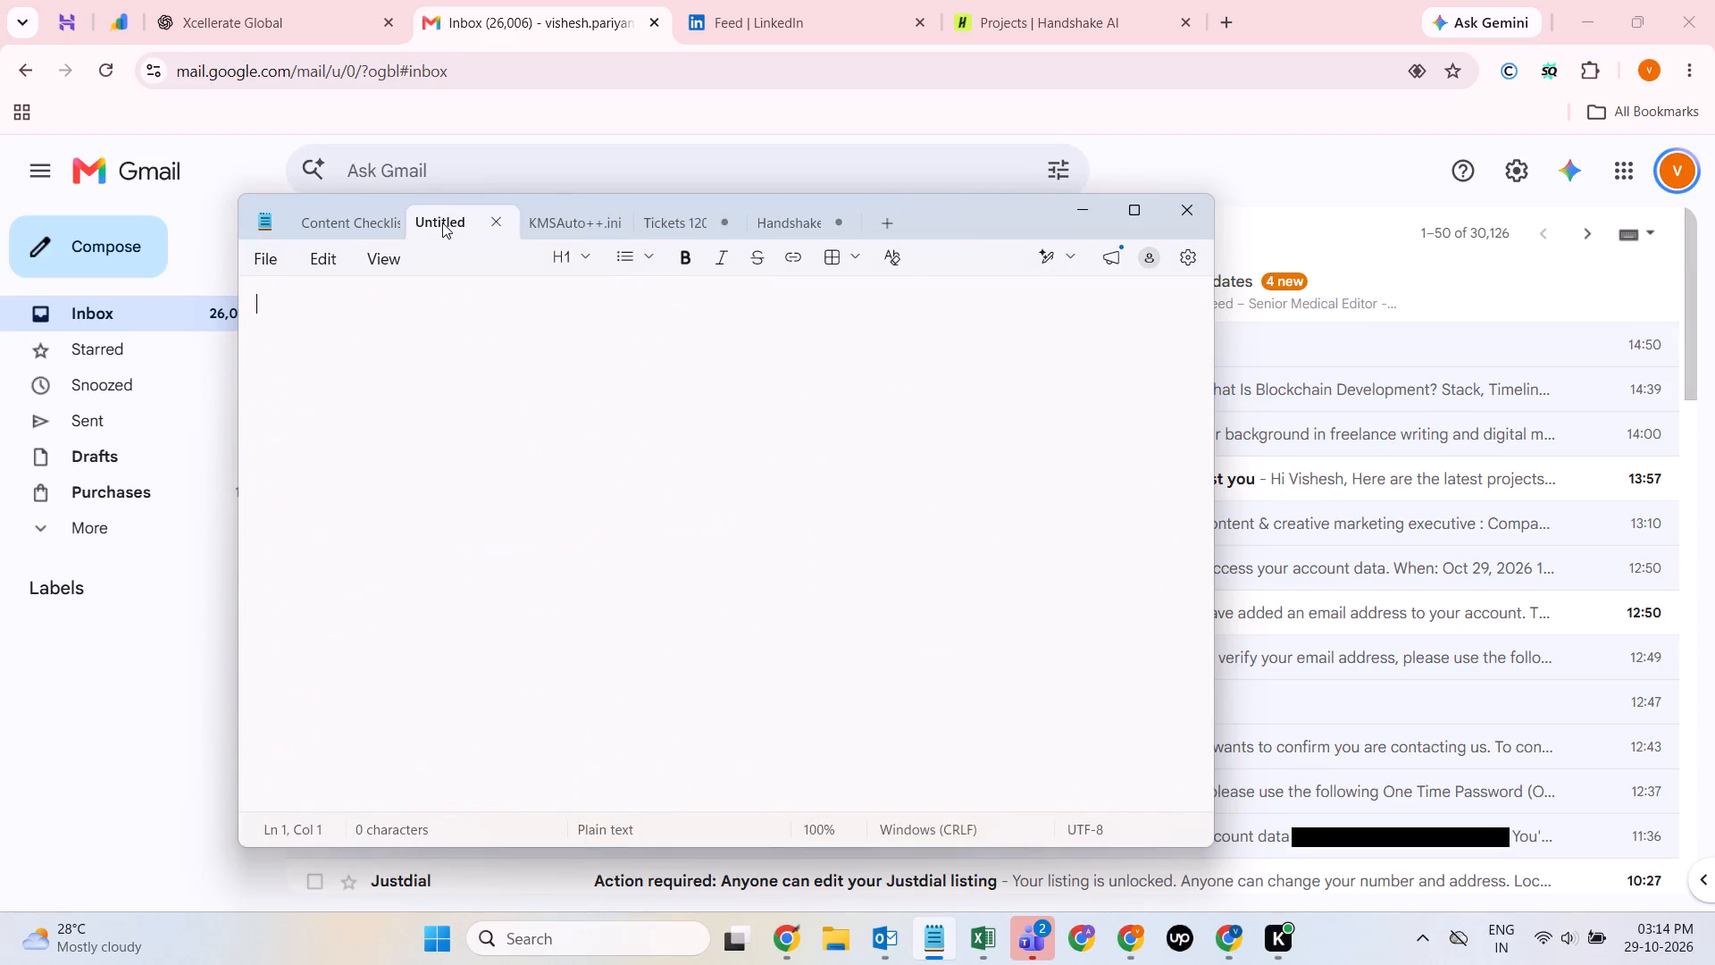
In Notepad, close the empty Untitled note, KMSAuto++.ini and the Tickets 1200 expense note, discarding the latter's unsaved changes.
{"action": "left_click", "coordinate": [497, 227]}
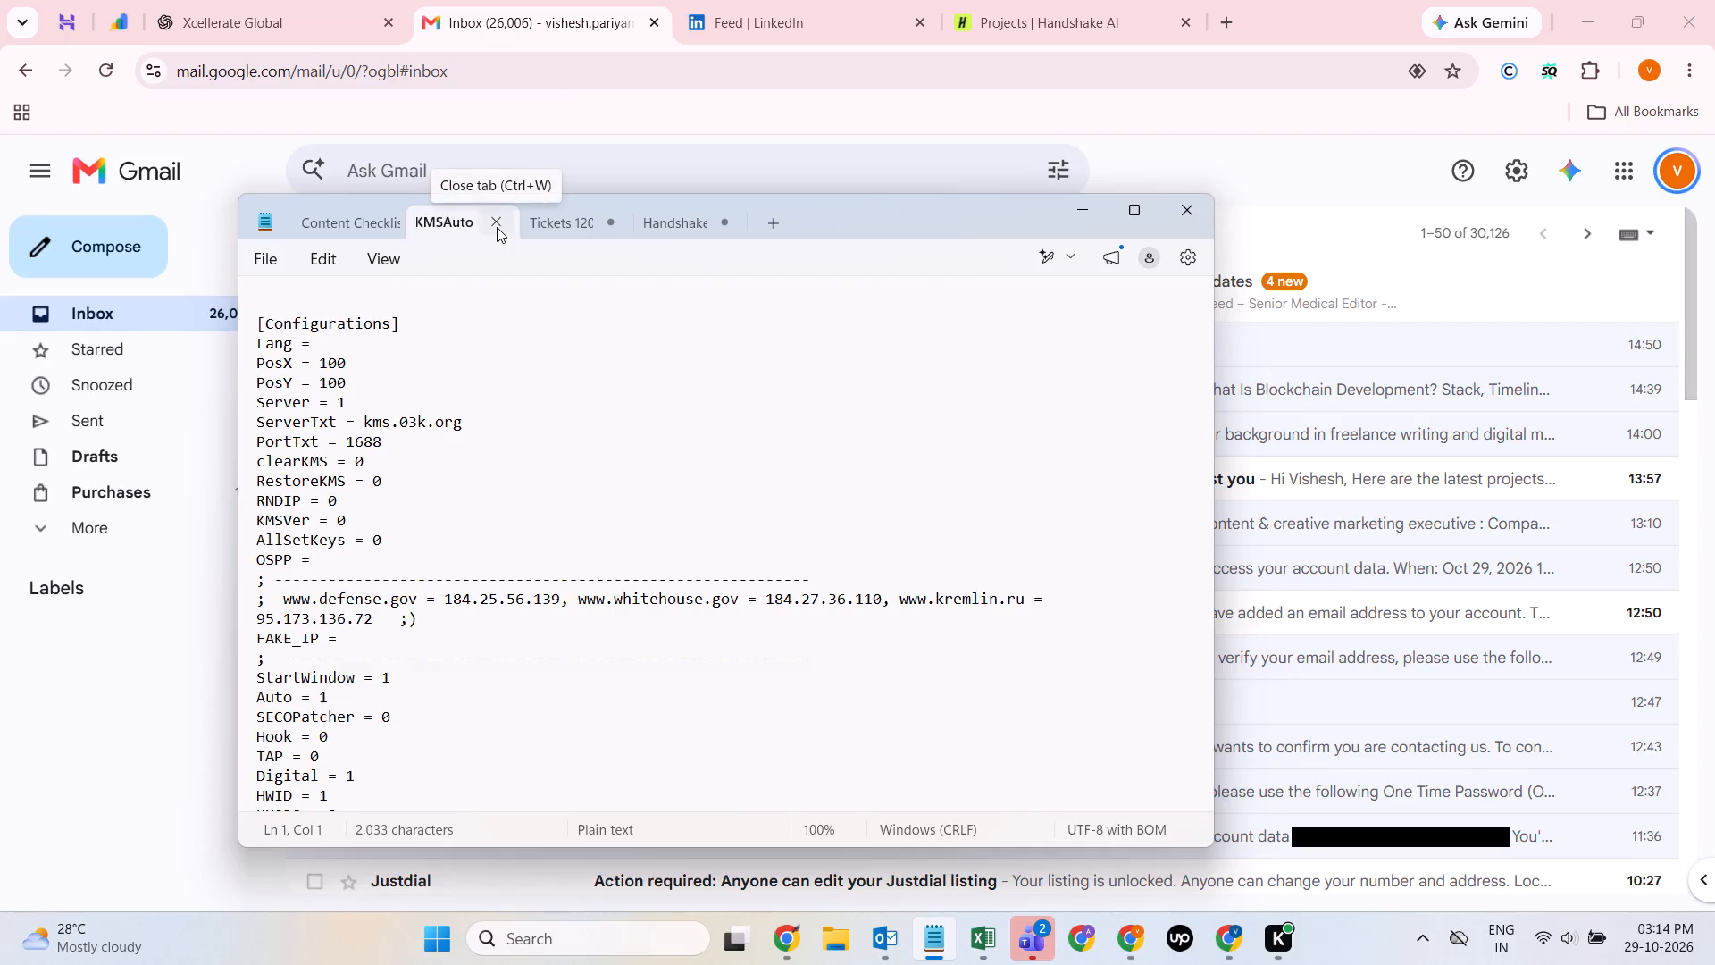
{"action": "left_click", "coordinate": [497, 227]}
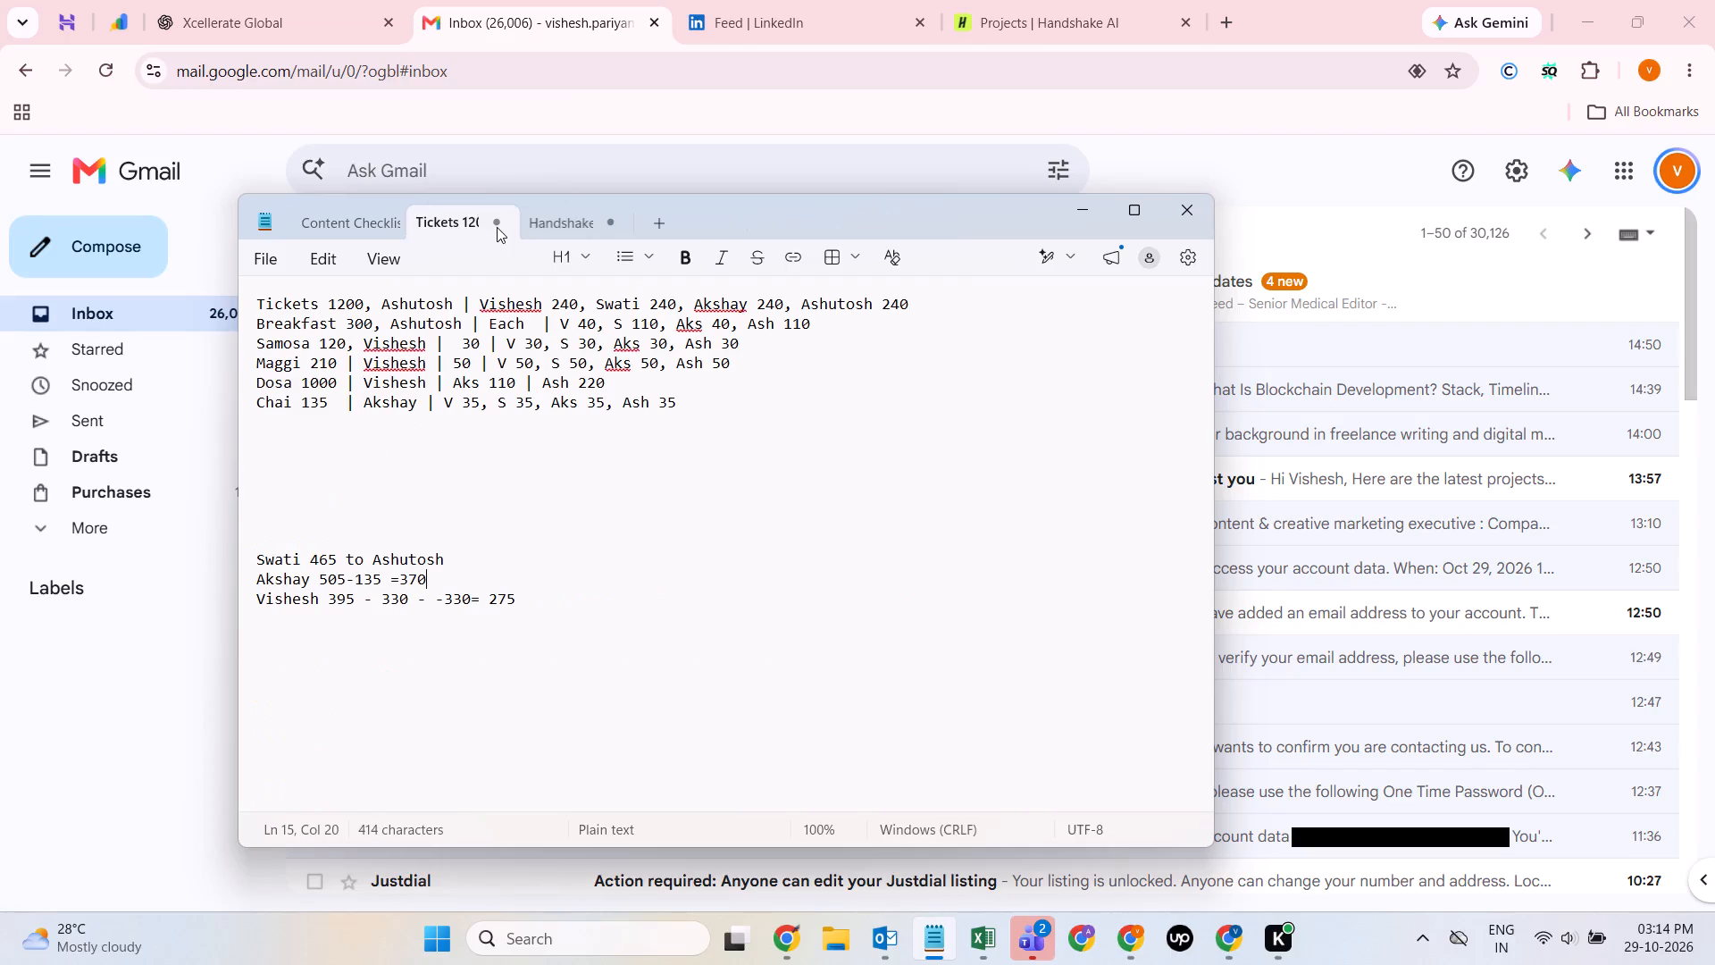
{"action": "left_click", "coordinate": [497, 227]}
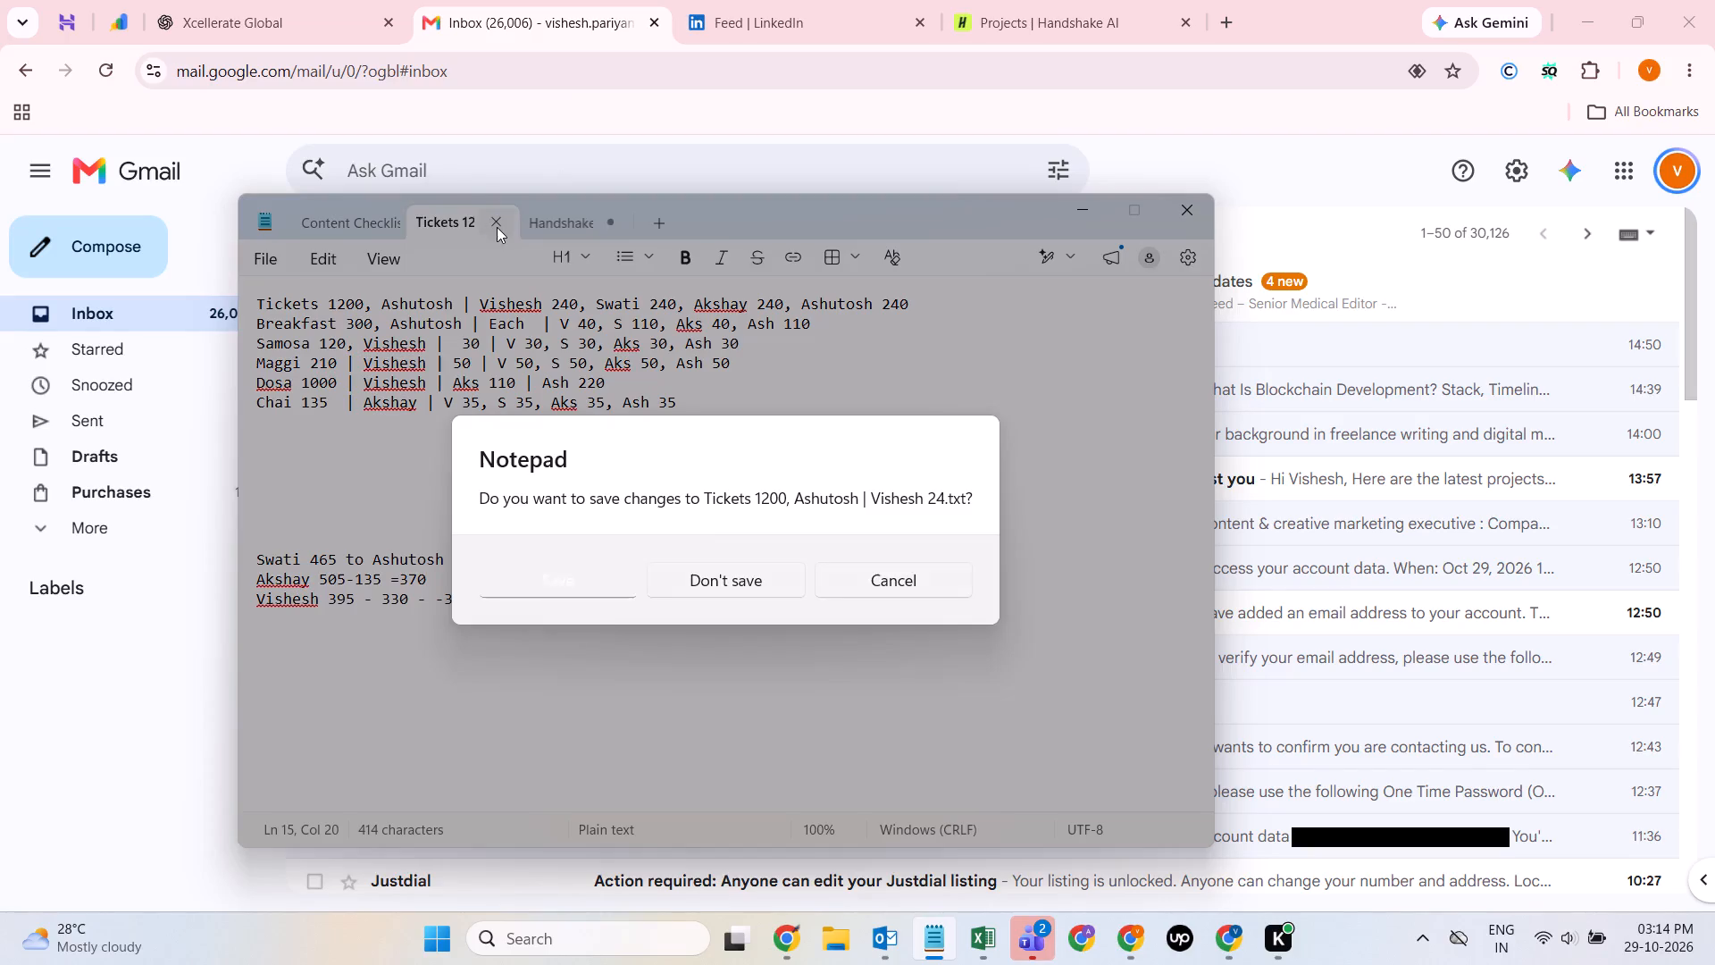
{"action": "left_click", "coordinate": [751, 575]}
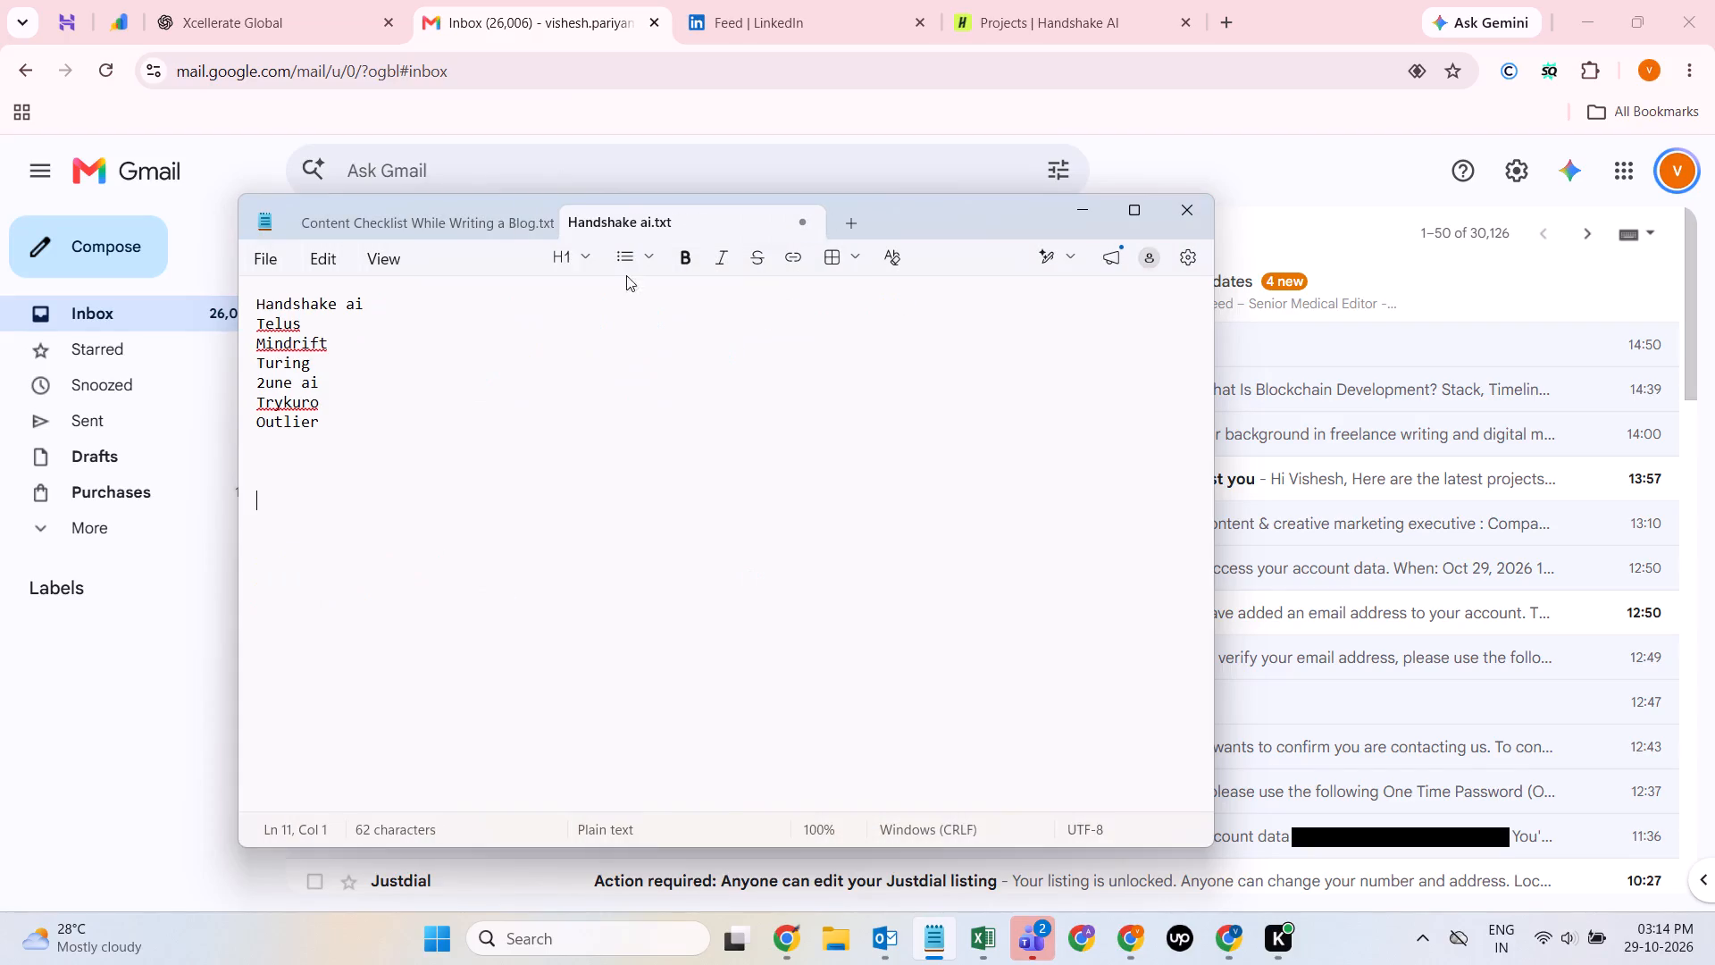
Start a new note headed "Things to do for self" and, after a blank line, add "Update portfolio in motion form.....".
{"action": "left_click", "coordinate": [852, 231]}
{"action": "left_click", "coordinate": [607, 327]}
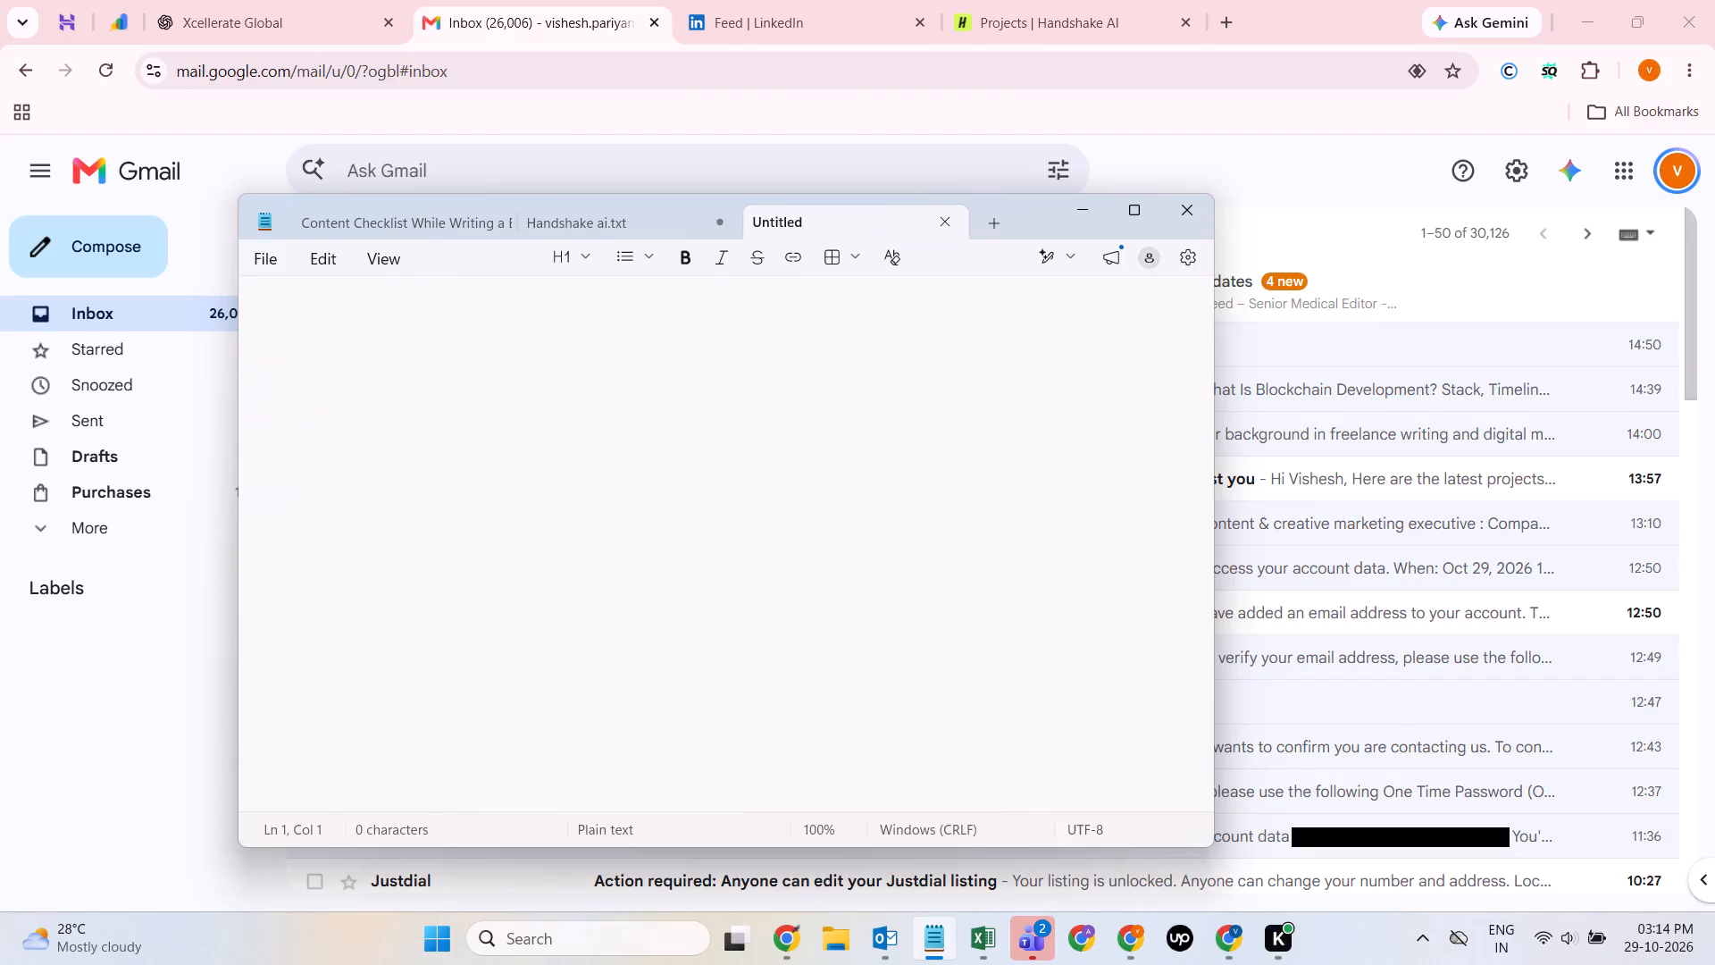
{"action": "type", "text": "Thin"}
{"action": "type", "text": "gs to do for self"}
{"action": "key", "text": "Return"}
{"action": "key", "text": "Return"}
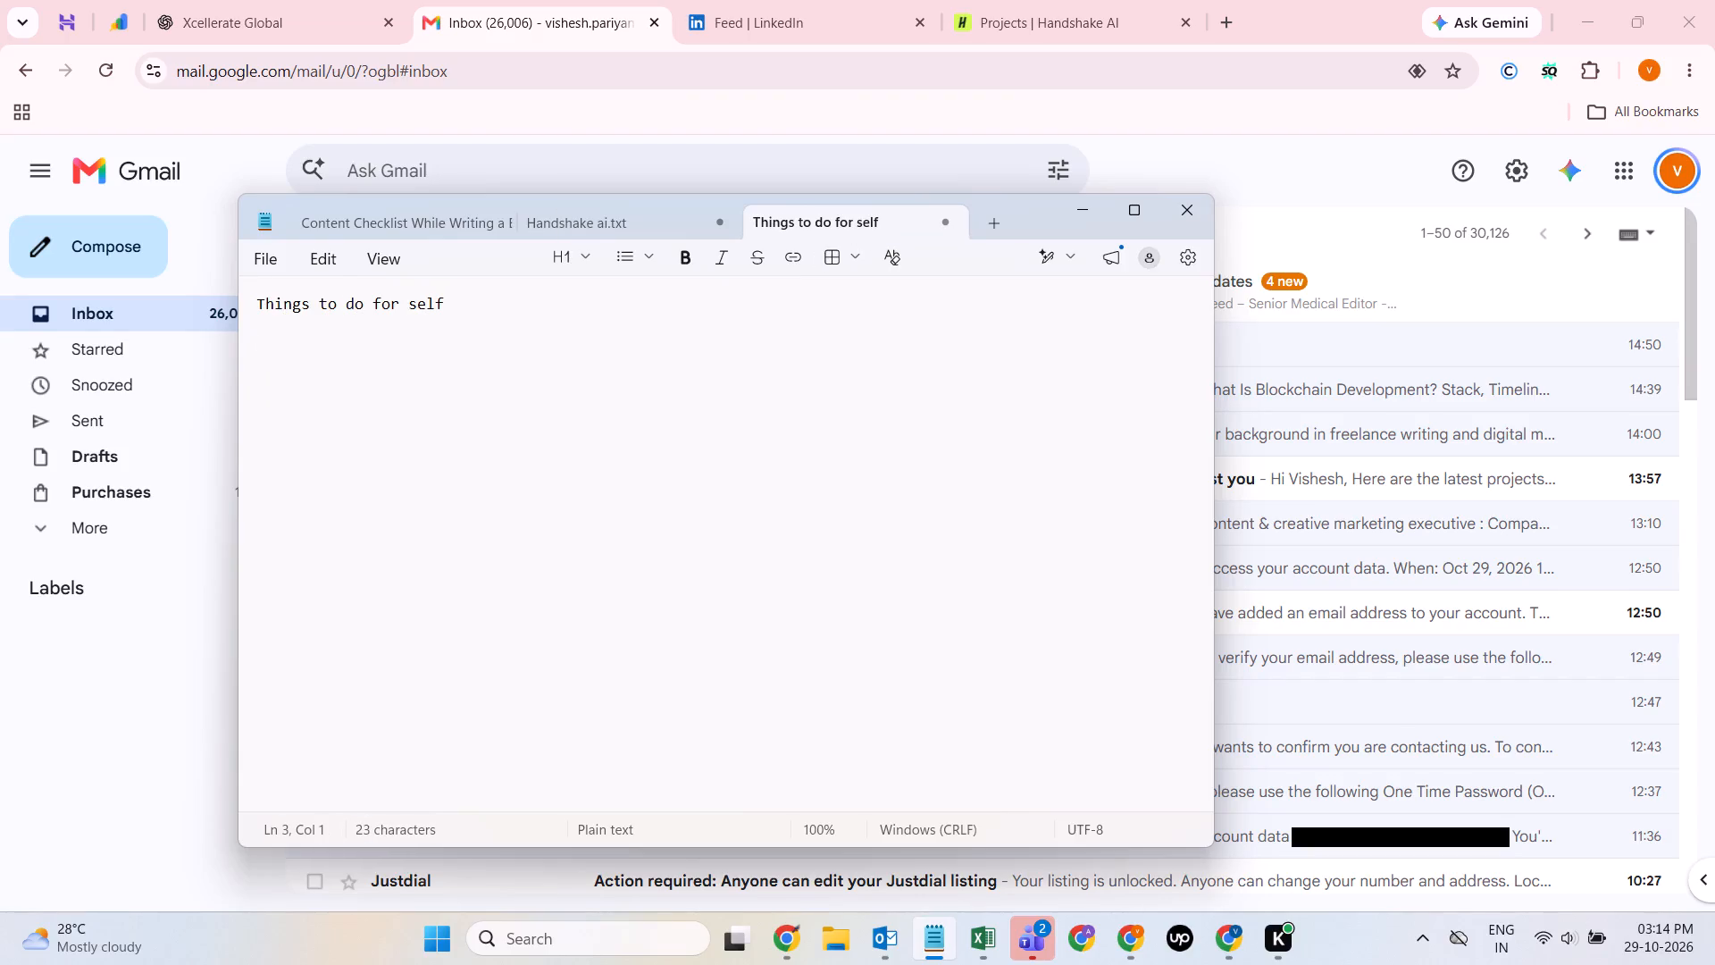
{"action": "type", "text": "Update portfolio in motion form"}
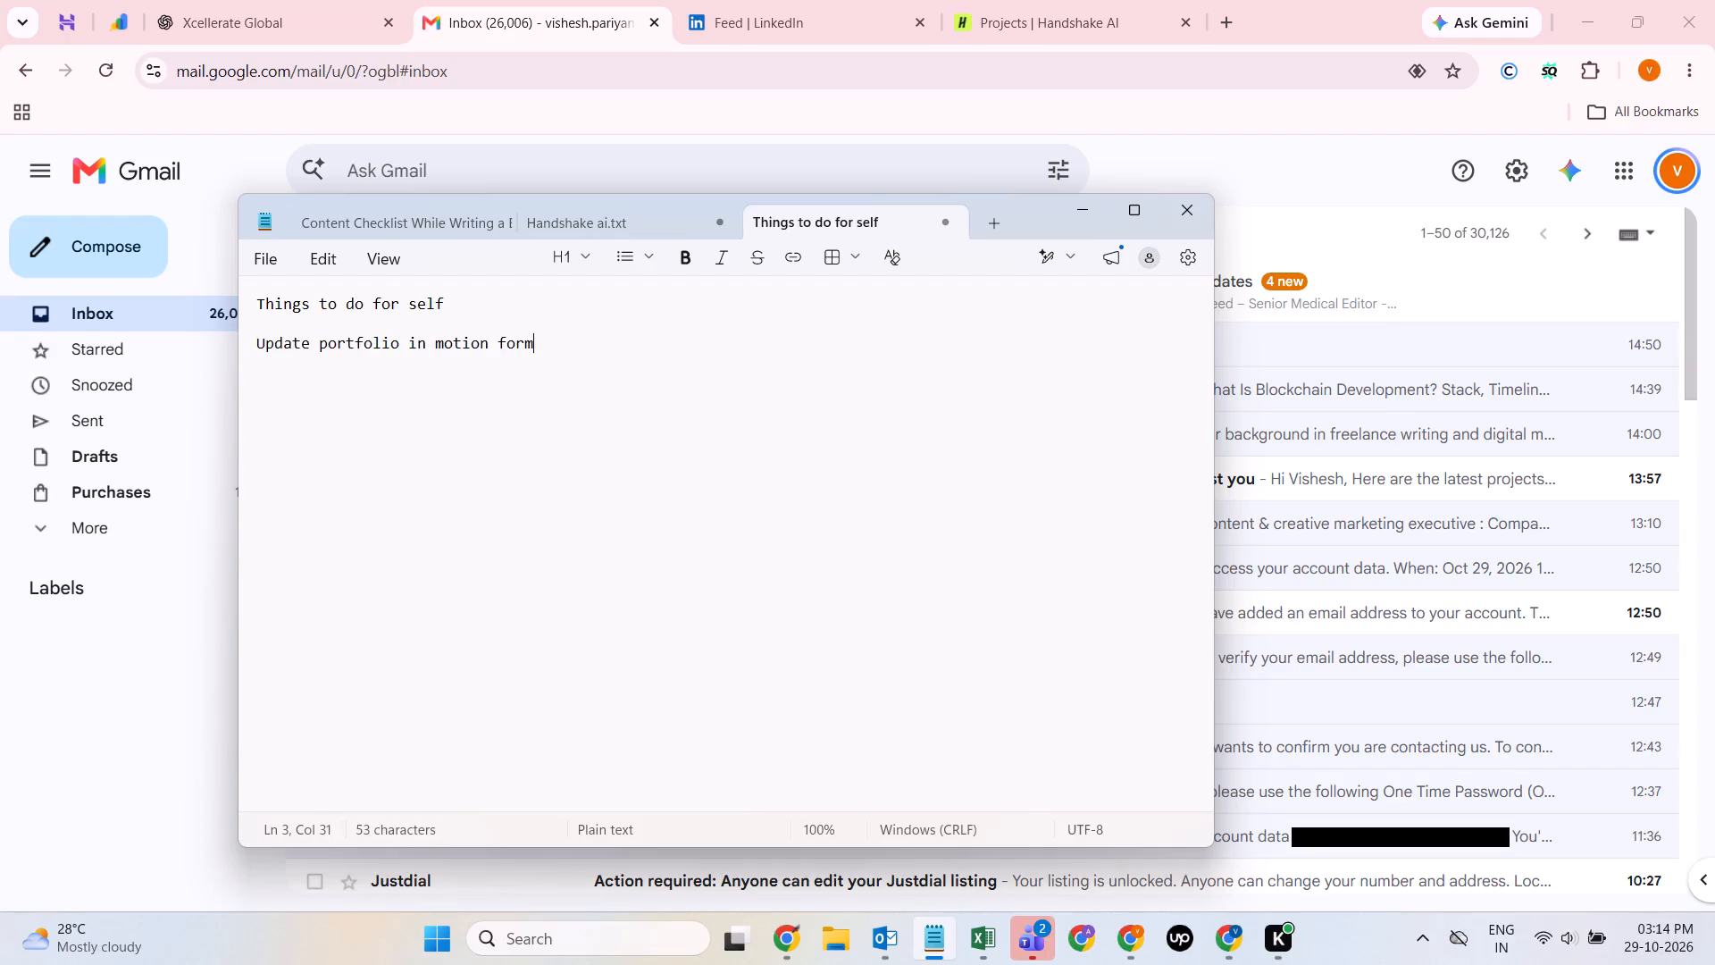
{"action": "type", "text": "....."}
{"action": "key", "text": "Return"}
Add the to-do line "platforms specifically for content and digital marketing online like Handshake (ask gpt)".
{"action": "type", "text": "platforms specifically for content and digital marketing online"}
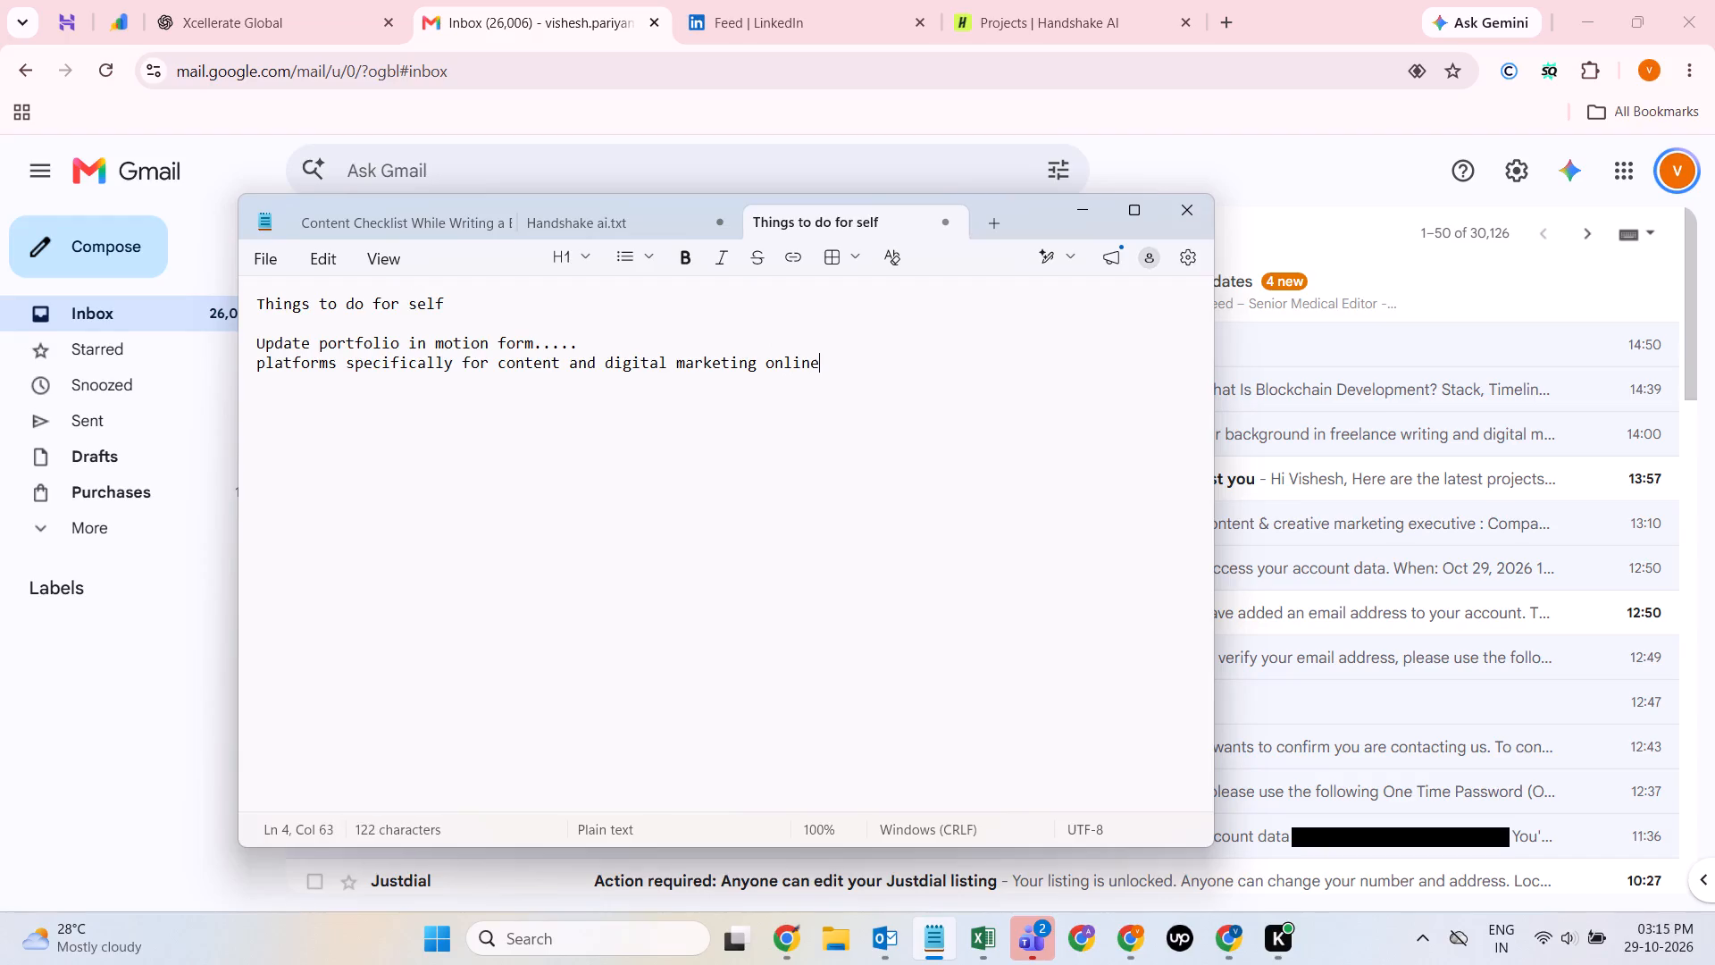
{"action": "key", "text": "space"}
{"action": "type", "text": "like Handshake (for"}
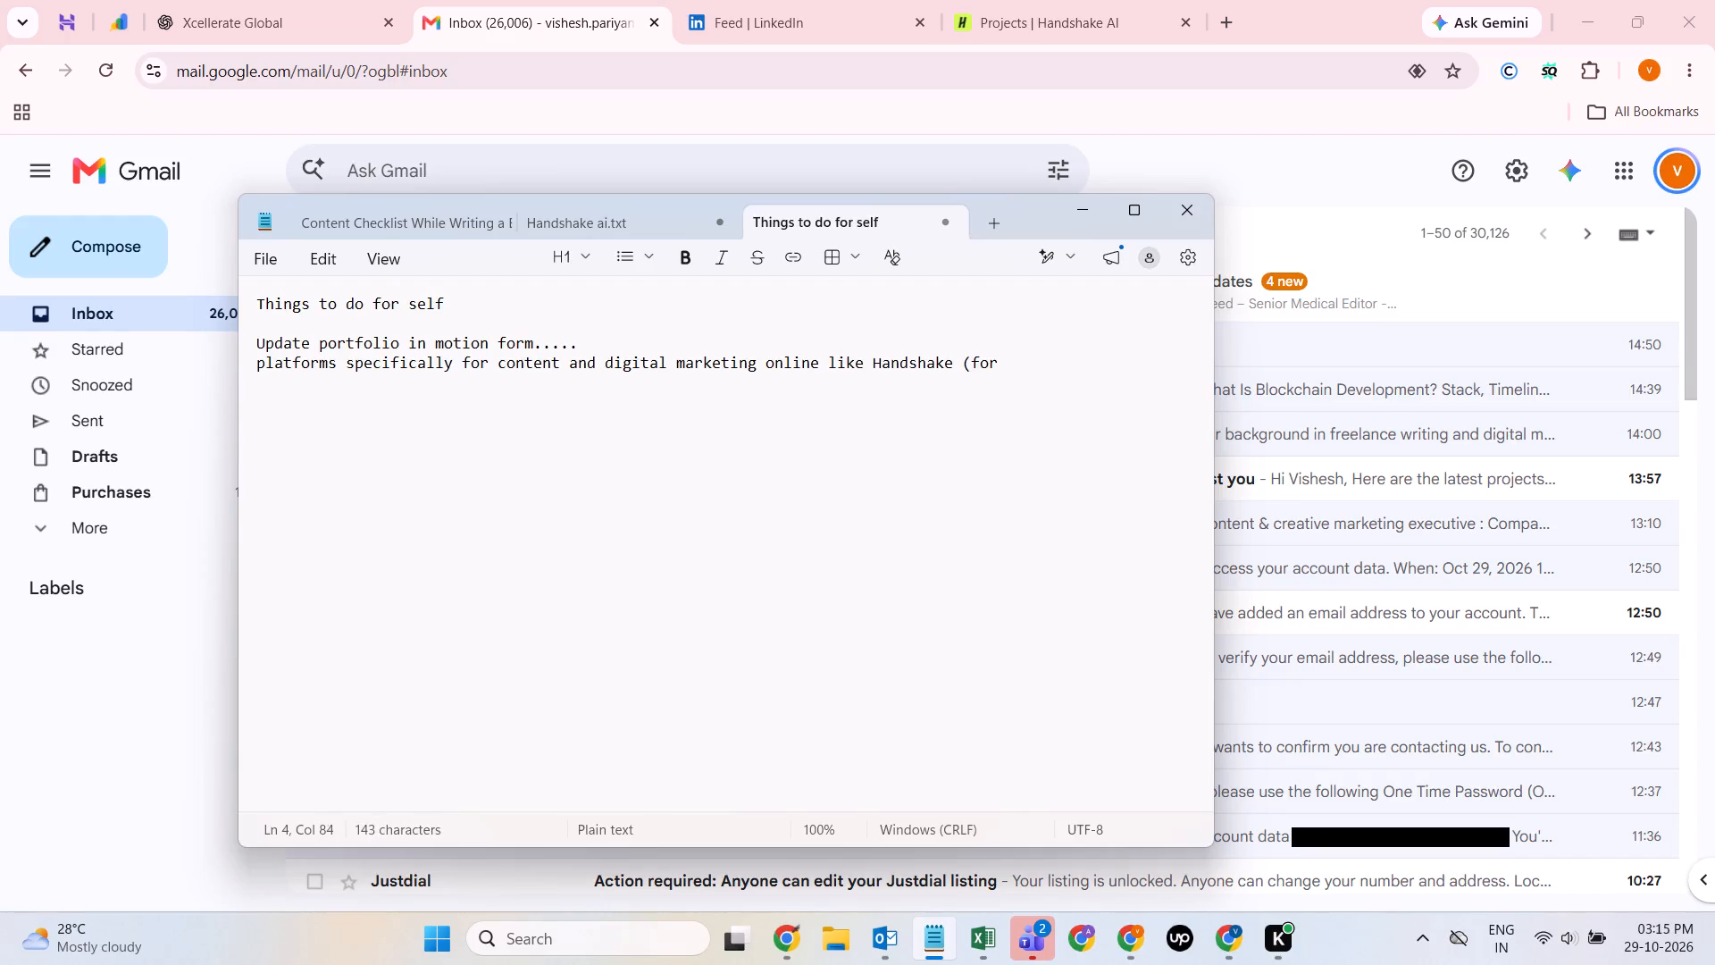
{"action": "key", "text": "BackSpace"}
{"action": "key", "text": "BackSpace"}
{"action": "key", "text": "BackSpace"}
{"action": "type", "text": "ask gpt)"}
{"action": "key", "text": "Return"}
Save the new "Things to do for self" note in Notepad.
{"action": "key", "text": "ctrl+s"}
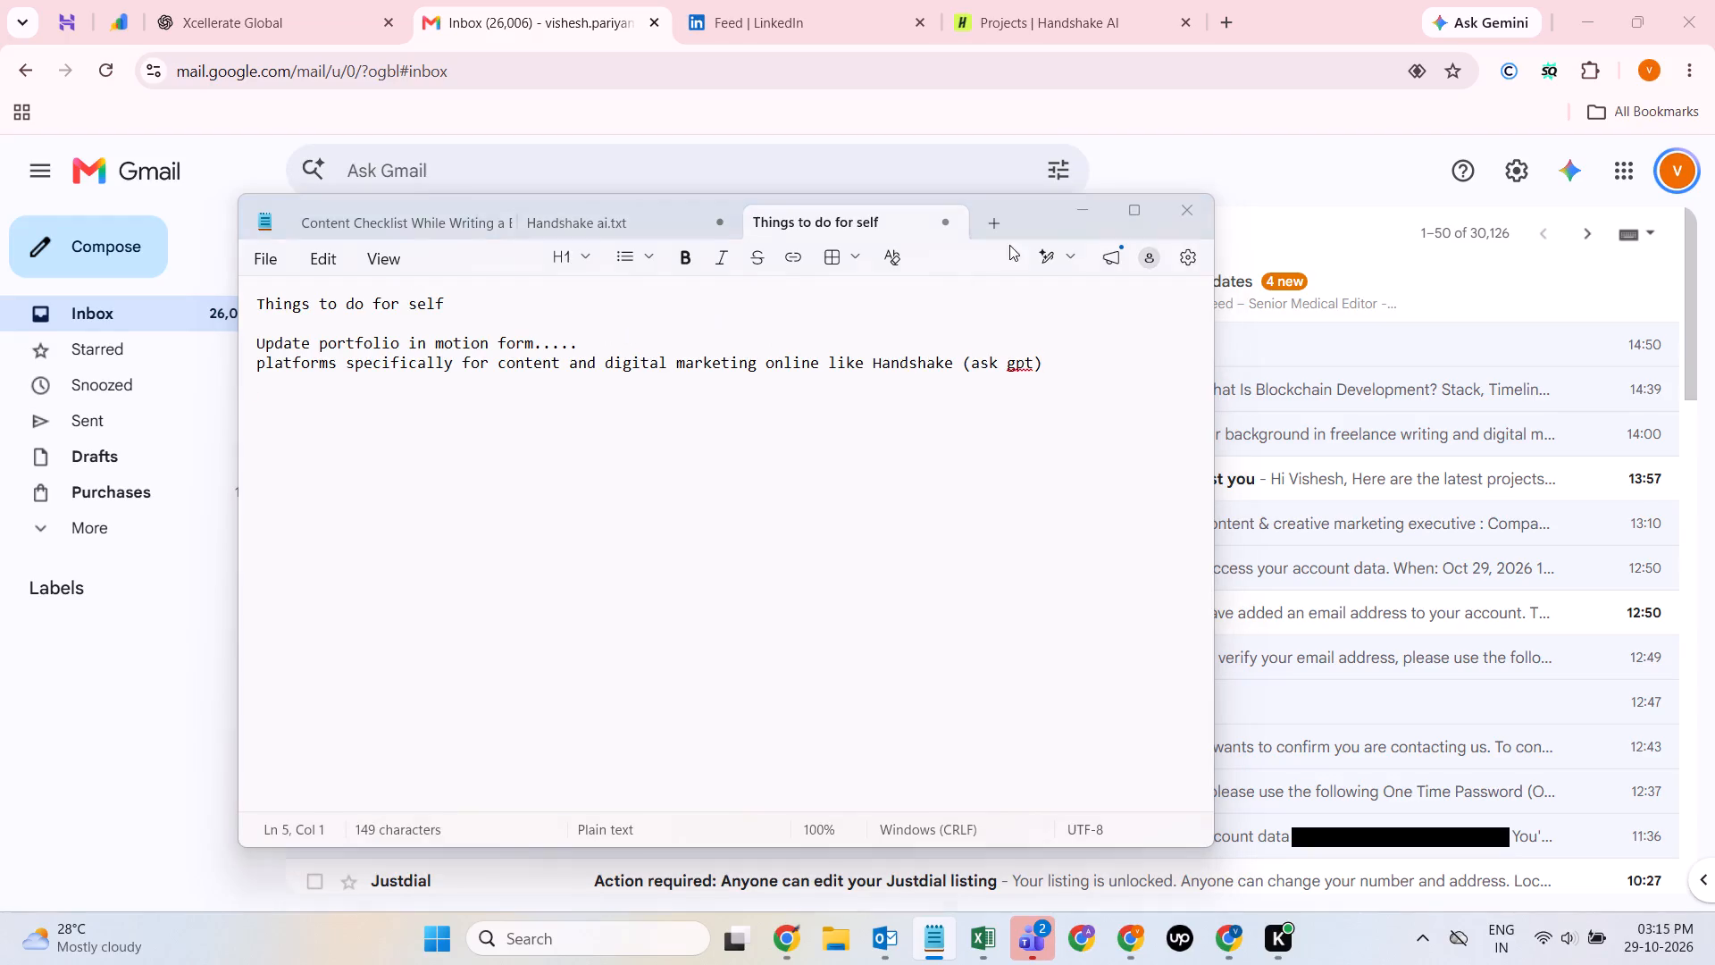